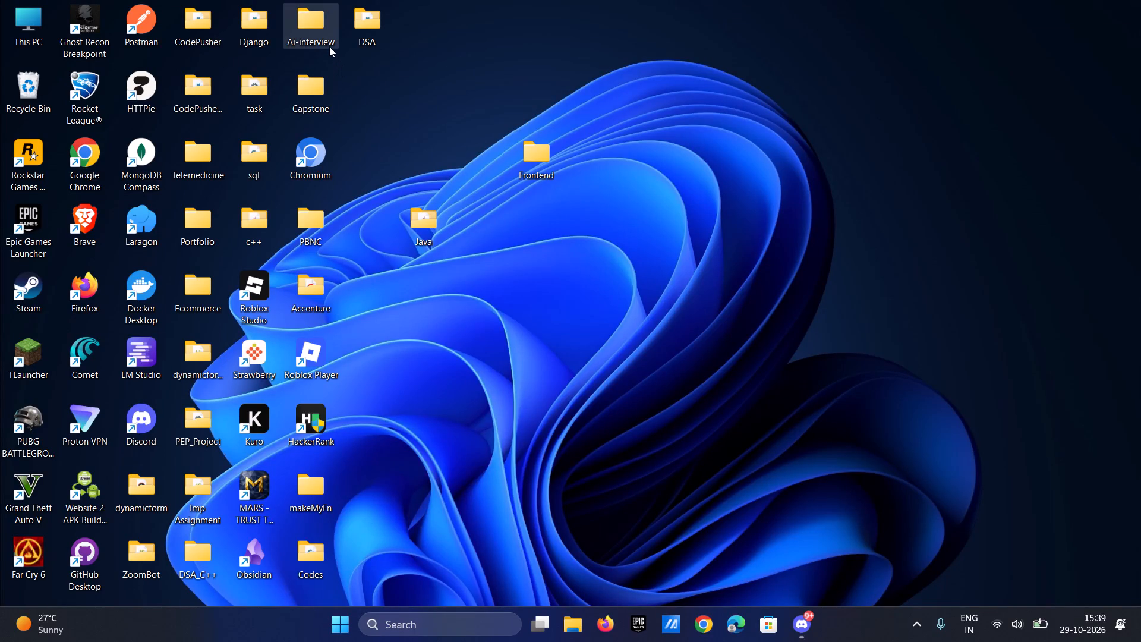
# Search the computer for "an" and launch the Antigravity IDE app.
pyautogui.click(459, 624)
pyautogui.write('an')
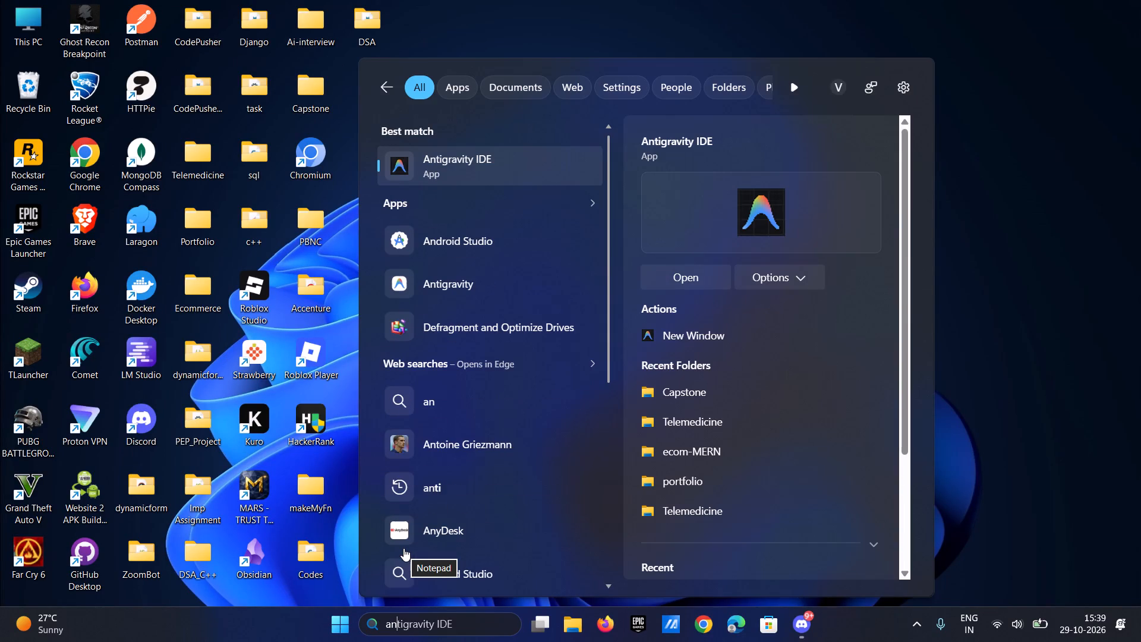
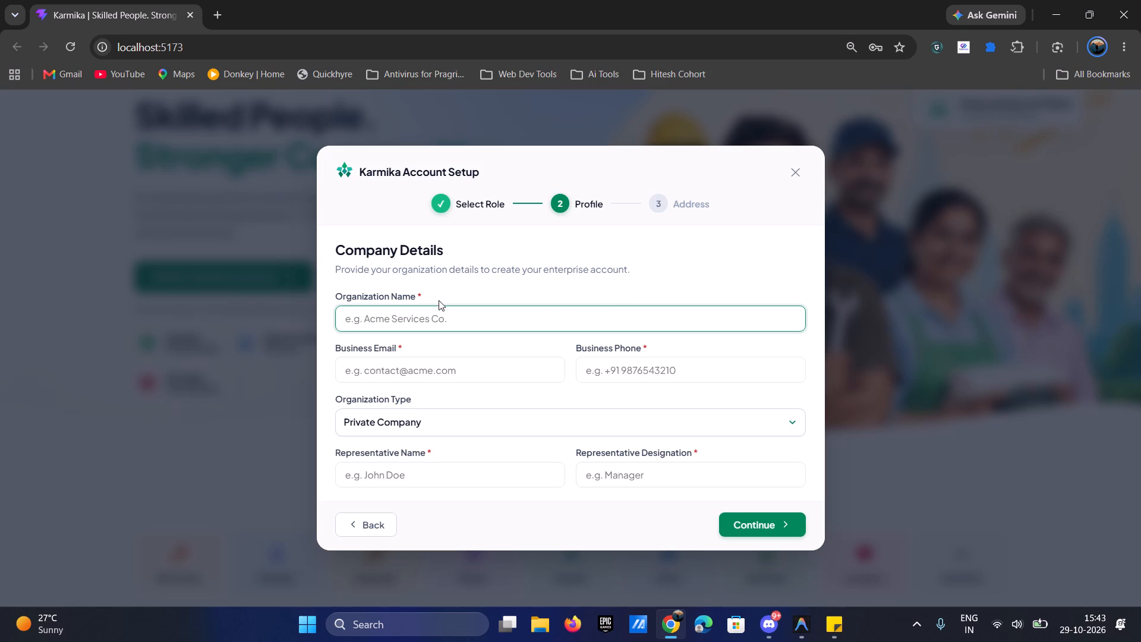
# Make the Organization Name field of the Company Details form ready for text entry.
pyautogui.scroll(-1, 720, 422)
pyautogui.scroll(1, 986, 297)
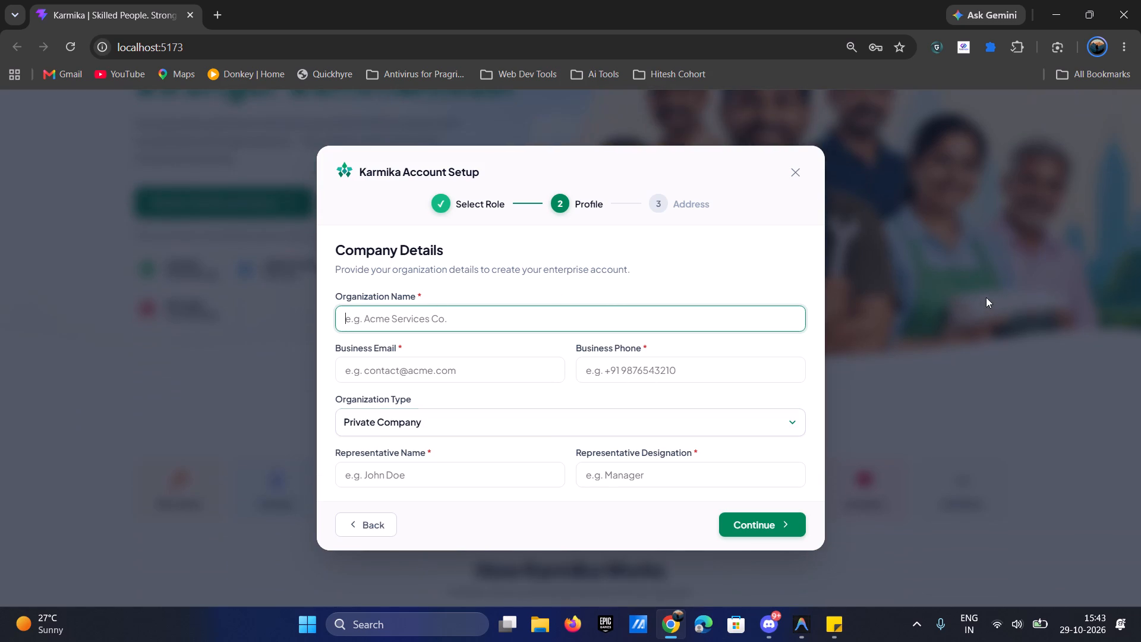
pyautogui.scroll(1, 986, 297)
pyautogui.click(423, 320)
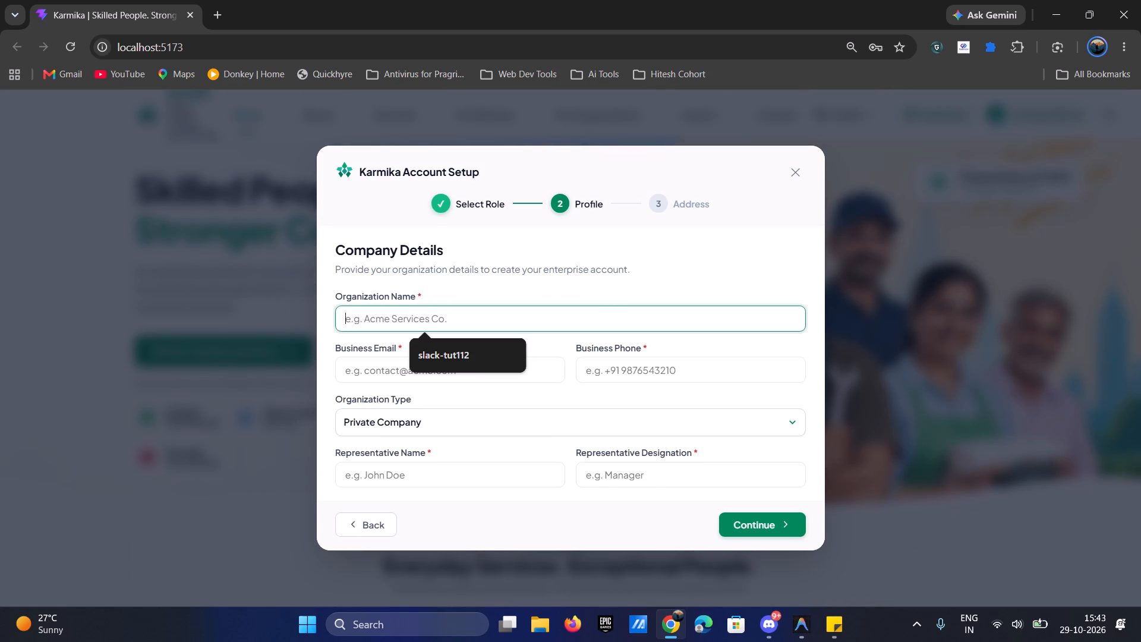
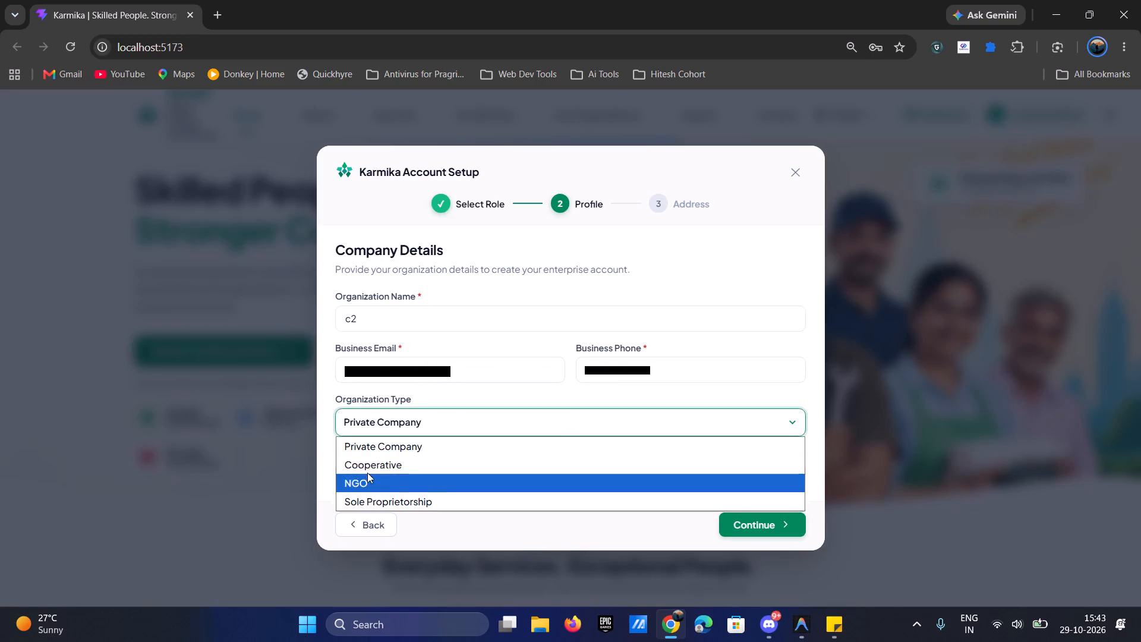
# Set the organization type to Cooperative and enter the representative's first name and the designation CEO.
pyautogui.click(374, 465)
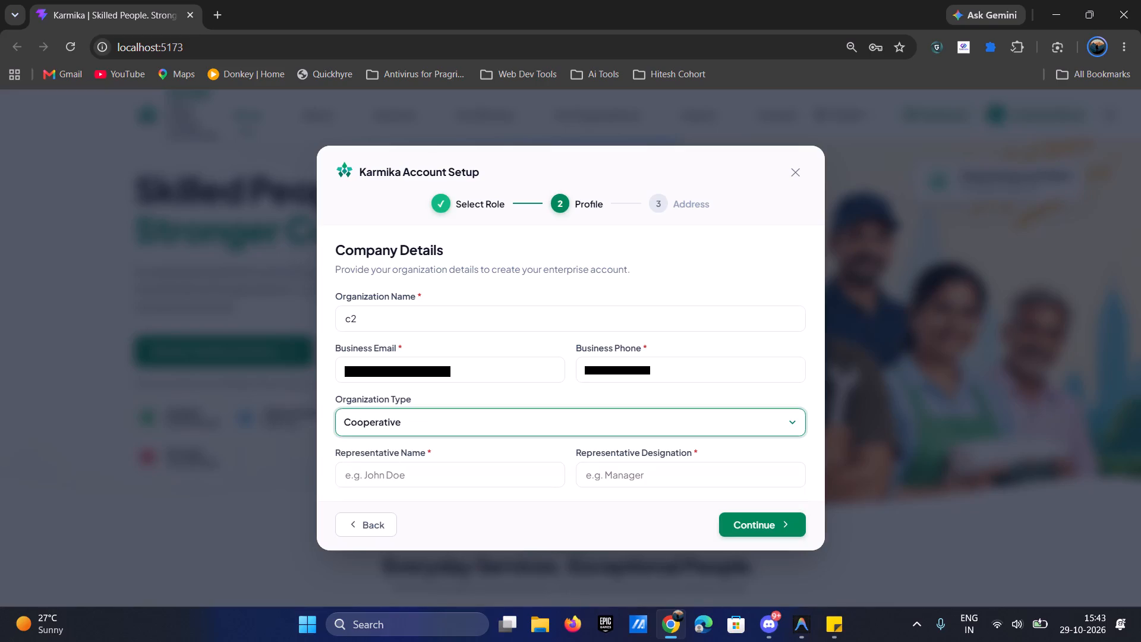
pyautogui.click(391, 468)
pyautogui.write('Vansh')
pyautogui.press('BackSpace')
pyautogui.press('BackSpace')
pyautogui.press('BackSpace')
pyautogui.press('BackSpace')
pyautogui.press('BackSpace')
pyautogui.press('BackSpace')
pyautogui.press('BackSpace')
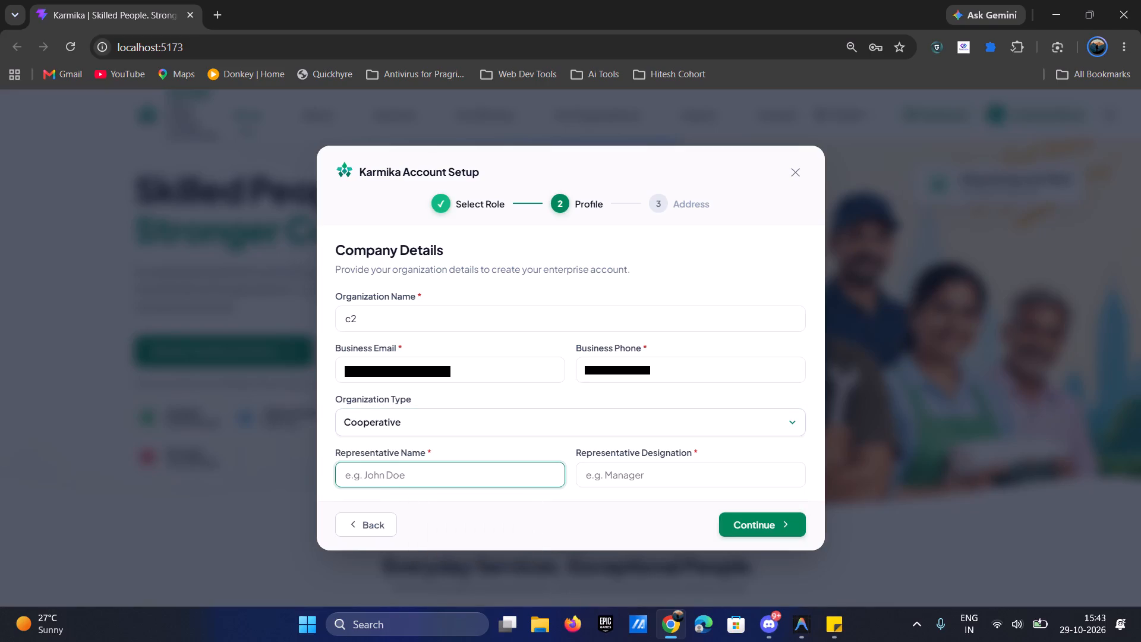
pyautogui.write('vansh')
pyautogui.press('Tab')
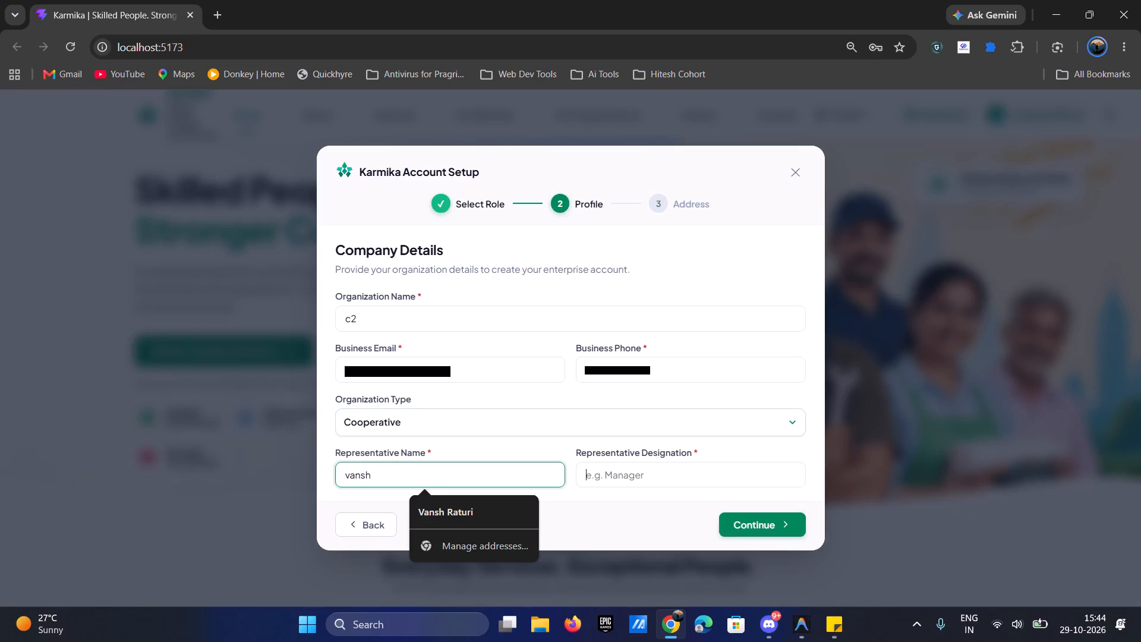
pyautogui.write('CEO')
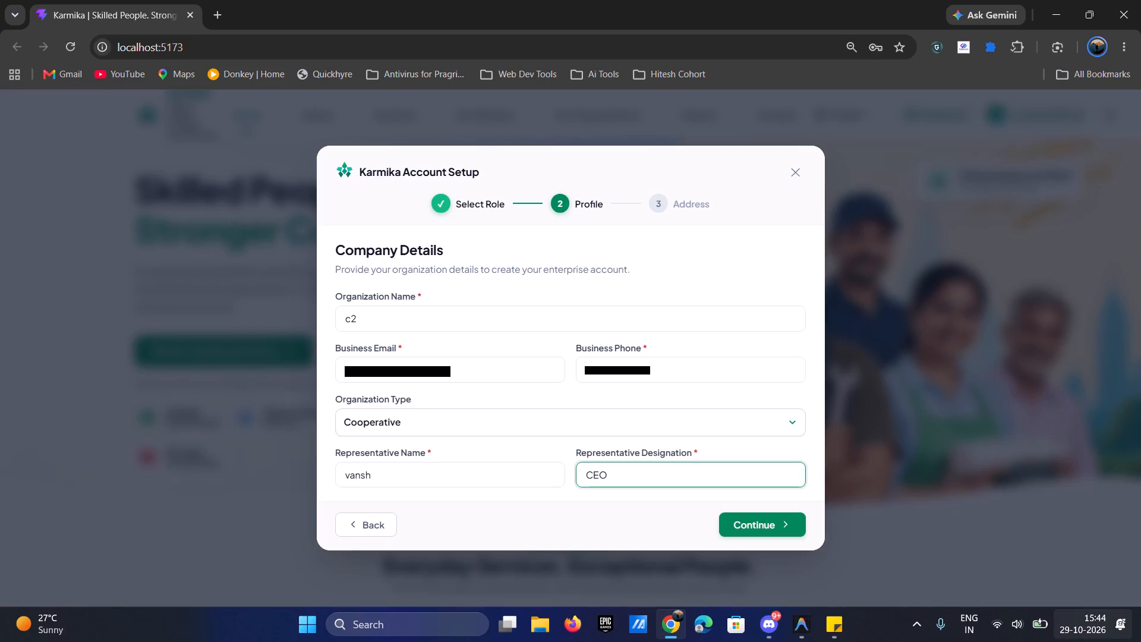
# Append C2 to the representative name and continue to the address stage of the account setup.
pyautogui.click(396, 482)
pyautogui.write('C@')
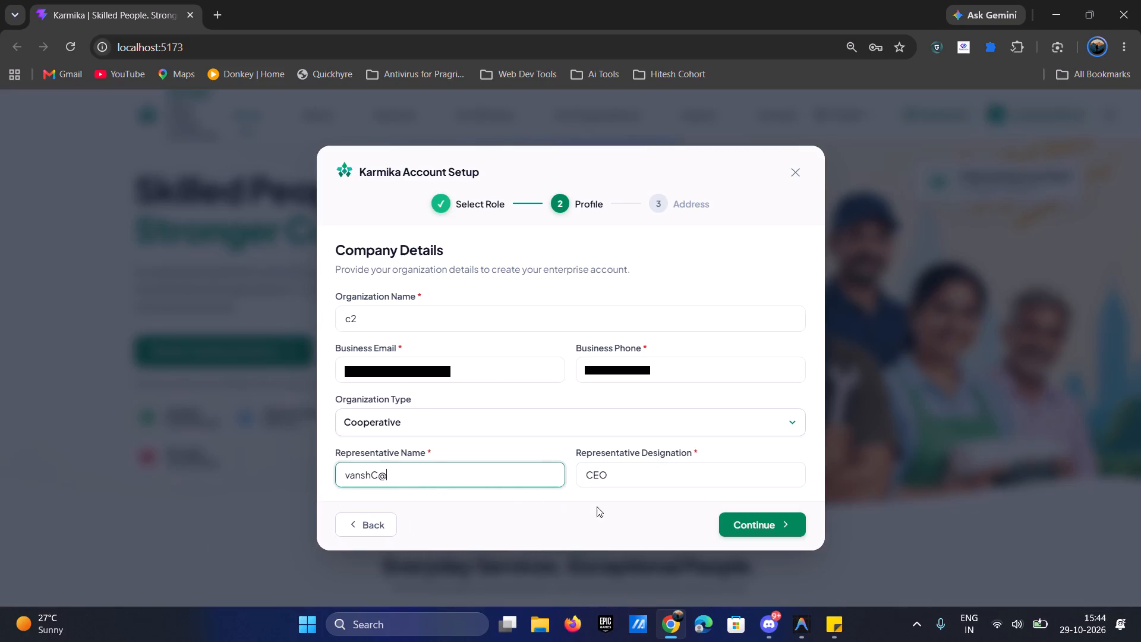
pyautogui.press('BackSpace')
pyautogui.press('2')
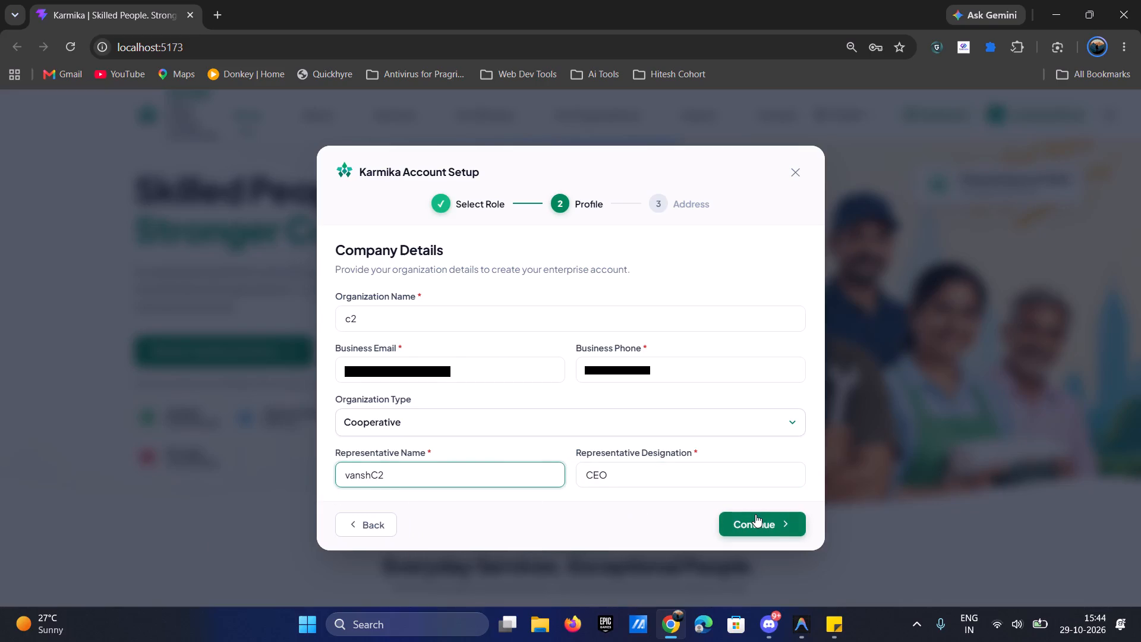
pyautogui.click(755, 514)
# Fill in the service address from the browser's saved address and delete the quarter and college part of the street address.
pyautogui.click(497, 317)
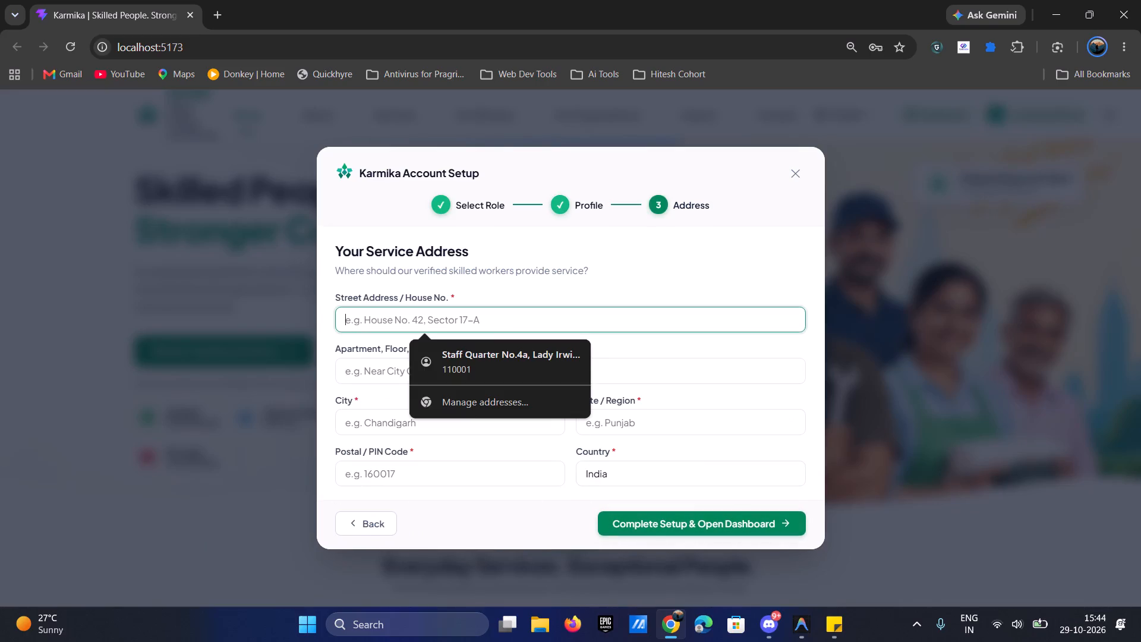
pyautogui.click(497, 360)
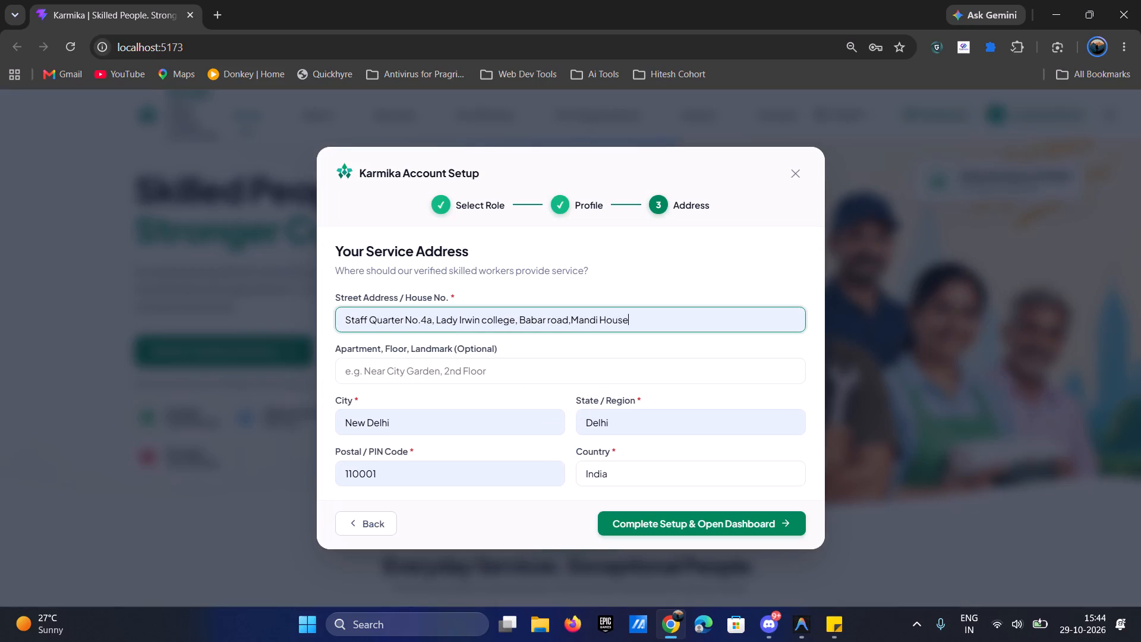
pyautogui.moveTo(521, 316); pyautogui.dragTo(259, 316)
pyautogui.press('BackSpace')
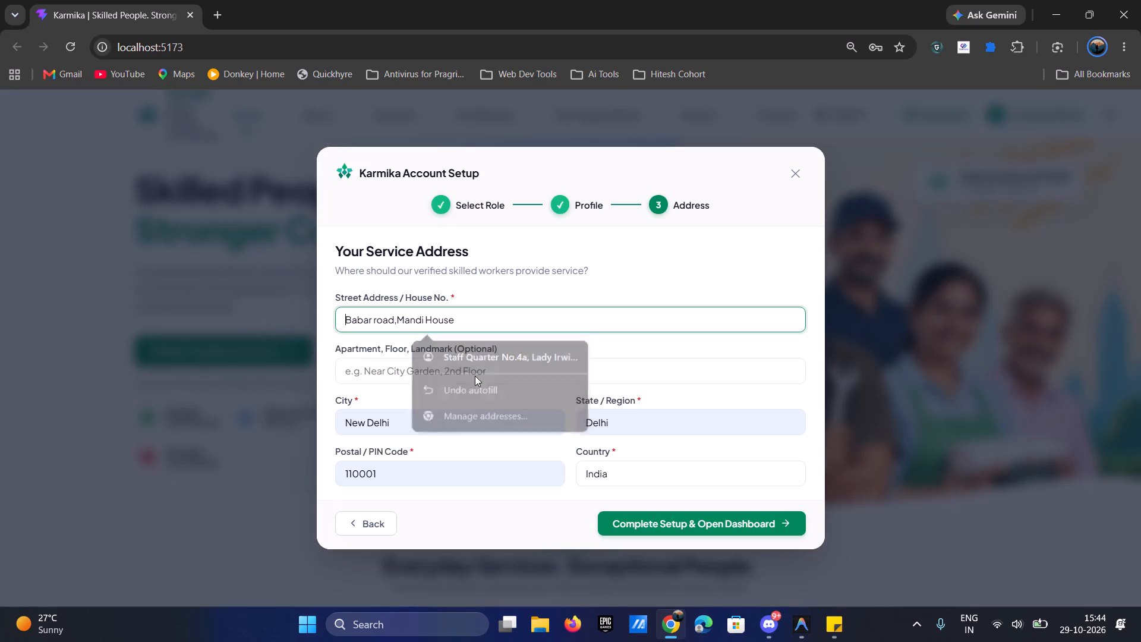
pyautogui.click(462, 367)
# Complete the account setup to open the company dashboard, and decline saving the address in the browser.
pyautogui.click(704, 520)
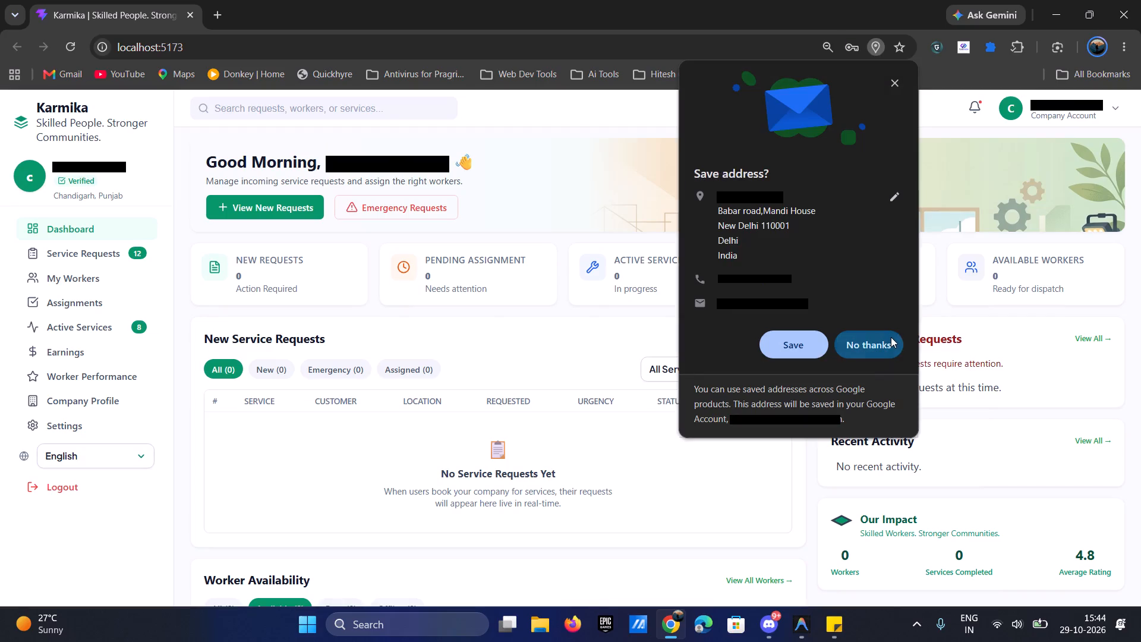
pyautogui.click(871, 341)
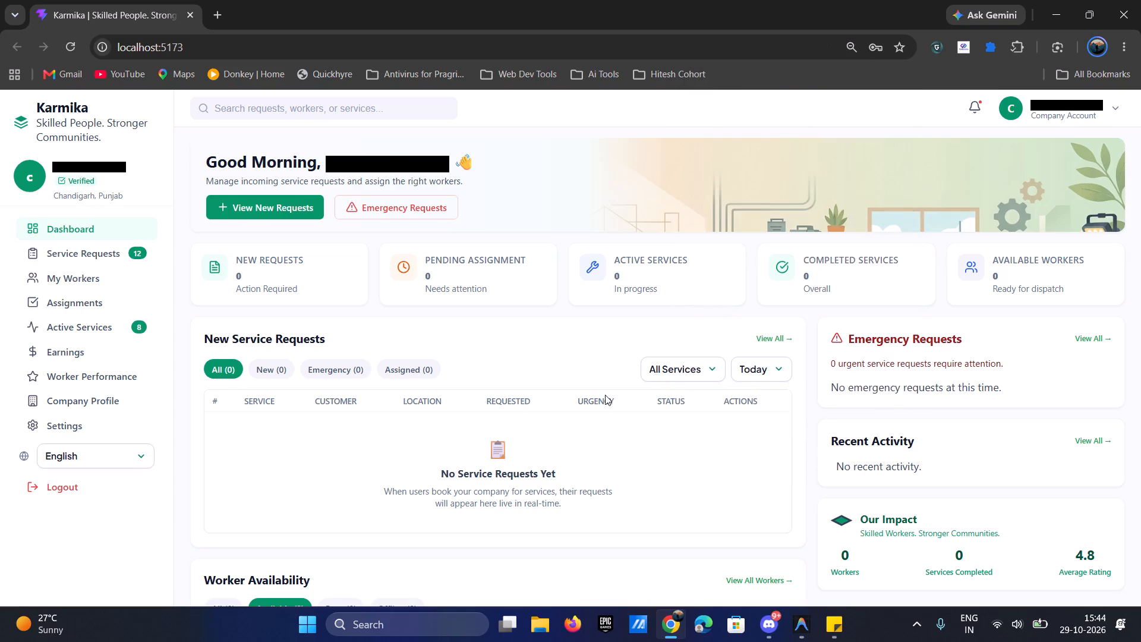
# Look over the company dashboard and open the company account's Settings page.
pyautogui.scroll(-6, 354, 433)
pyautogui.scroll(6, 132, 411)
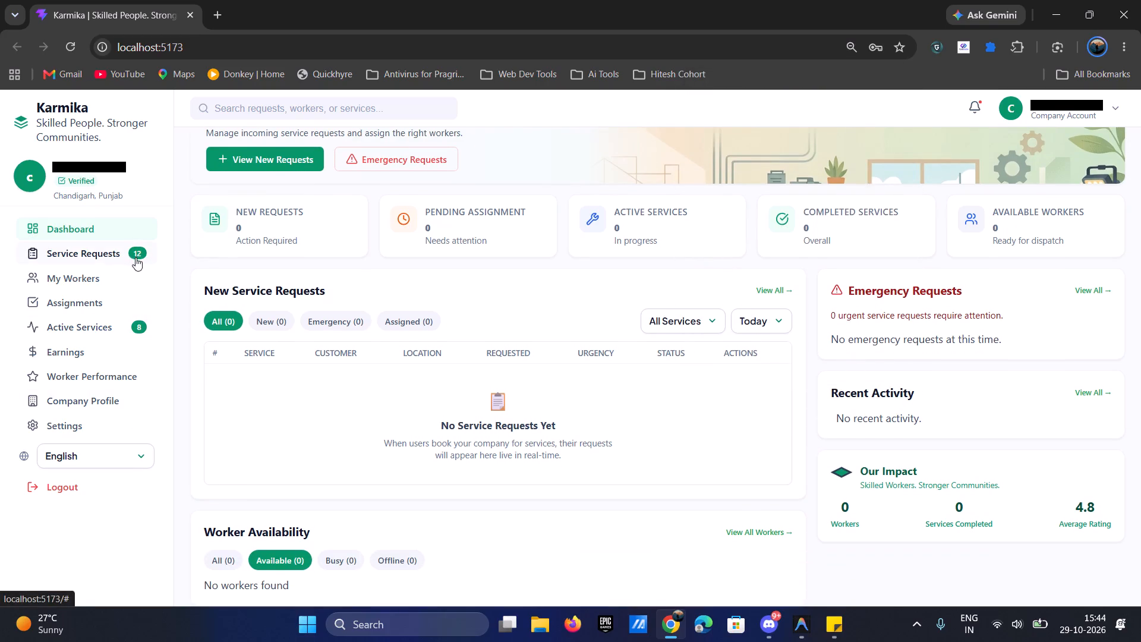
pyautogui.click(1078, 93)
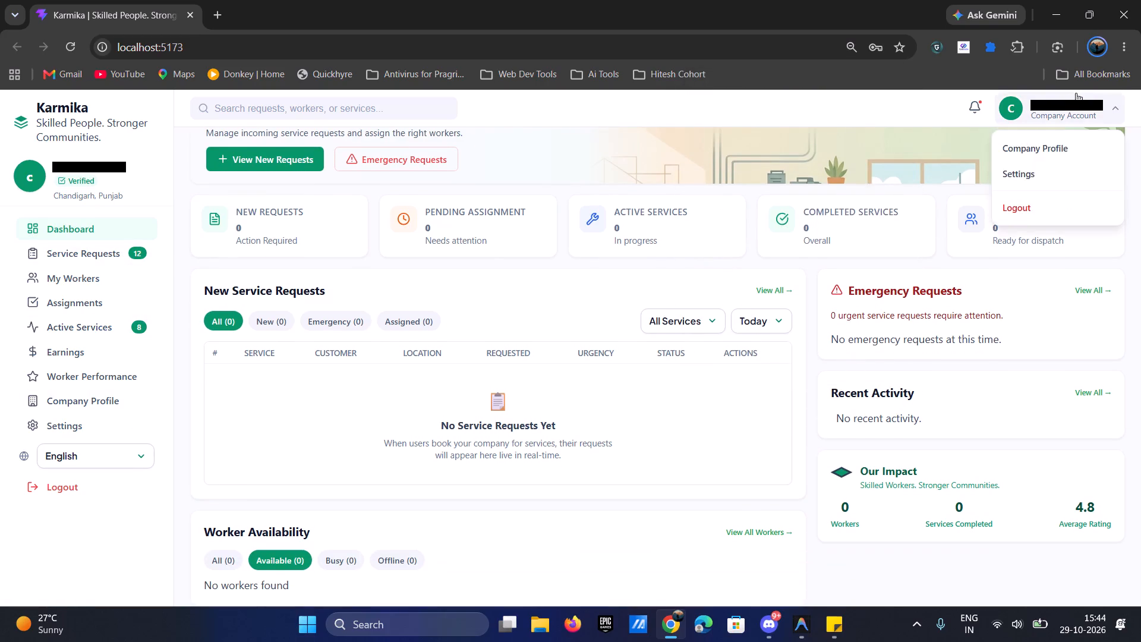
pyautogui.click(1019, 170)
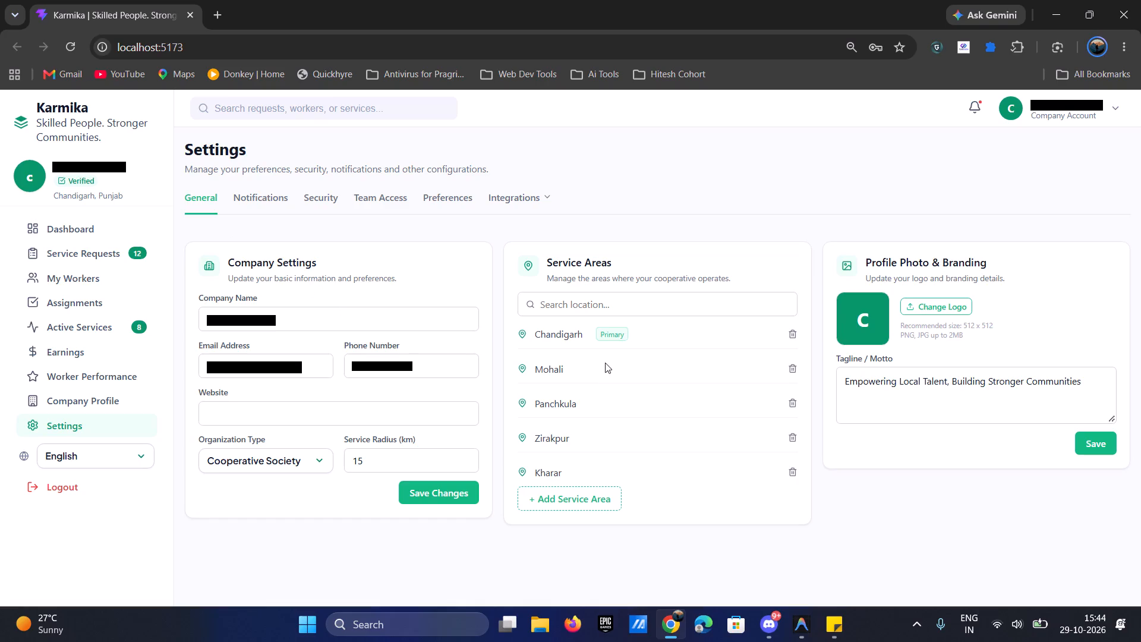
# Look through the Assignments, Active Services, My Workers and Service Requests pages, then examine the Dashboard again.
pyautogui.click(34, 295)
pyautogui.click(84, 337)
pyautogui.click(88, 311)
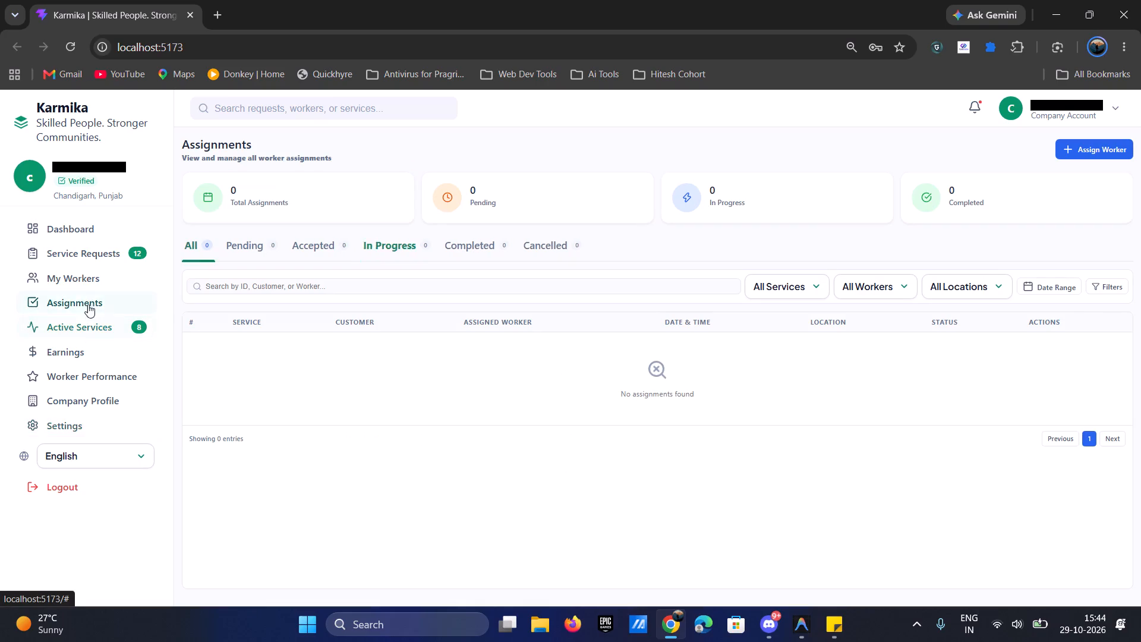
pyautogui.click(88, 289)
pyautogui.click(87, 272)
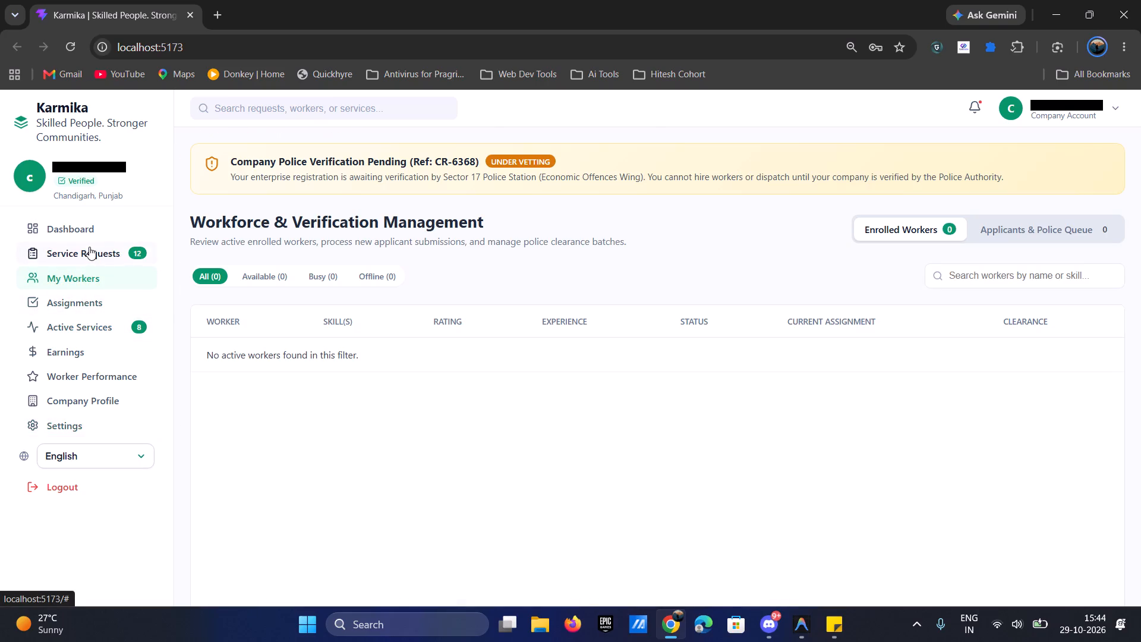
pyautogui.click(89, 247)
pyautogui.click(106, 222)
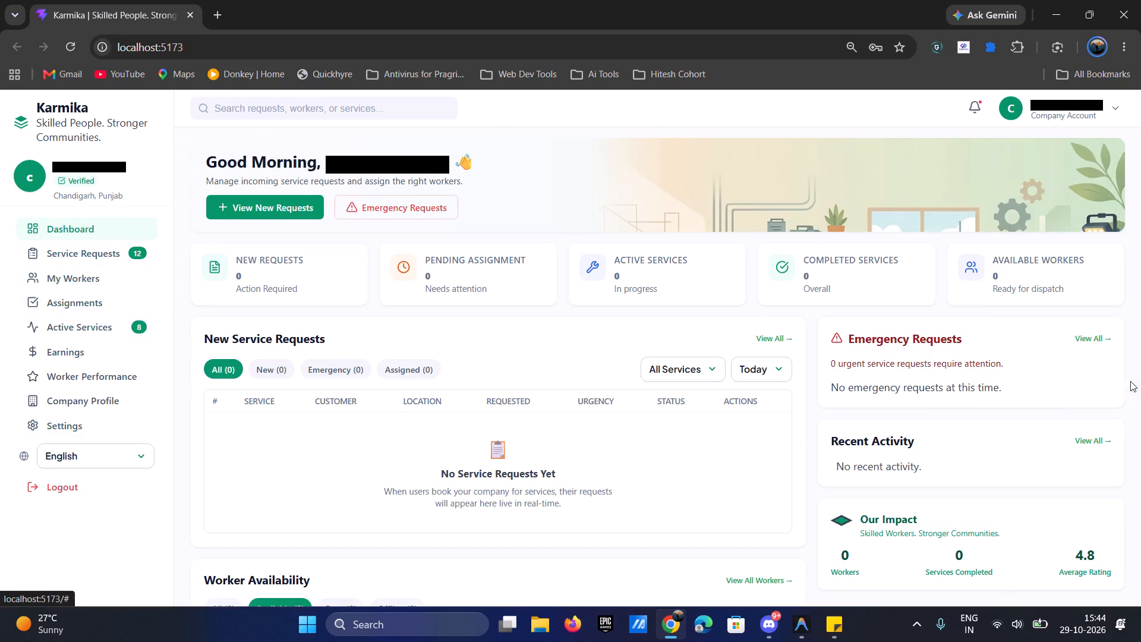
pyautogui.scroll(-6, 915, 404)
pyautogui.scroll(4, 908, 405)
pyautogui.scroll(-4, 905, 407)
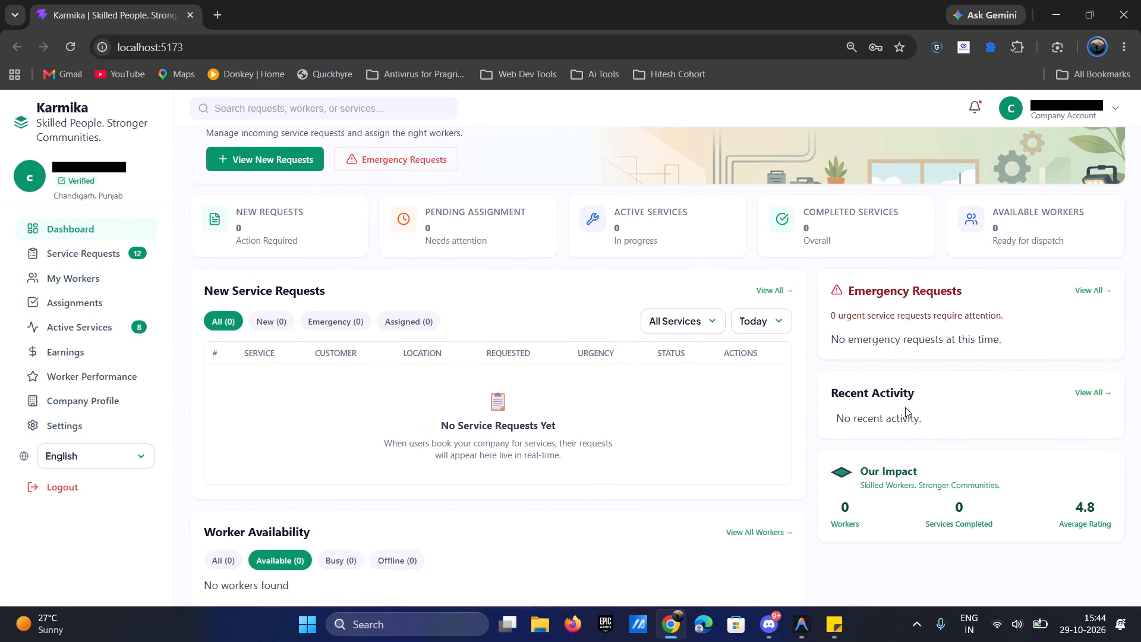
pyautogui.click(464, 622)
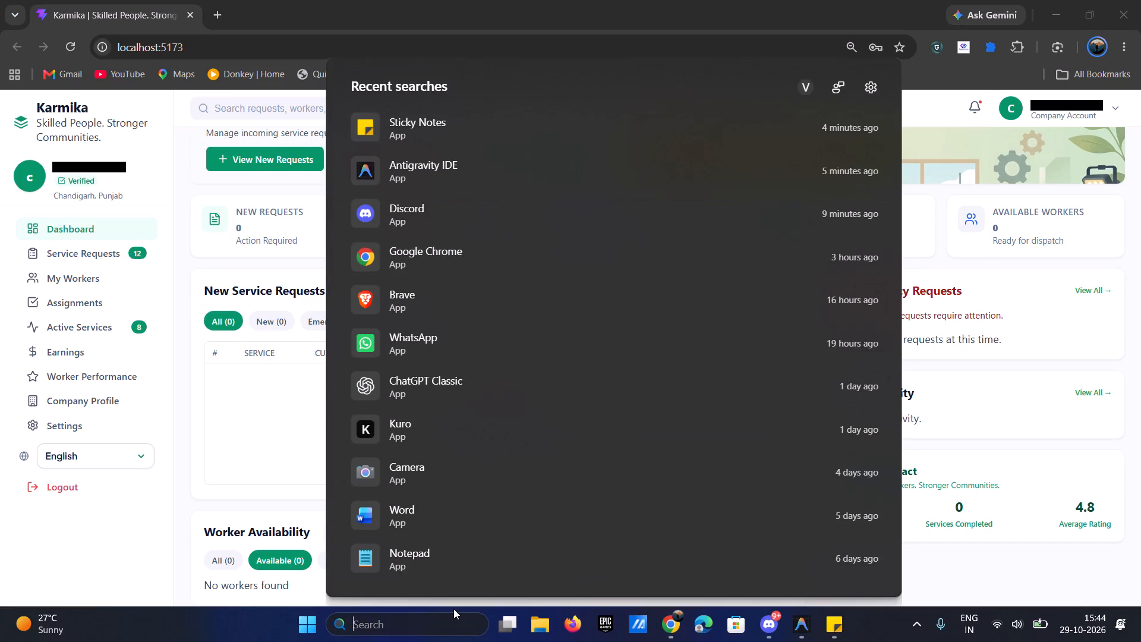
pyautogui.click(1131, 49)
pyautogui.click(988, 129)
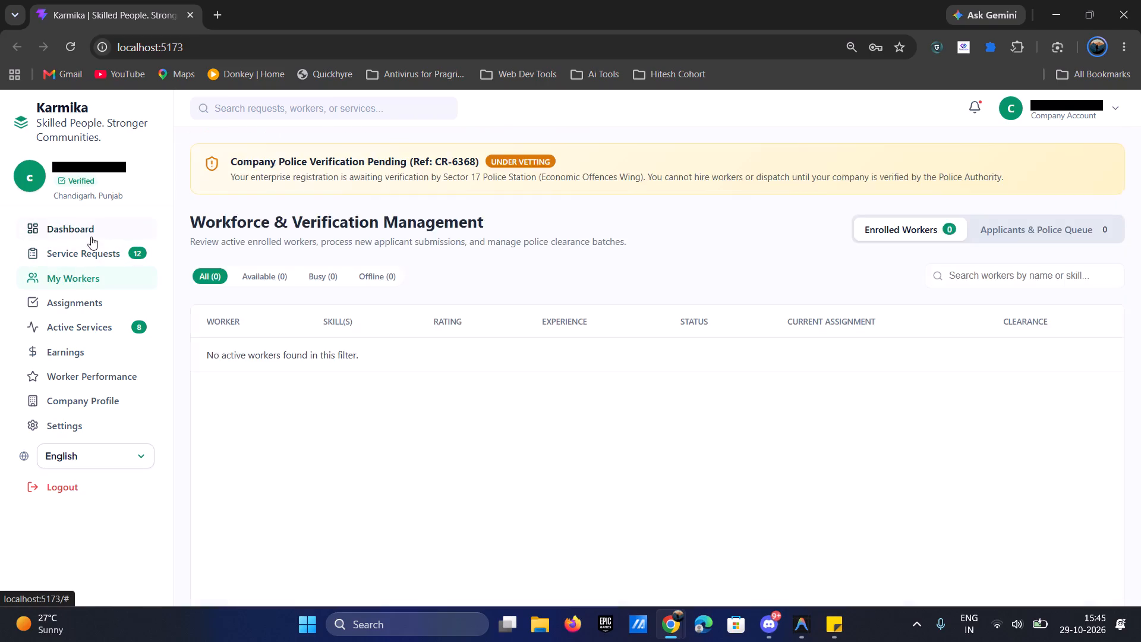
# Open the Service Requests page of the company account.
pyautogui.click(76, 257)
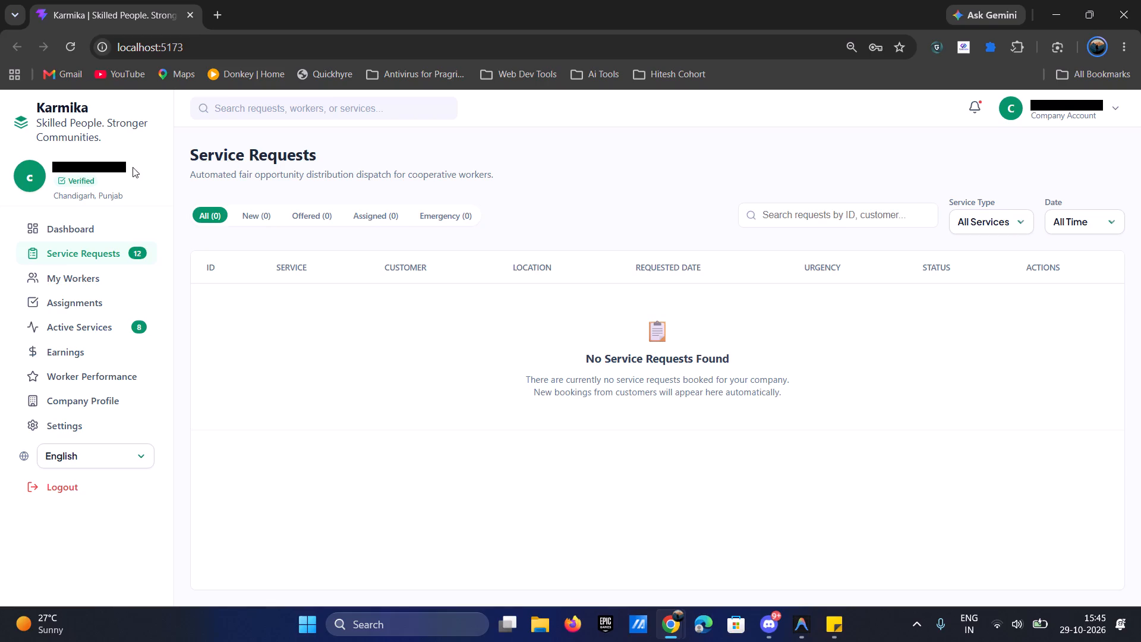
# Copy the account name displayed above the Verified badge.
pyautogui.tripleClick(118, 165)
pyautogui.hotkey('ctrl', 'c')
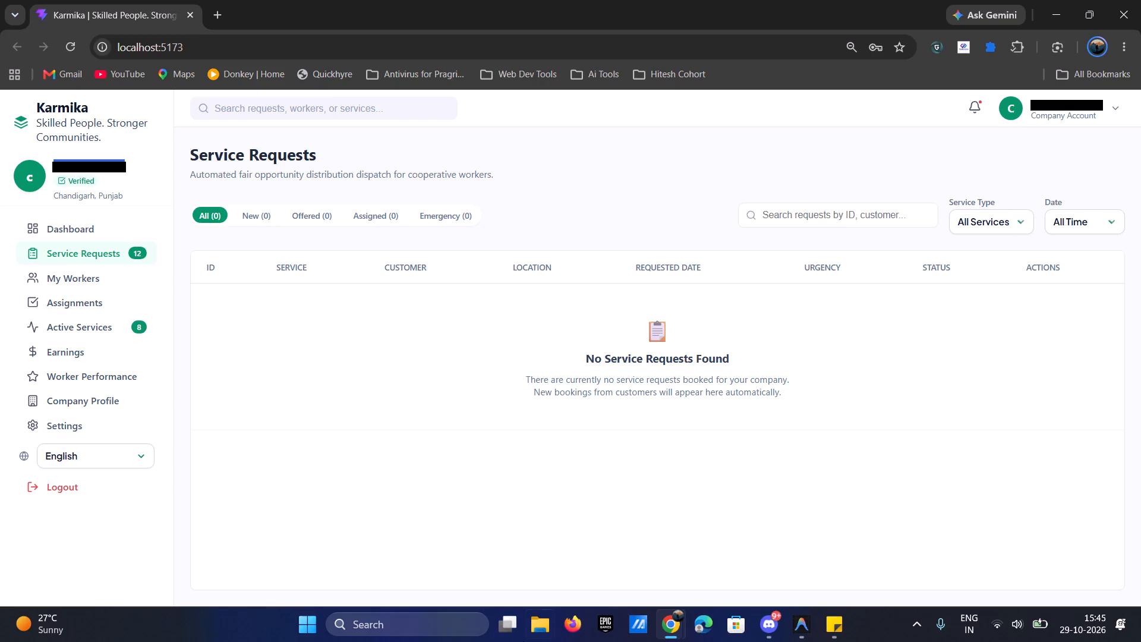
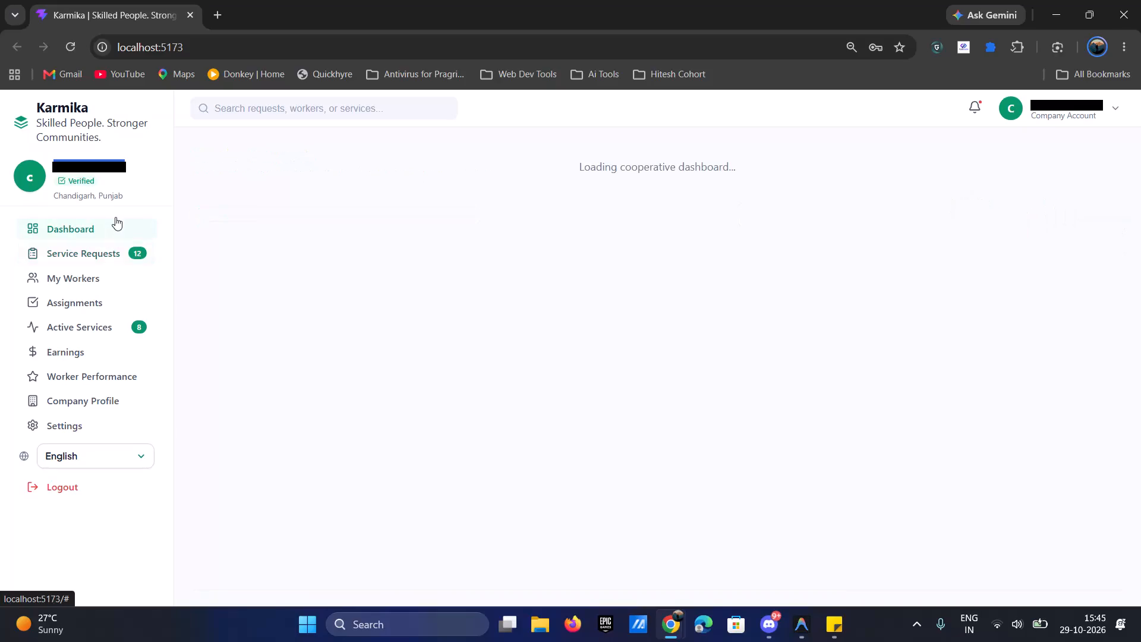
# Look over the Dashboard and examine the General, Notifications, Security, Team Access and Preferences sections of the company account's Settings.
pyautogui.scroll(-2, 401, 304)
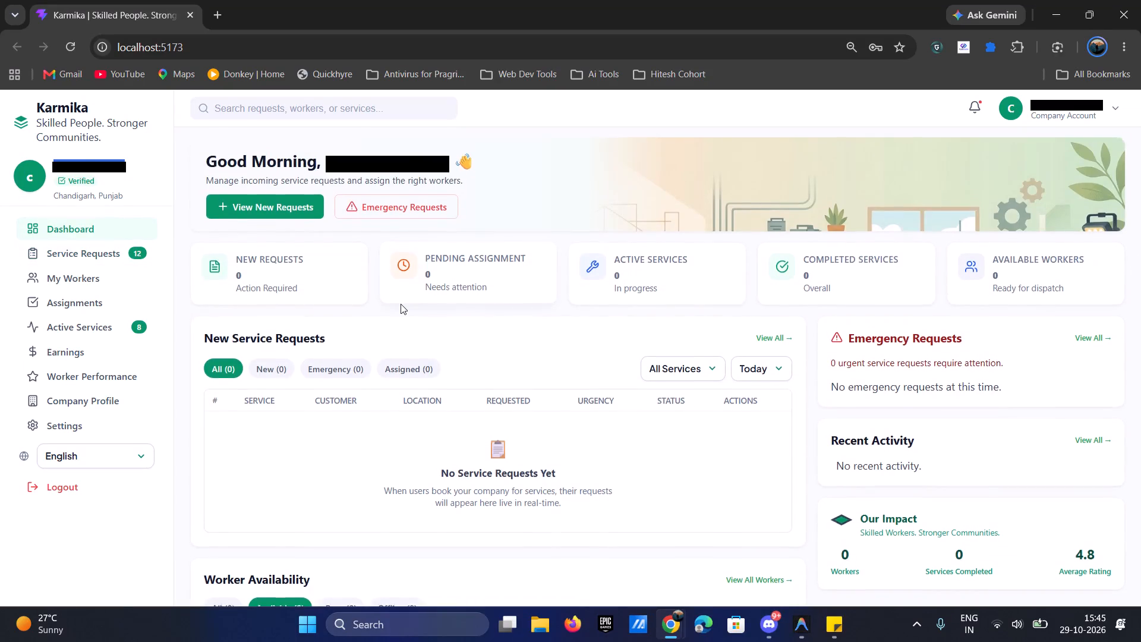
pyautogui.scroll(-5, 401, 304)
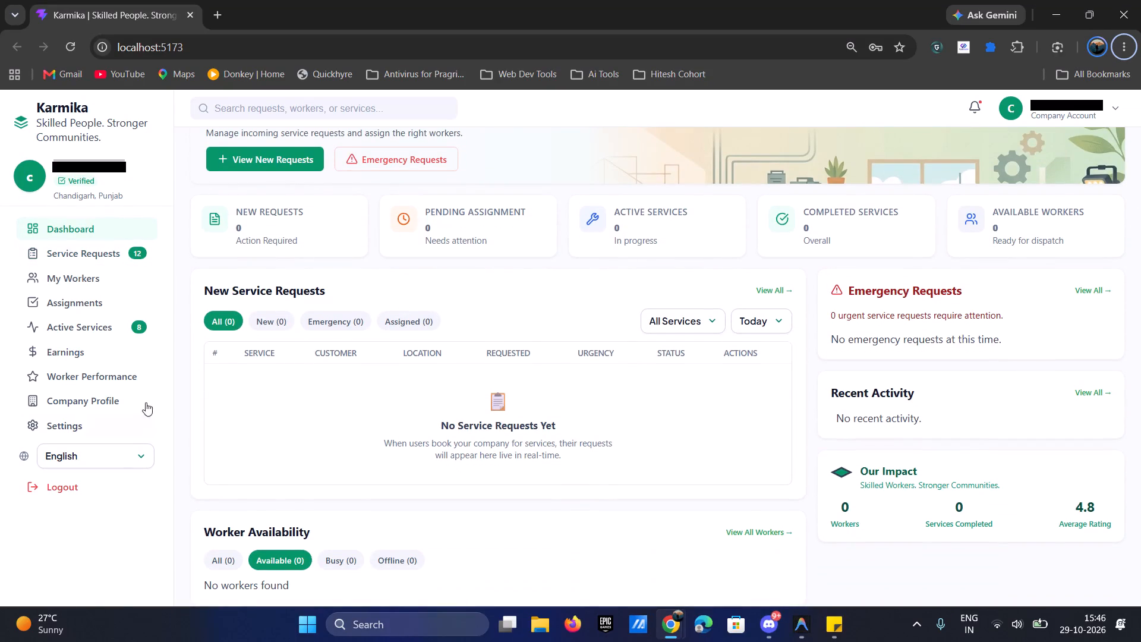
pyautogui.click(144, 429)
pyautogui.click(144, 429)
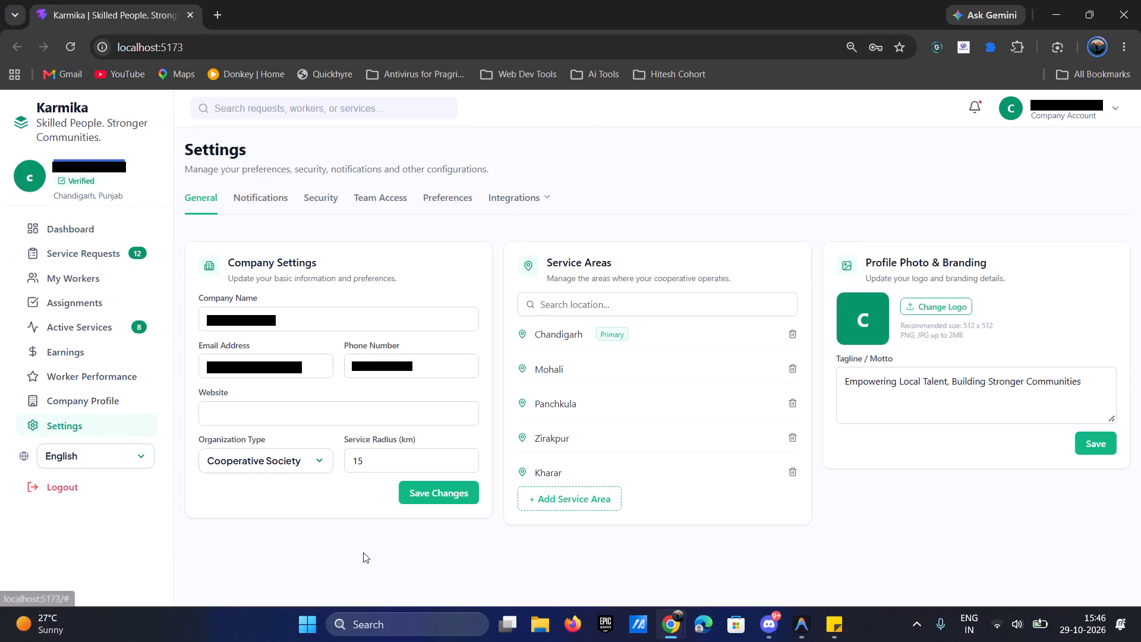
pyautogui.click(363, 552)
pyautogui.click(265, 209)
pyautogui.click(329, 204)
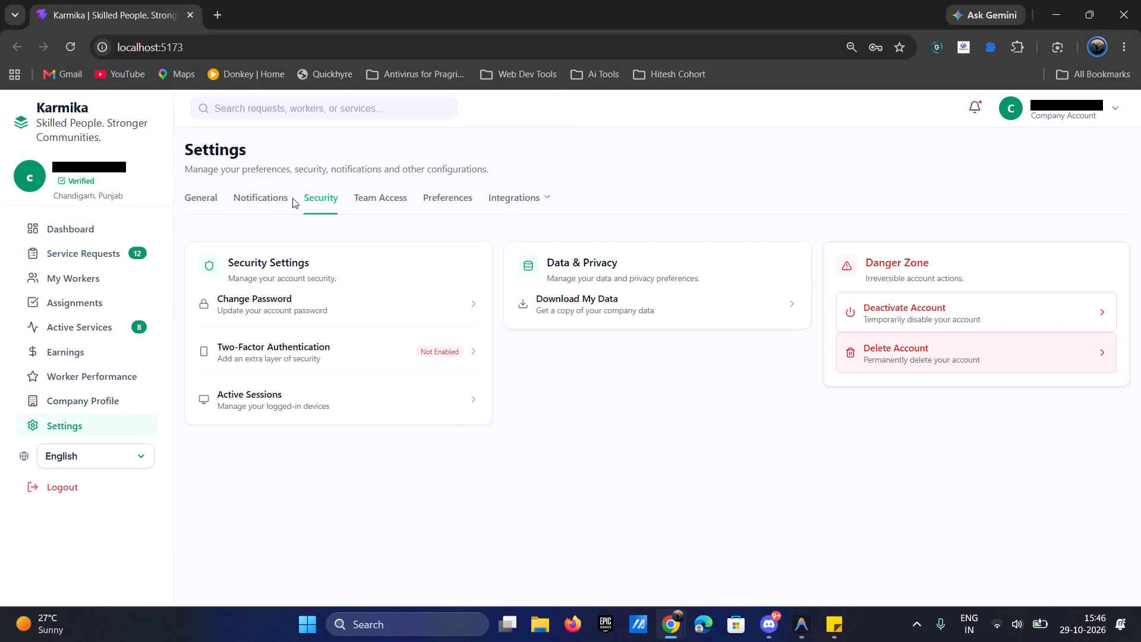
pyautogui.click(287, 198)
pyautogui.click(357, 198)
pyautogui.click(421, 192)
pyautogui.click(469, 191)
pyautogui.click(535, 191)
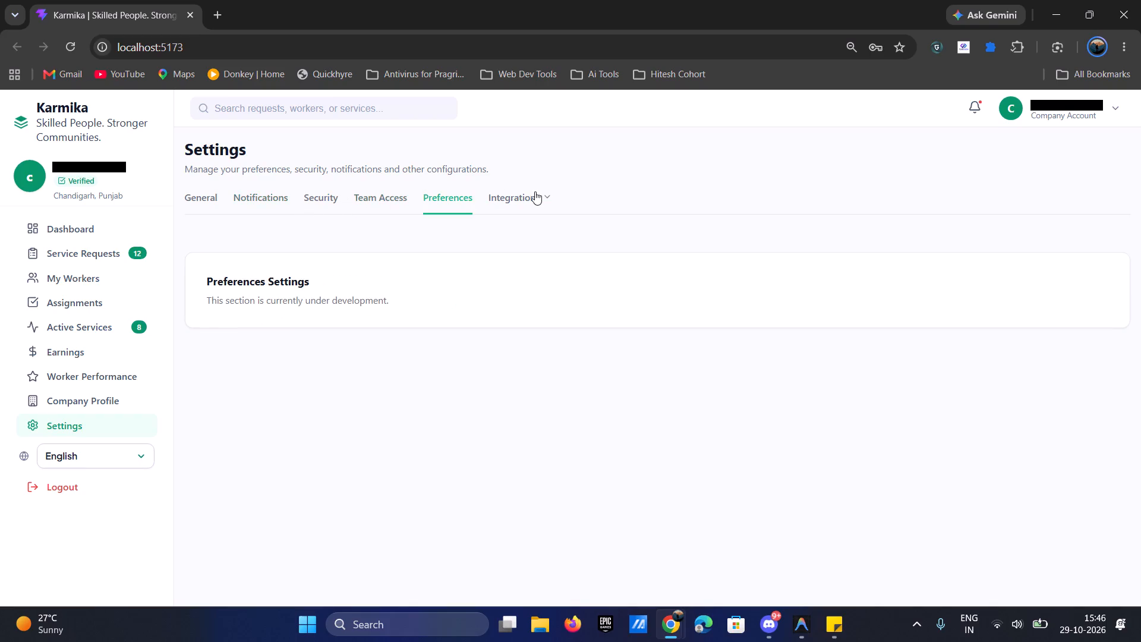
pyautogui.click(323, 200)
pyautogui.click(269, 200)
pyautogui.click(202, 200)
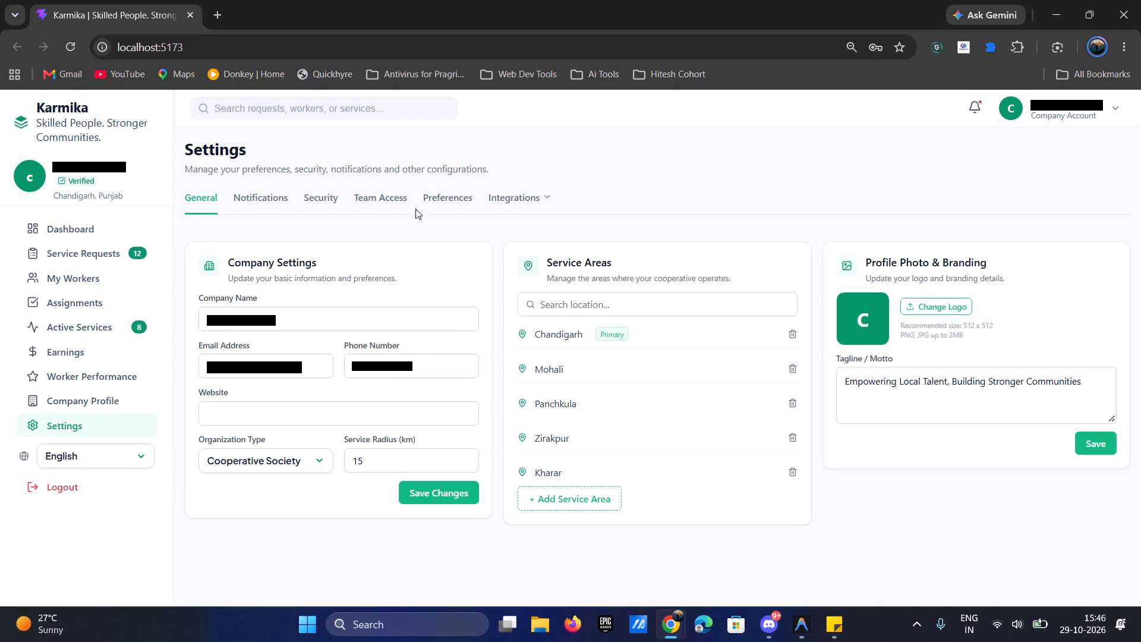
# Open the Company Profile and Worker Performance pages, and examine the Earnings page down to its recent transactions and milestones.
pyautogui.click(80, 395)
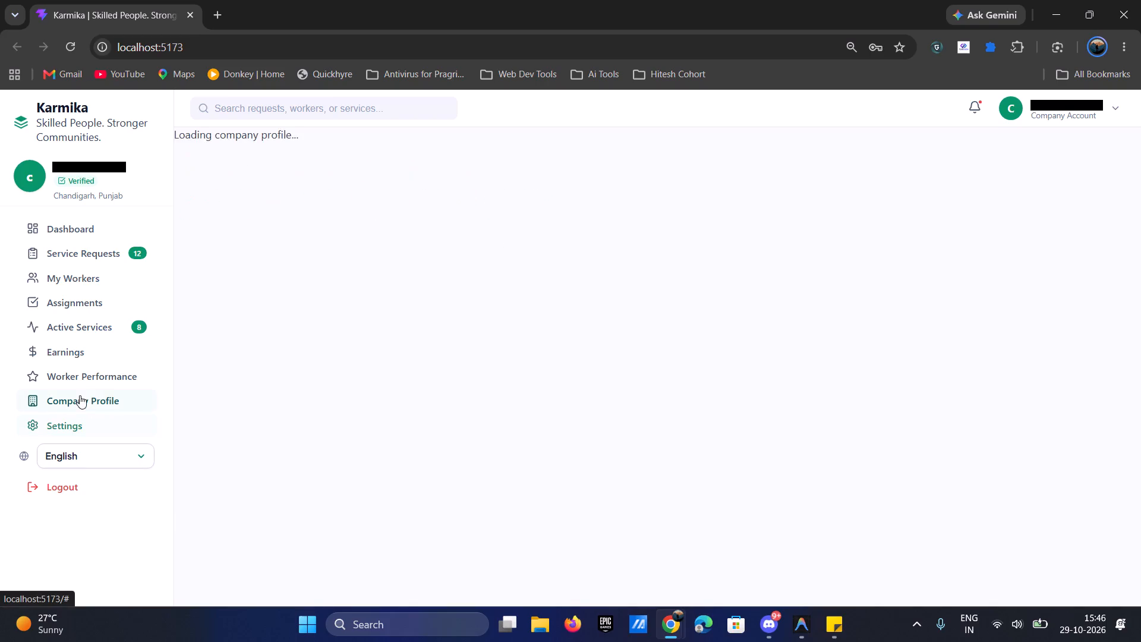
pyautogui.click(80, 371)
pyautogui.click(96, 388)
pyautogui.click(89, 366)
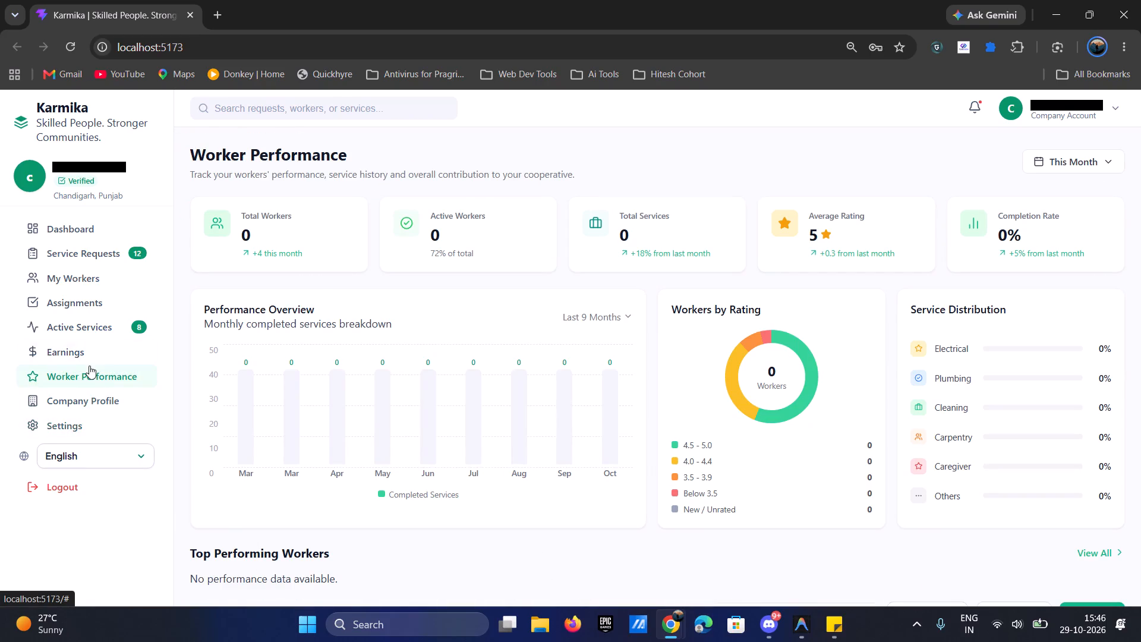
pyautogui.click(87, 350)
pyautogui.moveTo(92, 325); pyautogui.dragTo(862, 413)
pyautogui.scroll(-3, 684, 470)
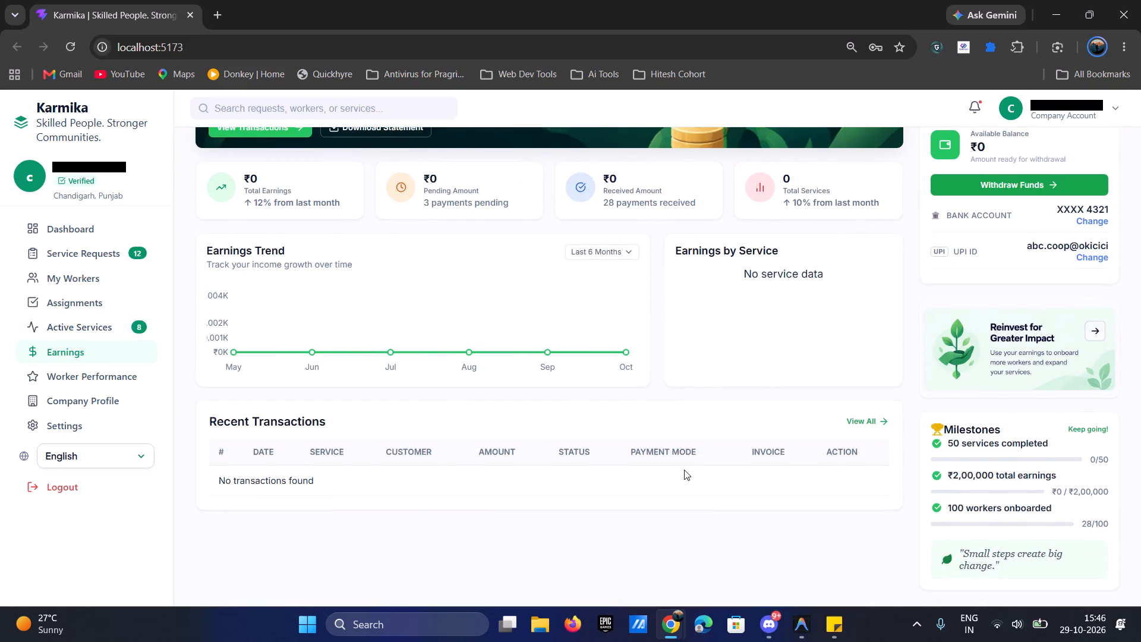
pyautogui.scroll(6, 684, 470)
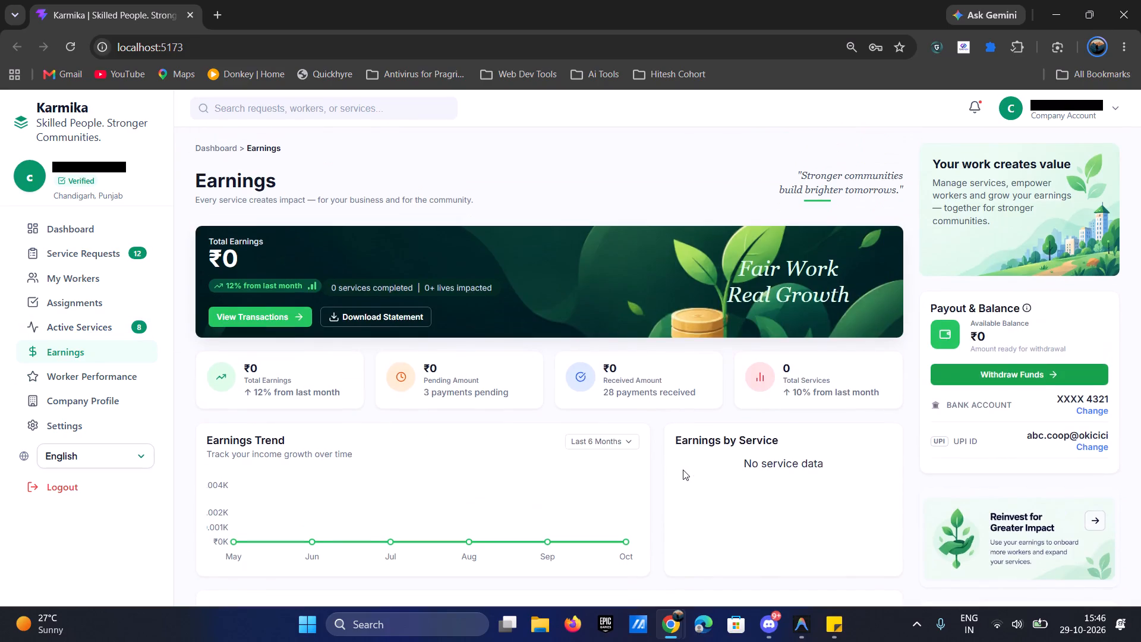
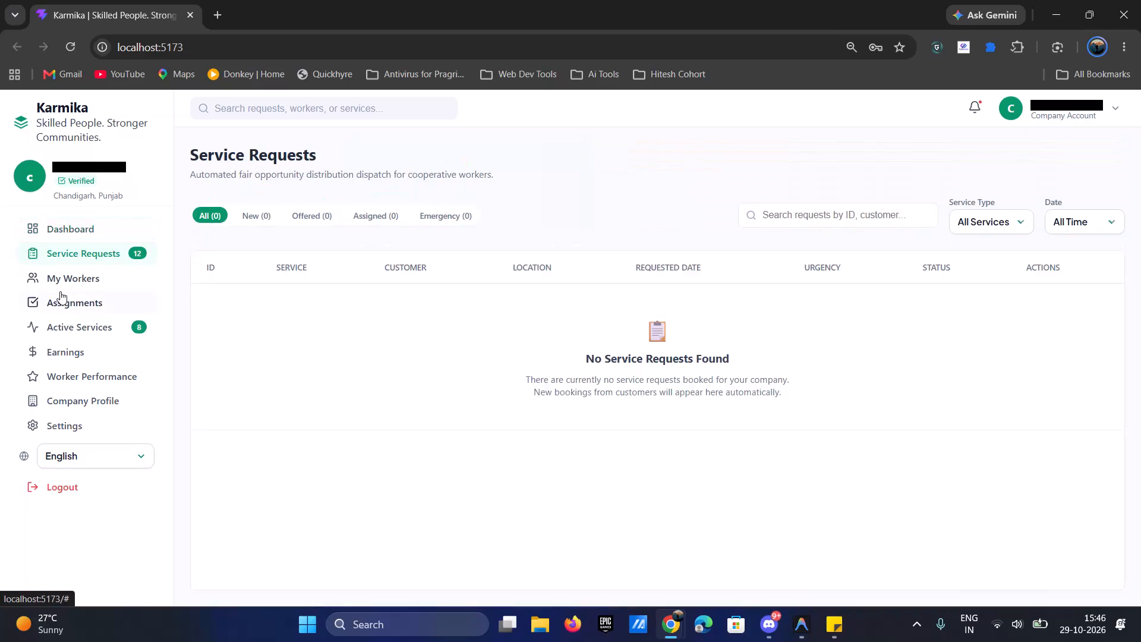
# Look over the My Workers page and the Dashboard, and reload the site.
pyautogui.click(89, 284)
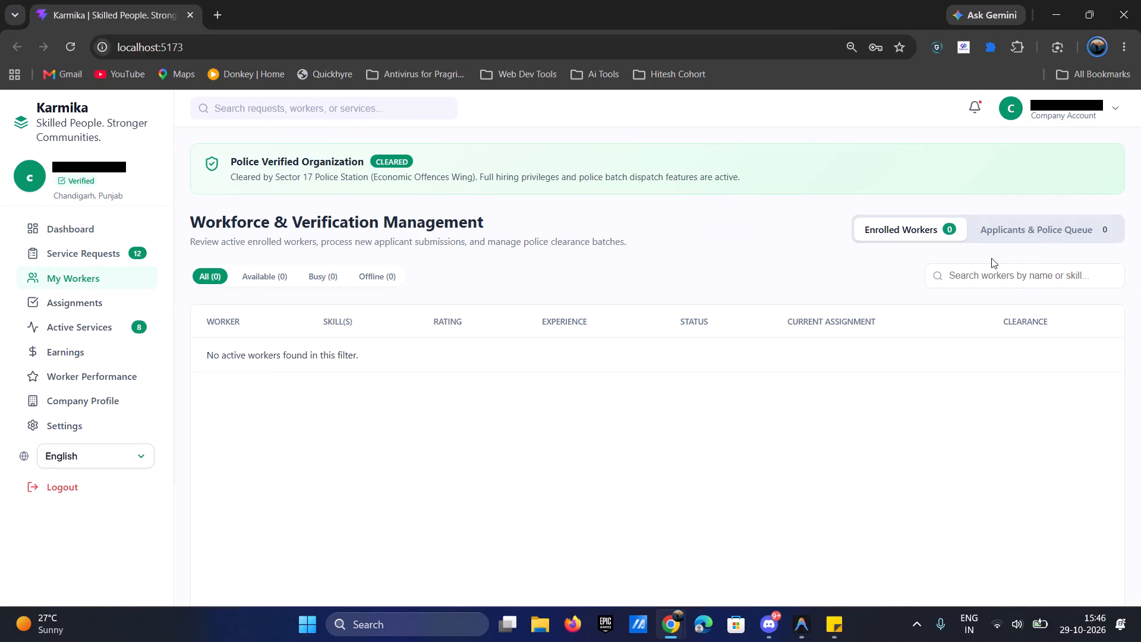
pyautogui.click(117, 215)
pyautogui.click(98, 207)
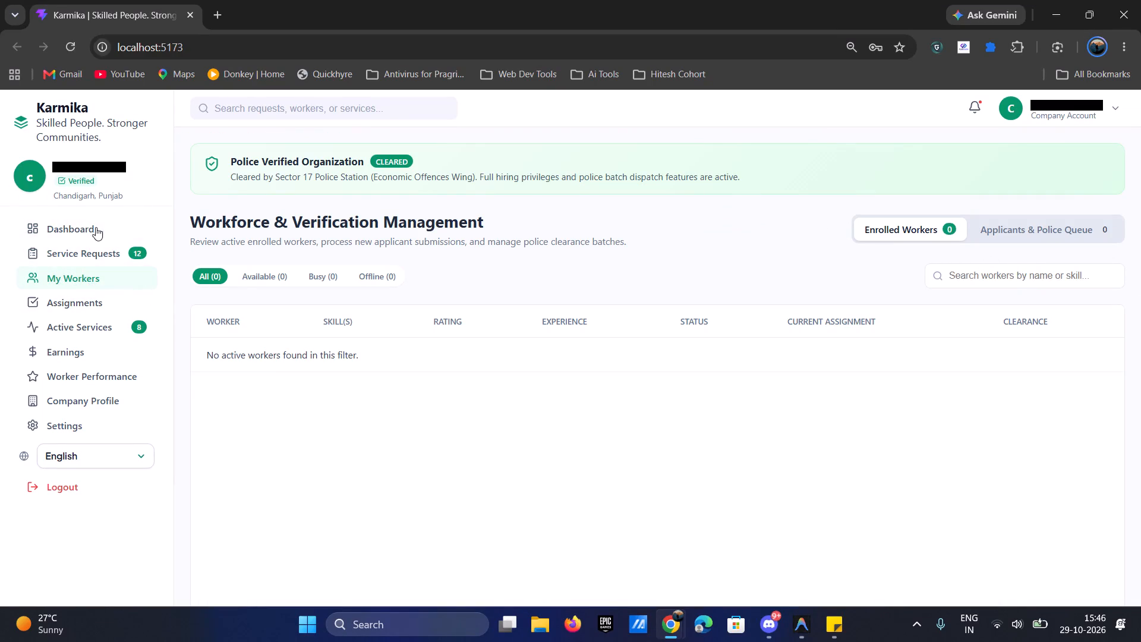
pyautogui.click(96, 227)
pyautogui.click(93, 232)
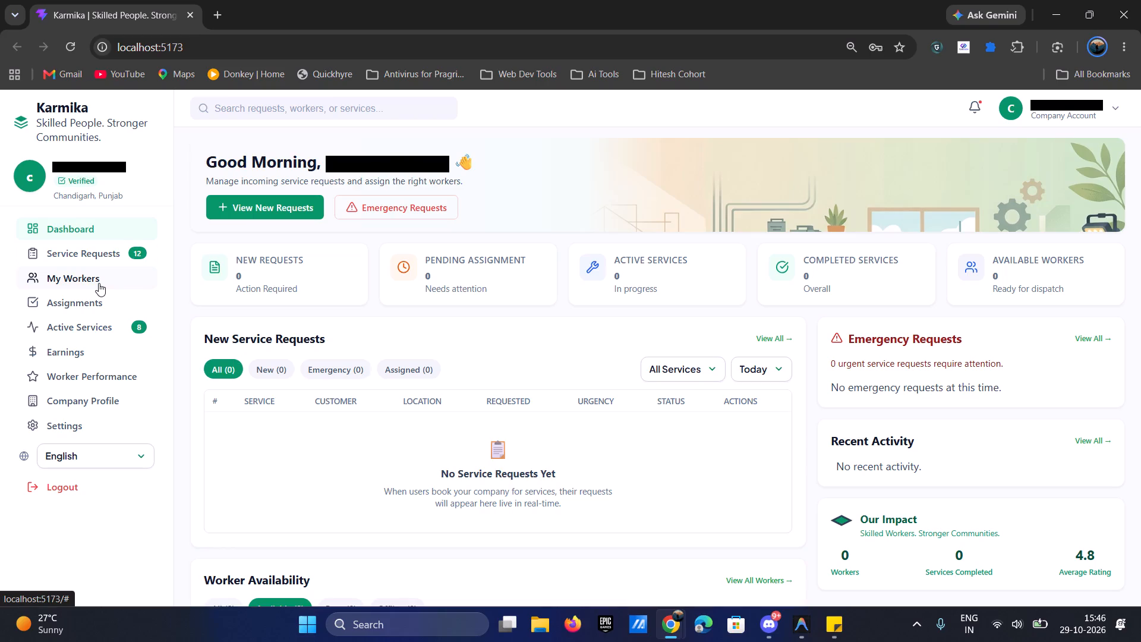
pyautogui.tripleClick(82, 174)
pyautogui.click(97, 48)
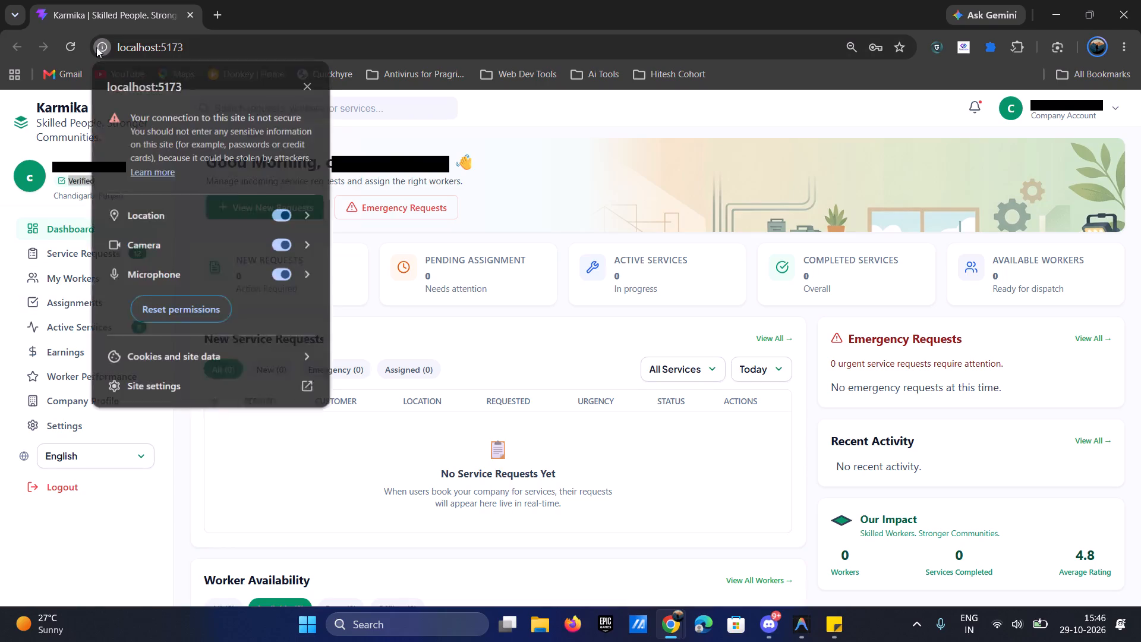
pyautogui.click(19, 181)
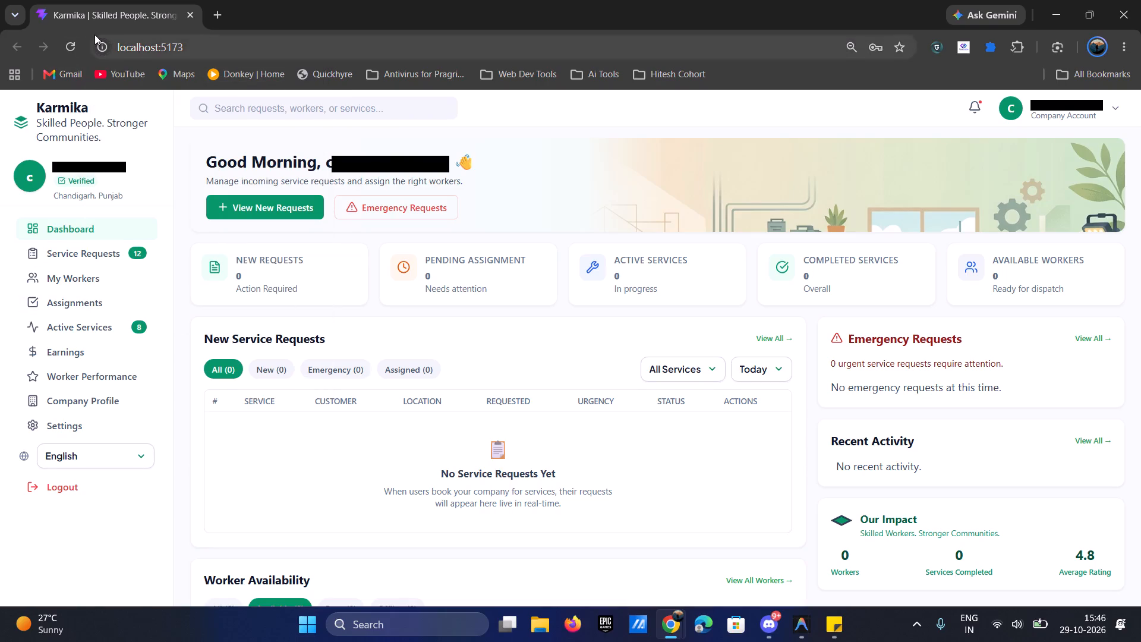
pyautogui.click(67, 45)
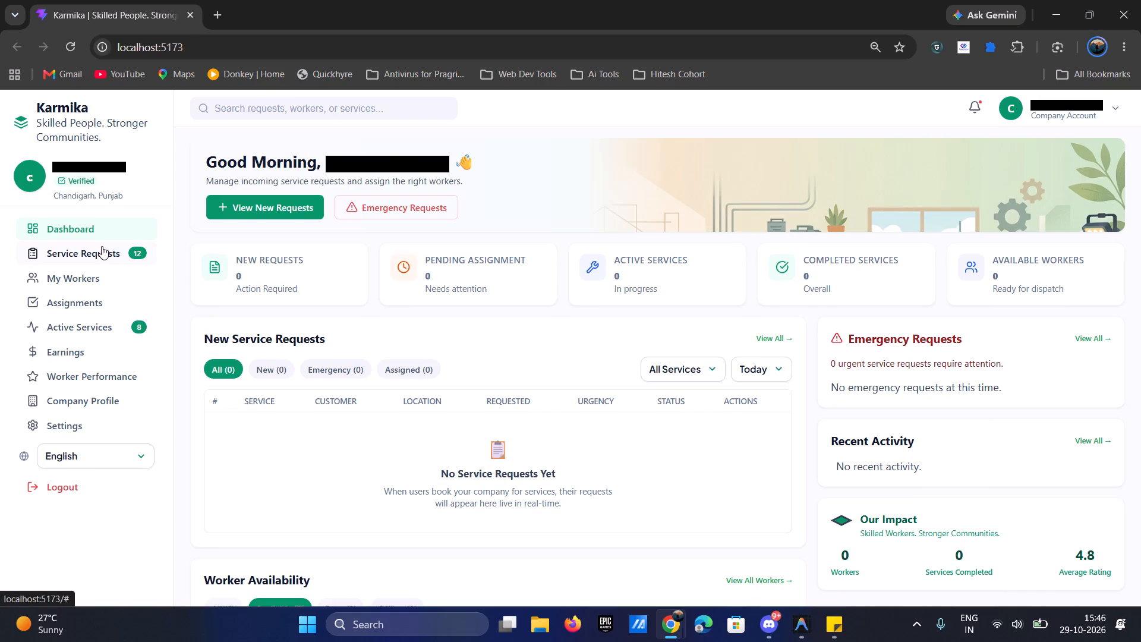
# Open Service Requests and review the request list under the Assigned, Offered and All filters.
pyautogui.click(97, 247)
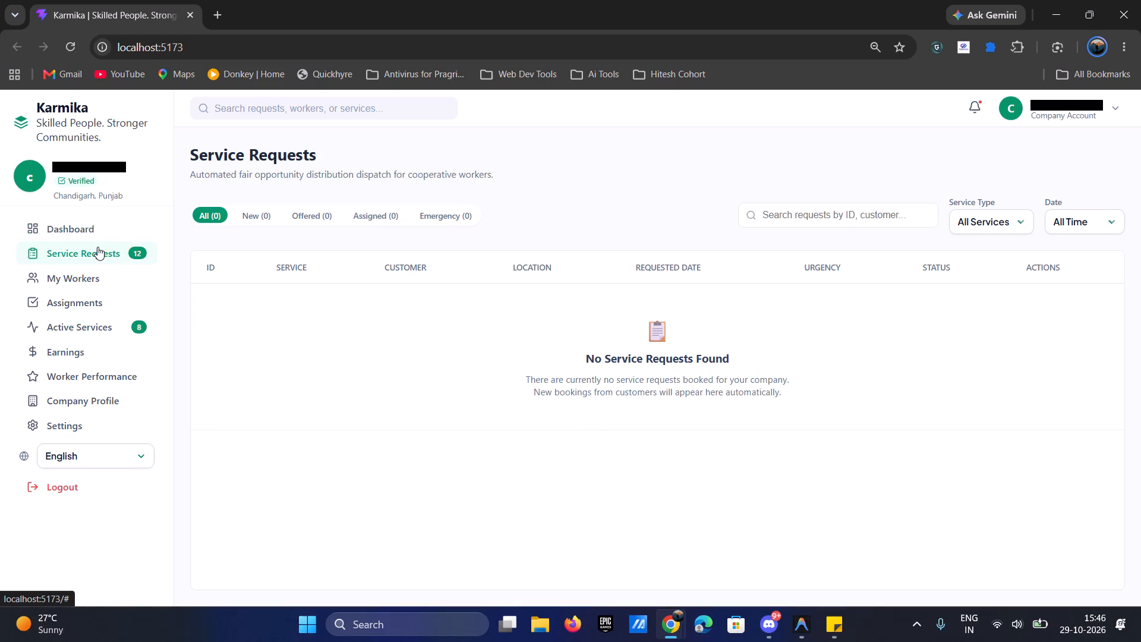
pyautogui.click(358, 210)
pyautogui.click(312, 216)
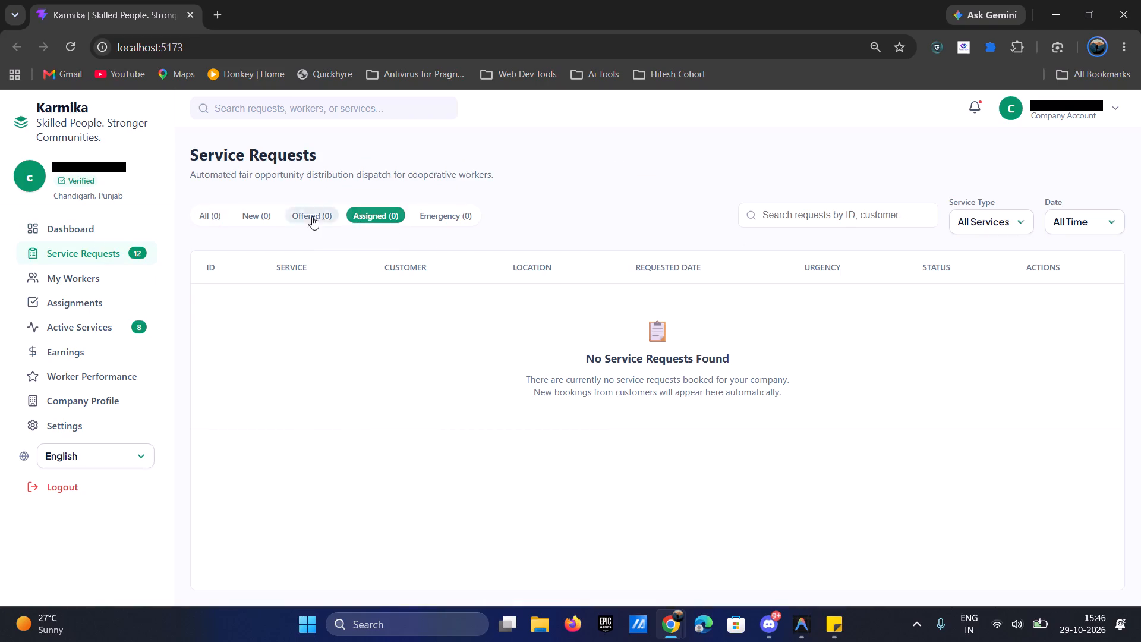
pyautogui.click(178, 204)
pyautogui.click(223, 210)
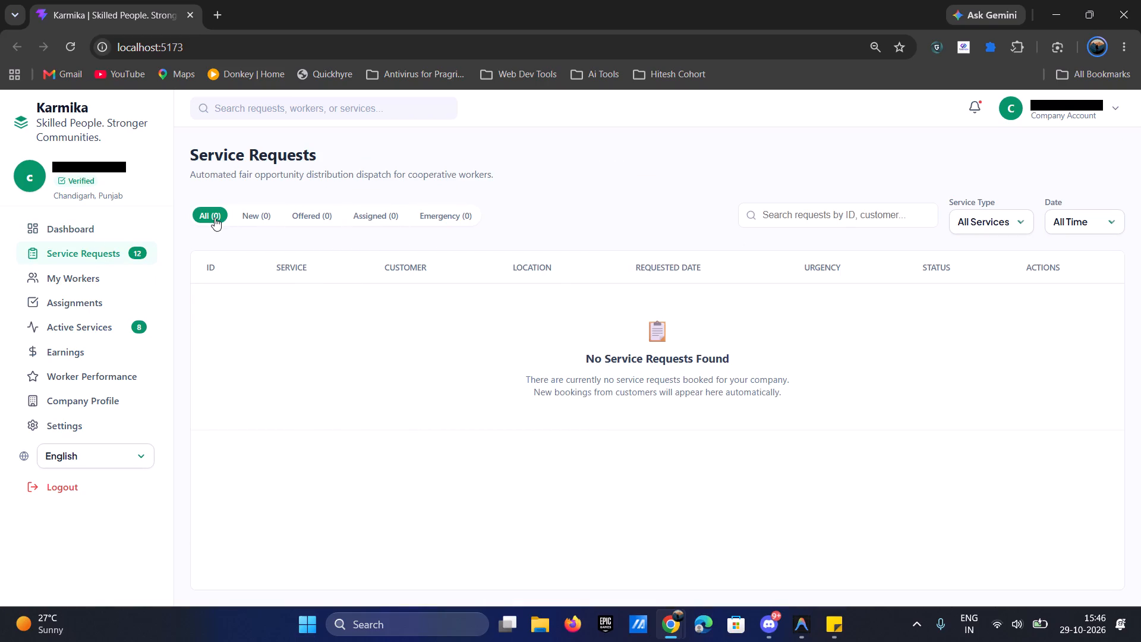
# Review the service request list under the New and Emergency filters.
pyautogui.click(248, 216)
pyautogui.click(462, 206)
pyautogui.click(434, 210)
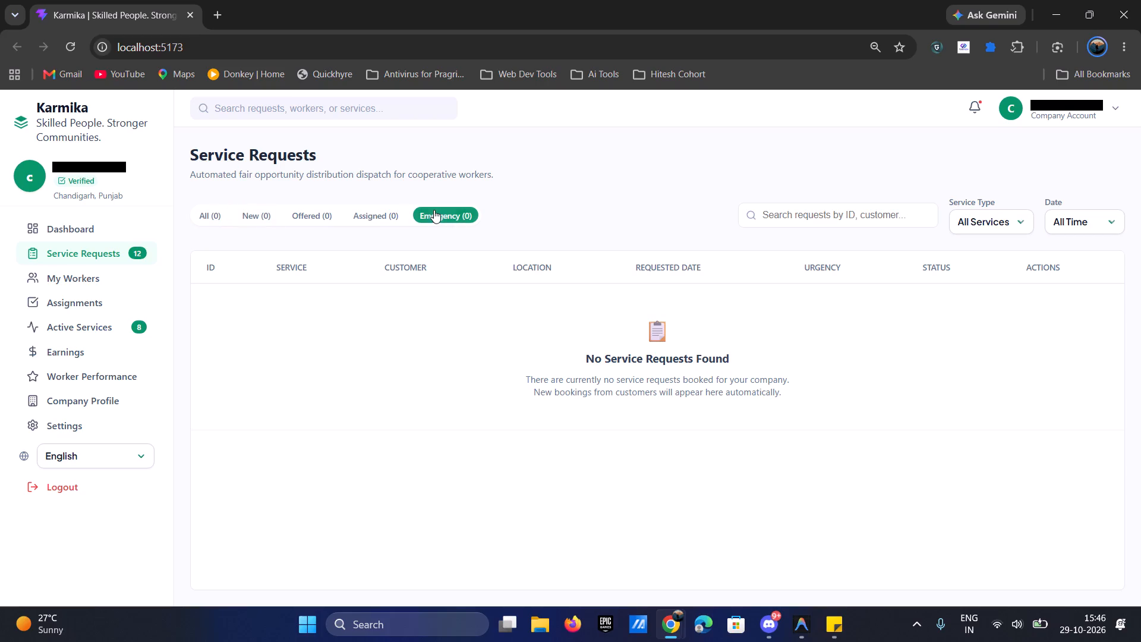
# Check the notification bell and the company account menu in the page header.
pyautogui.click(980, 105)
pyautogui.click(1114, 133)
pyautogui.moveTo(1075, 112); pyautogui.dragTo(1068, 112)
pyautogui.click(1068, 112)
# Look over the Settings, Worker Performance, Active Services and Earnings pages in turn.
pyautogui.click(103, 430)
pyautogui.click(110, 388)
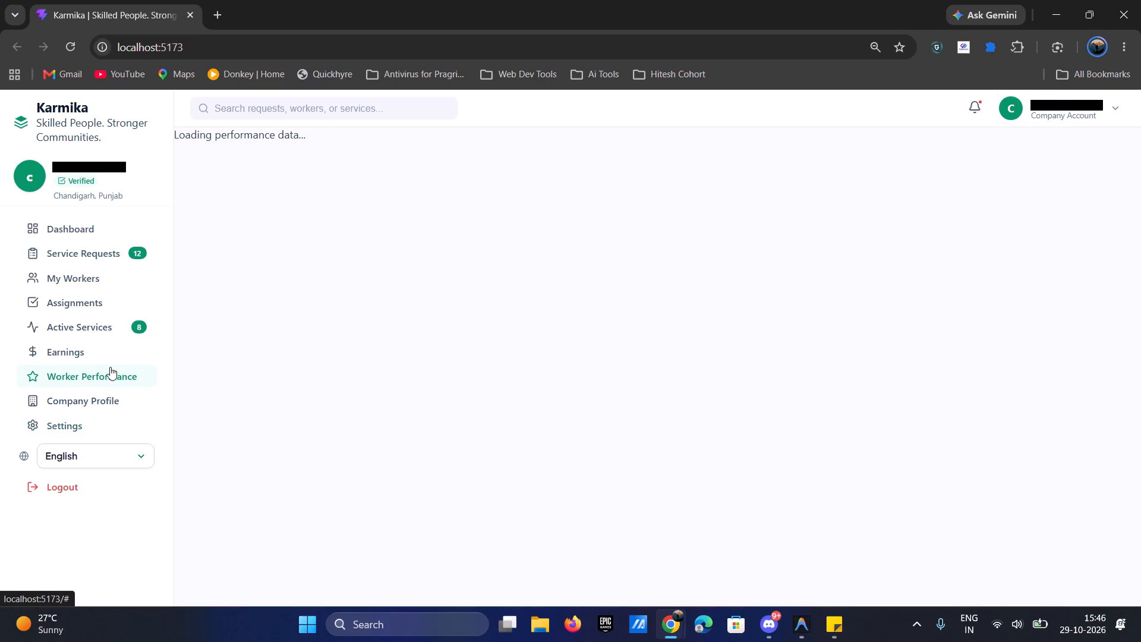
pyautogui.click(110, 367)
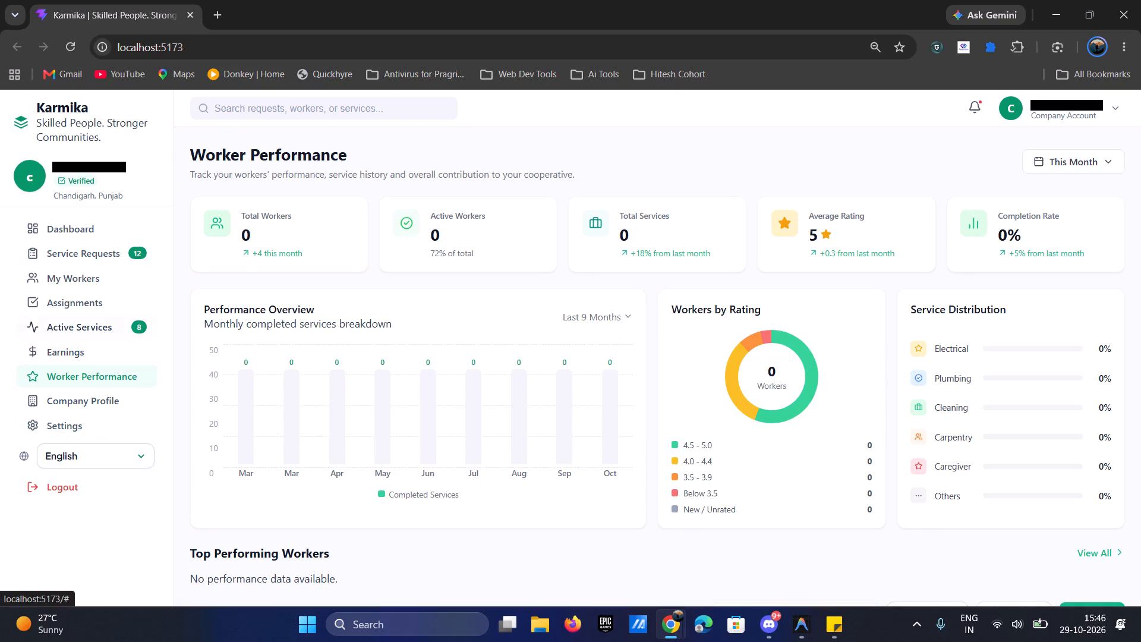
pyautogui.click(50, 331)
pyautogui.click(73, 348)
# Open Company Profile and examine its Gallery, Verified Documents, Reviews and Company Location sections, including the services offered and the location map.
pyautogui.click(86, 398)
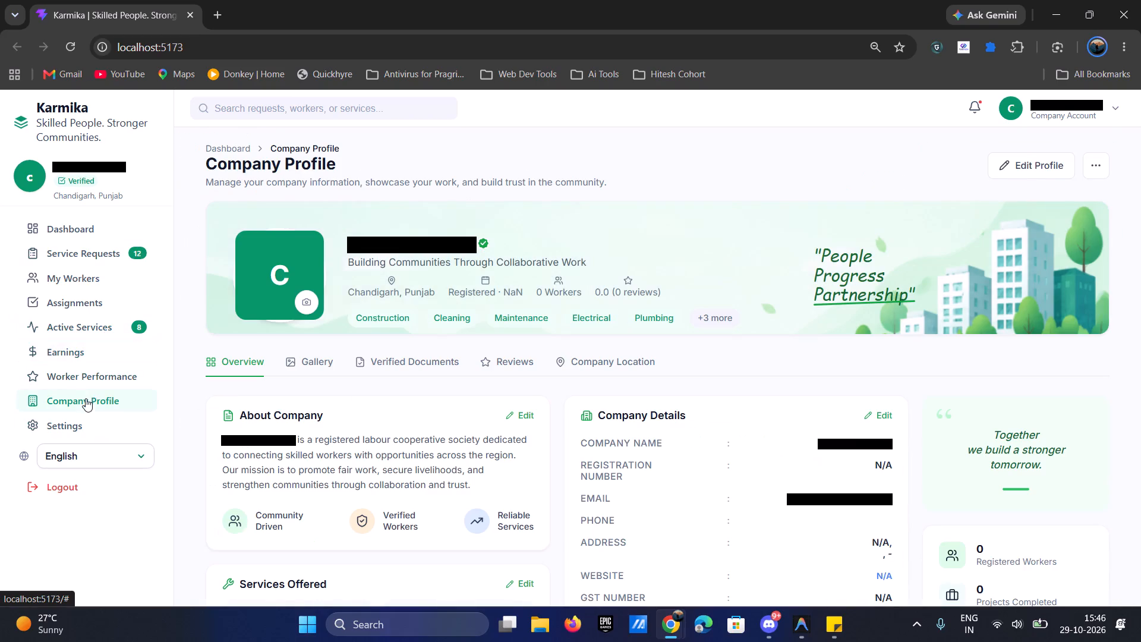
pyautogui.scroll(-2, 334, 410)
pyautogui.scroll(1, 396, 374)
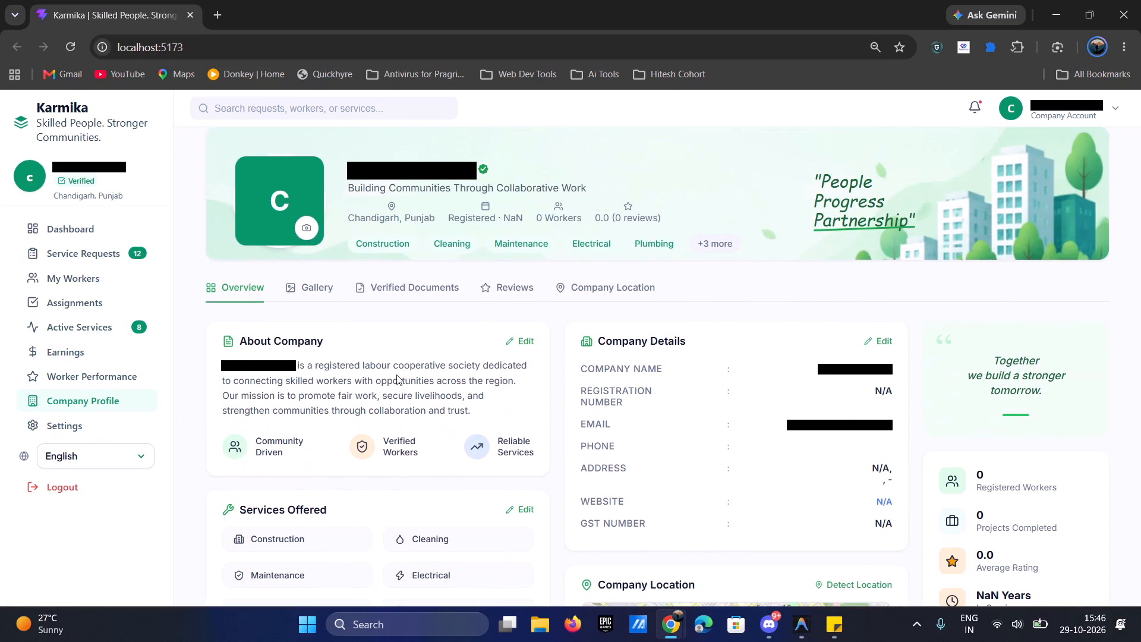
pyautogui.click(293, 295)
pyautogui.click(380, 294)
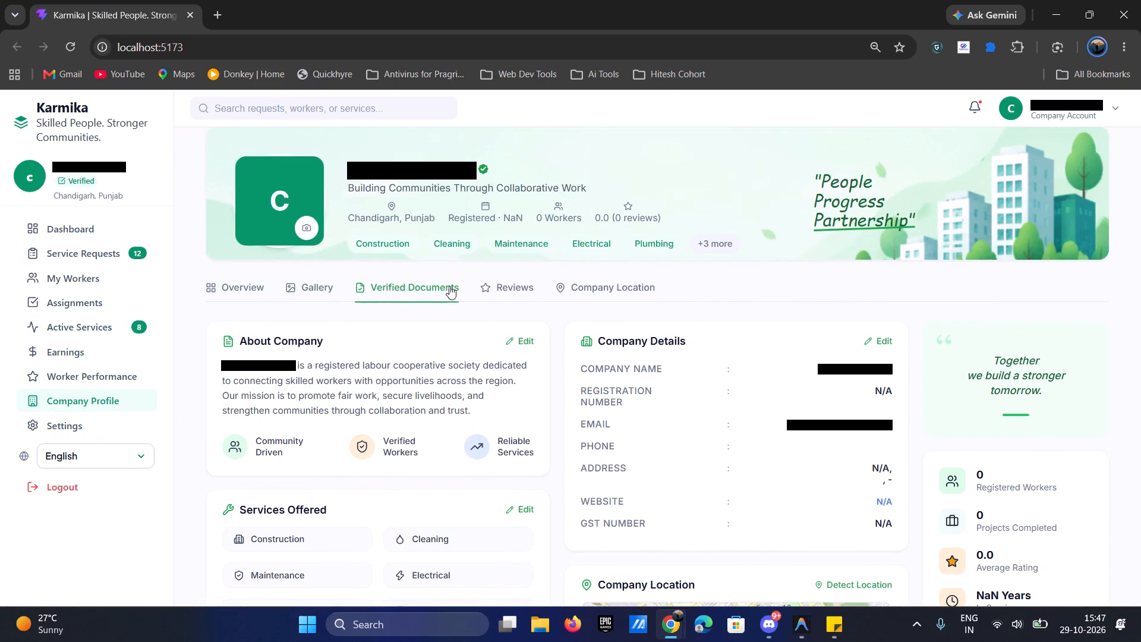
pyautogui.click(452, 286)
pyautogui.scroll(-6, 503, 281)
pyautogui.scroll(5, 501, 281)
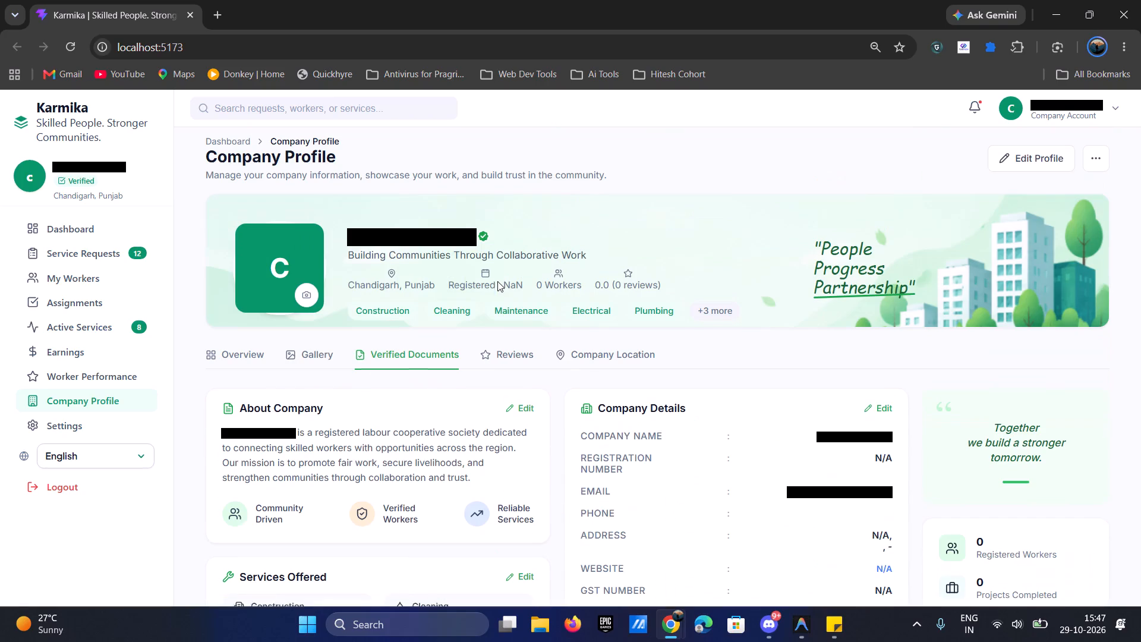
pyautogui.click(517, 394)
pyautogui.click(535, 374)
pyautogui.click(523, 366)
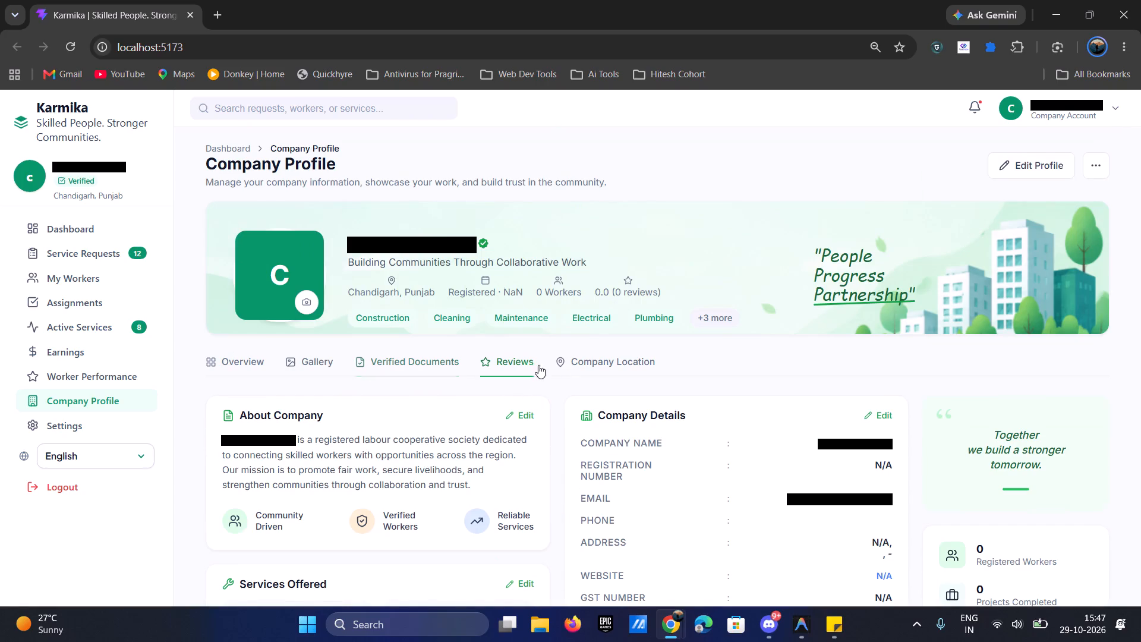
pyautogui.click(585, 356)
pyautogui.scroll(-5, 564, 359)
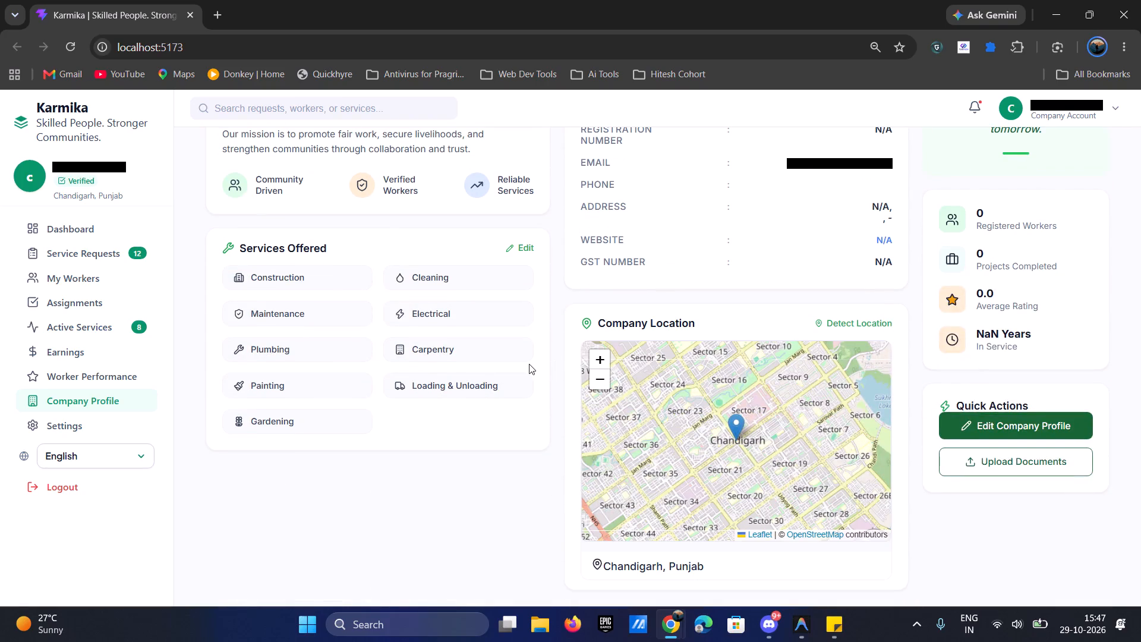
pyautogui.scroll(5, 529, 364)
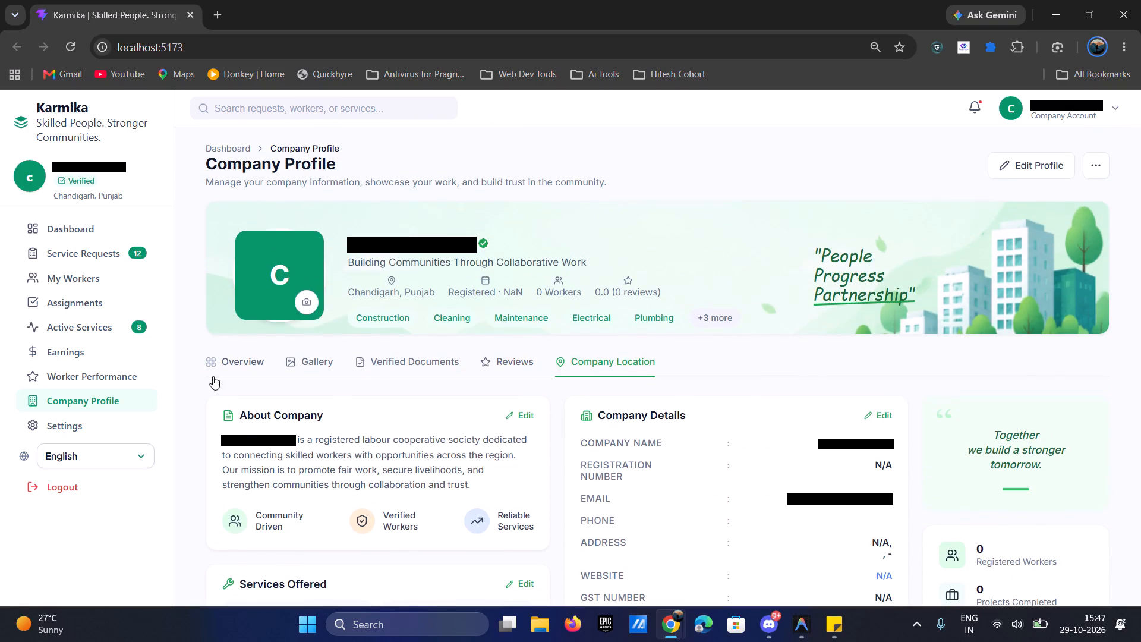
# Open the Earnings page.
pyautogui.click(75, 362)
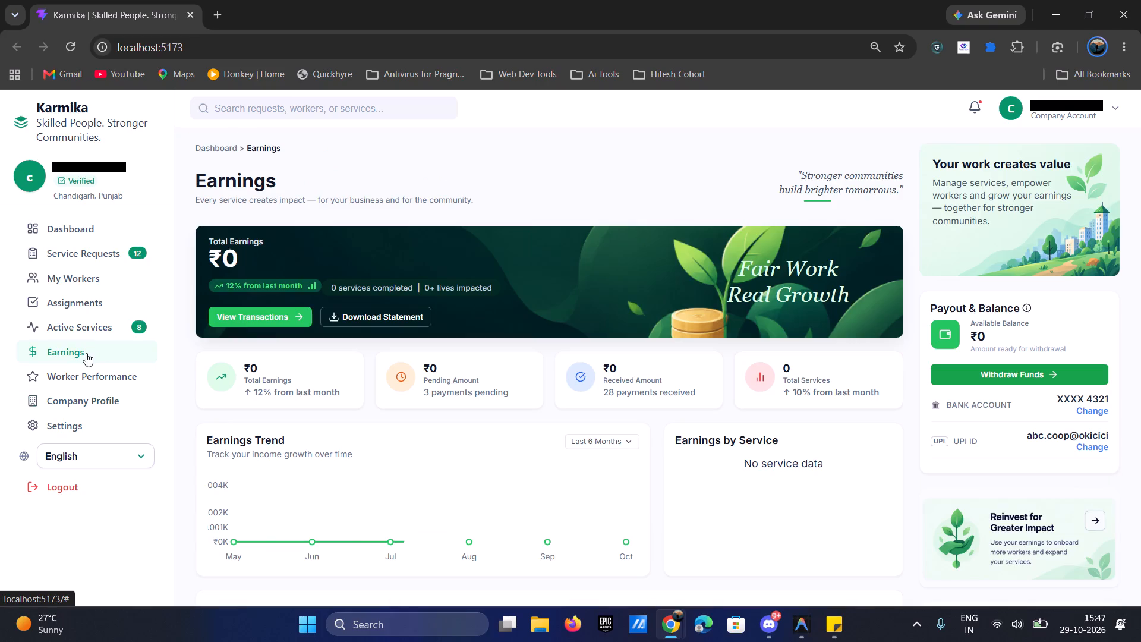
# Examine the Earnings page from the totals and earnings trend down to the recent transactions and milestones.
pyautogui.scroll(-2, 94, 360)
pyautogui.scroll(-2, 428, 530)
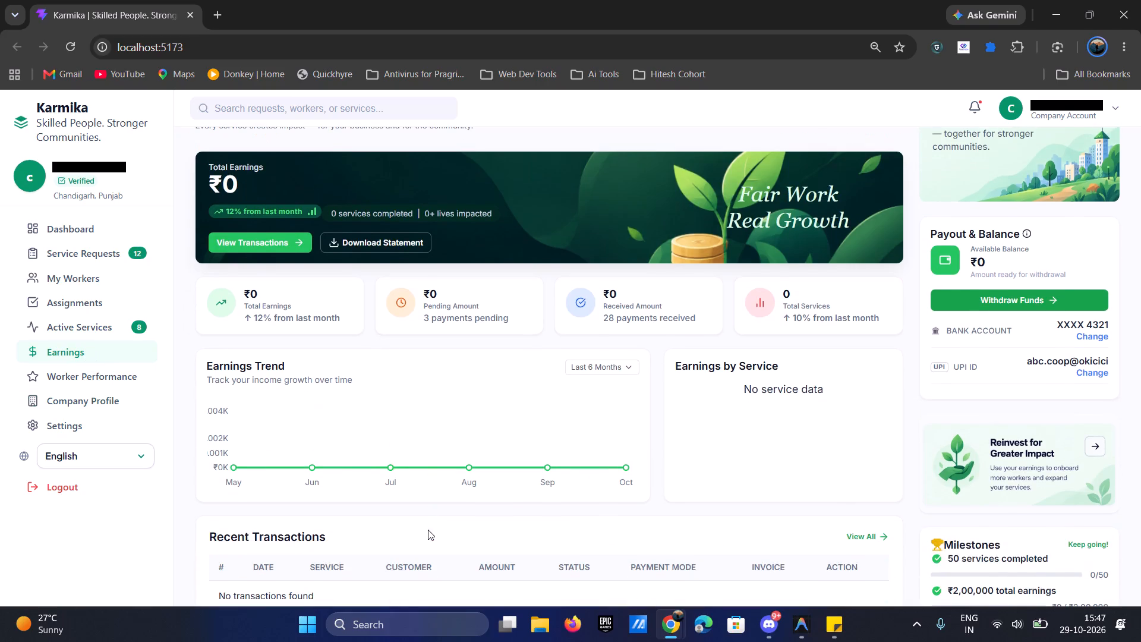
pyautogui.scroll(-5, 428, 530)
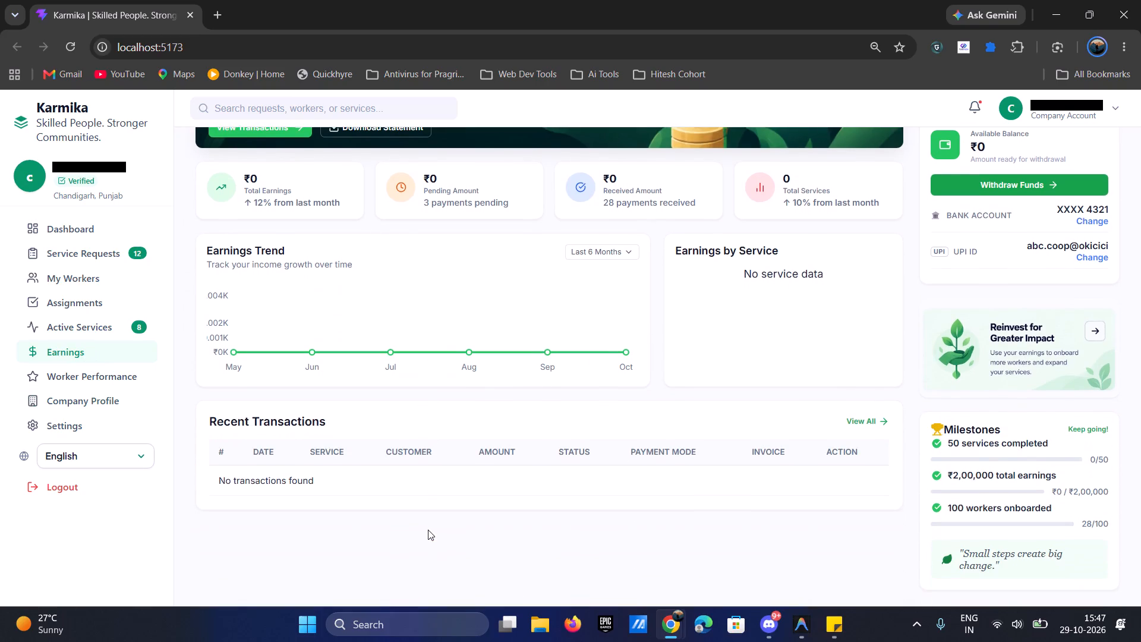
pyautogui.scroll(3, 146, 515)
# Look over the Dashboard, Active Services, Assignments and Service Requests pages of the company account.
pyautogui.click(85, 213)
pyautogui.click(80, 257)
pyautogui.click(97, 219)
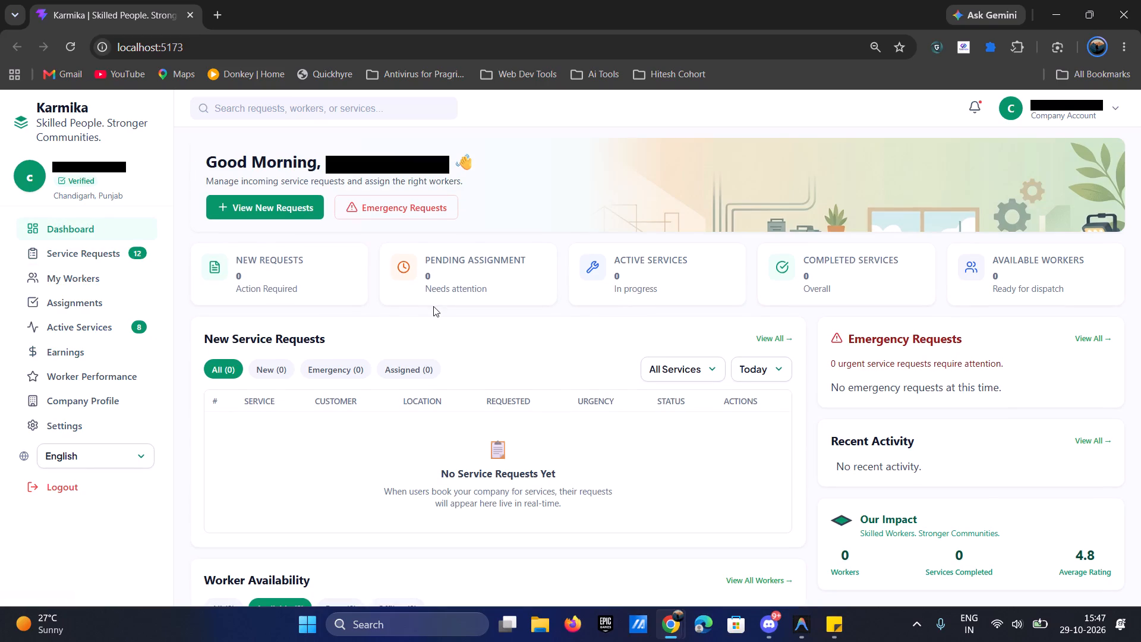
pyautogui.scroll(-2, 433, 306)
pyautogui.scroll(2, 377, 313)
pyautogui.click(103, 324)
pyautogui.click(110, 295)
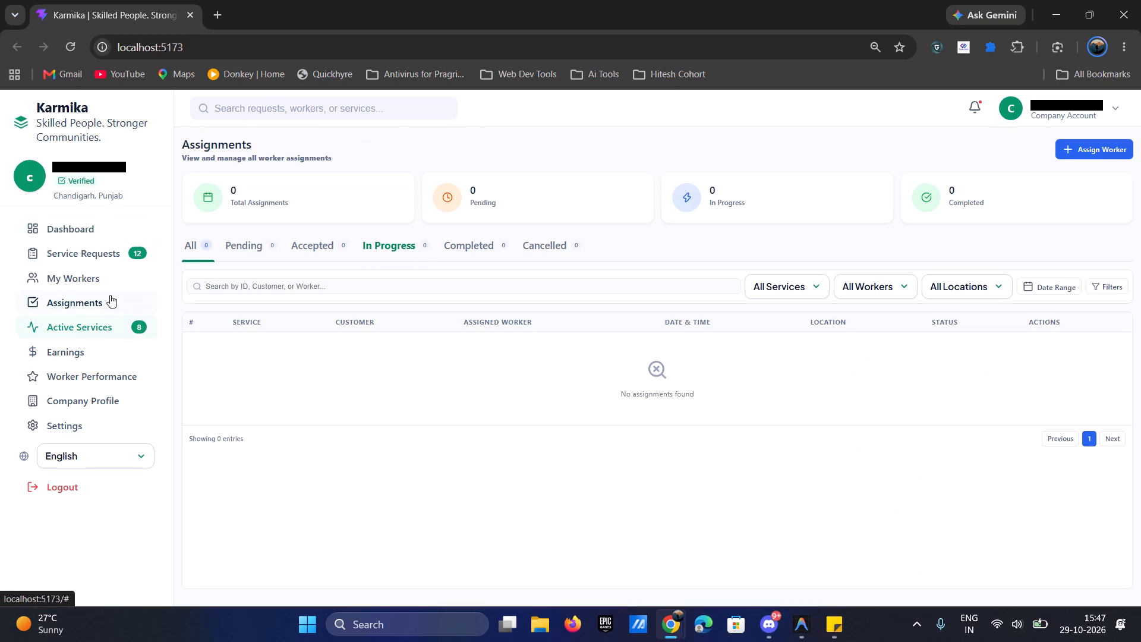
pyautogui.click(97, 319)
pyautogui.click(97, 298)
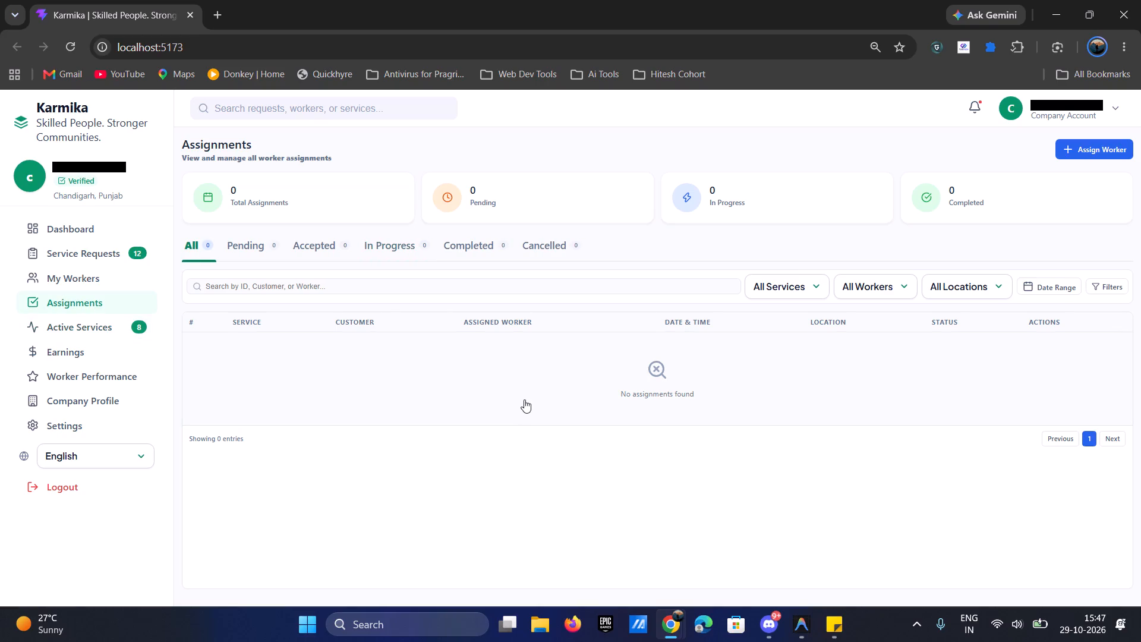
pyautogui.click(107, 312)
pyautogui.click(111, 246)
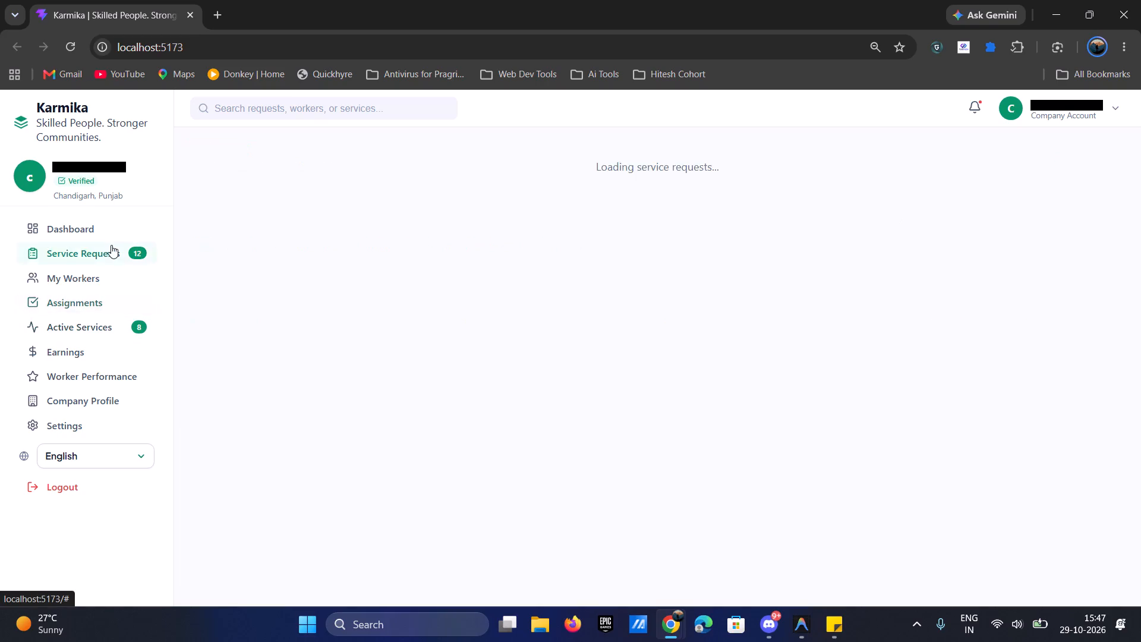
# Open My Workers and compare the Enrolled Workers and Applicants & Police Queue lists.
pyautogui.click(85, 281)
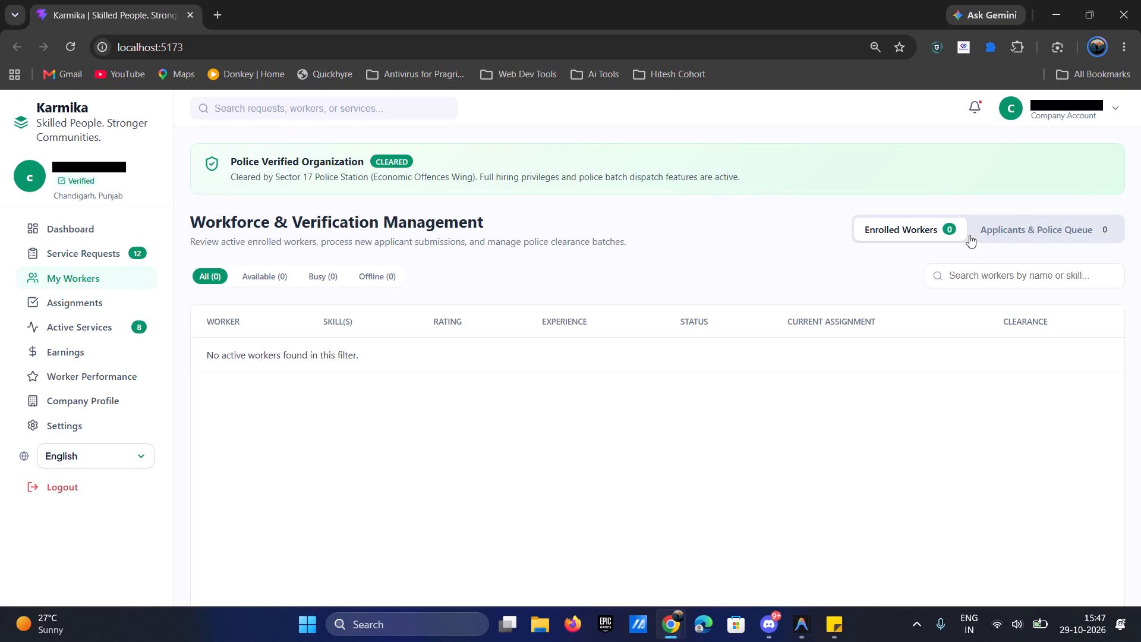
pyautogui.click(1017, 237)
pyautogui.click(928, 243)
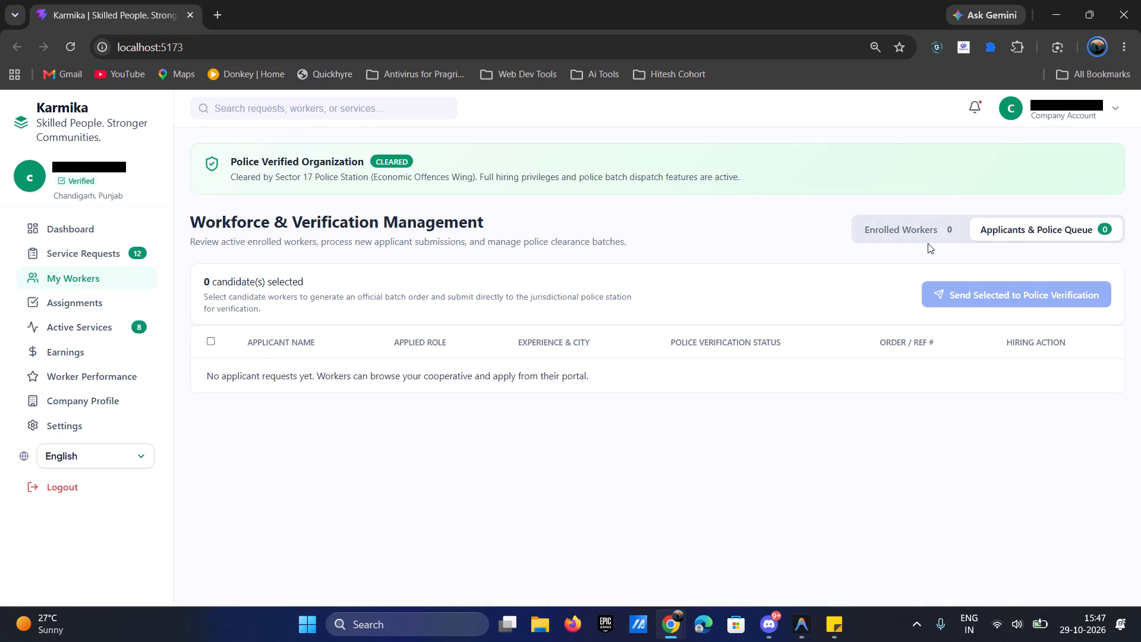
pyautogui.click(1017, 243)
pyautogui.click(886, 236)
pyautogui.click(1003, 236)
pyautogui.click(922, 243)
pyautogui.click(1035, 228)
# Reload the site and send the General Technician applicant in My Workers' Applicants & Police Queue to police verification.
pyautogui.click(72, 40)
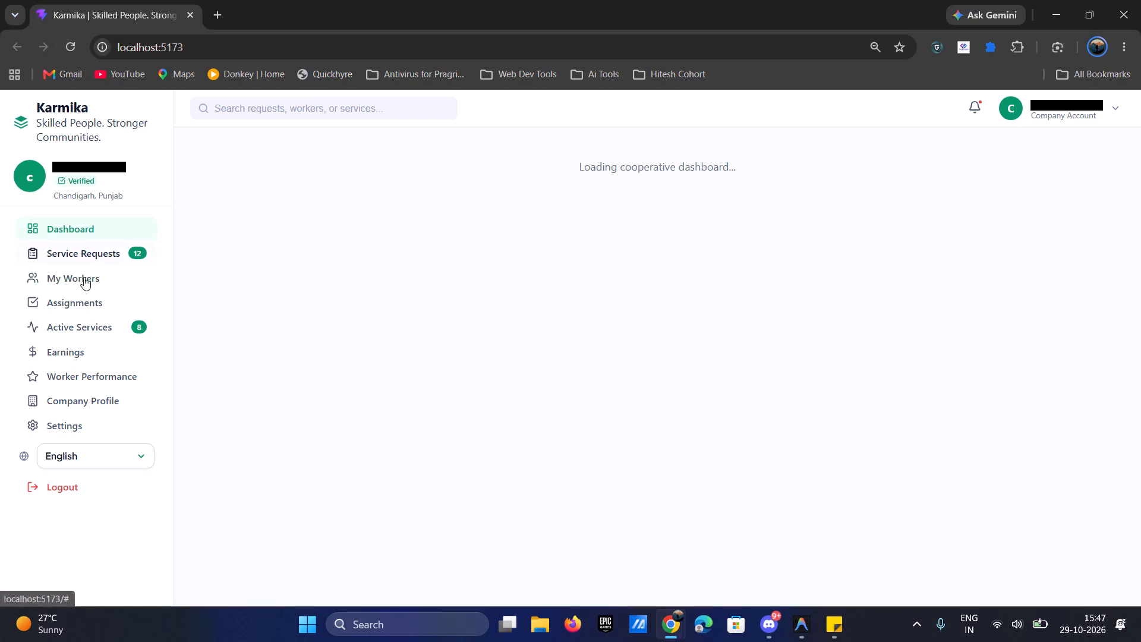
pyautogui.click(81, 278)
pyautogui.click(1042, 220)
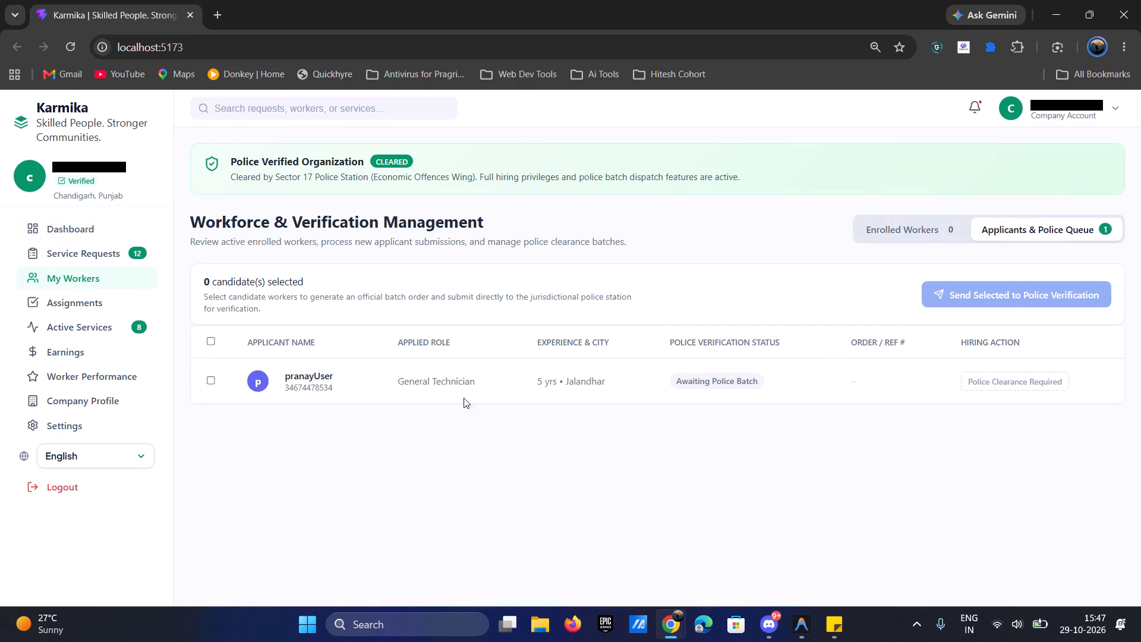
pyautogui.click(251, 387)
pyautogui.click(207, 382)
pyautogui.click(1042, 311)
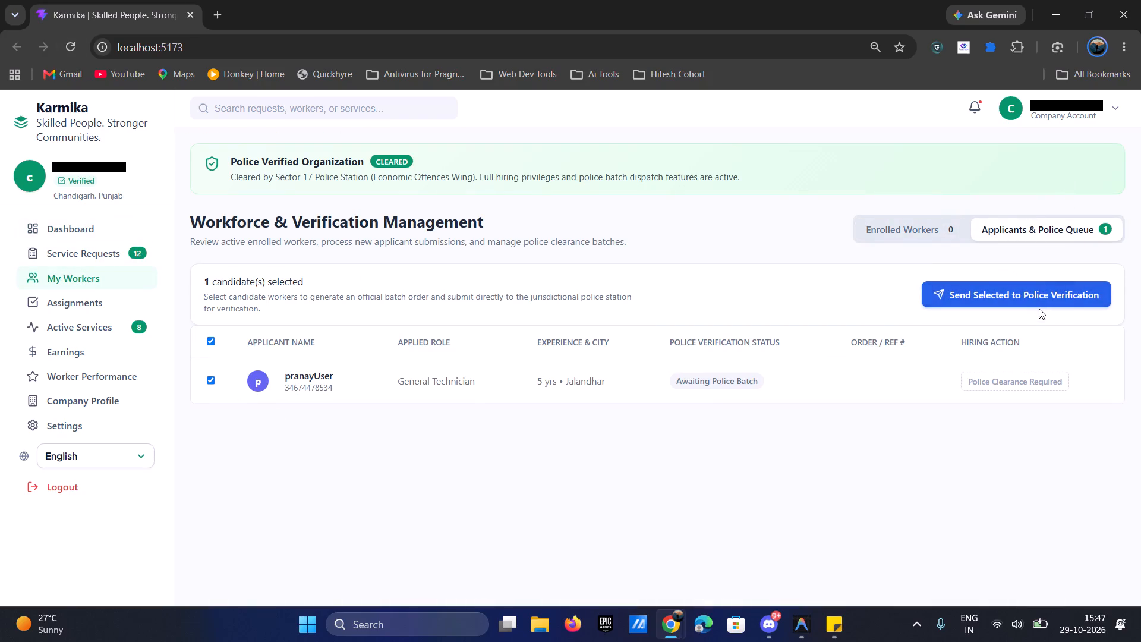
pyautogui.click(1039, 302)
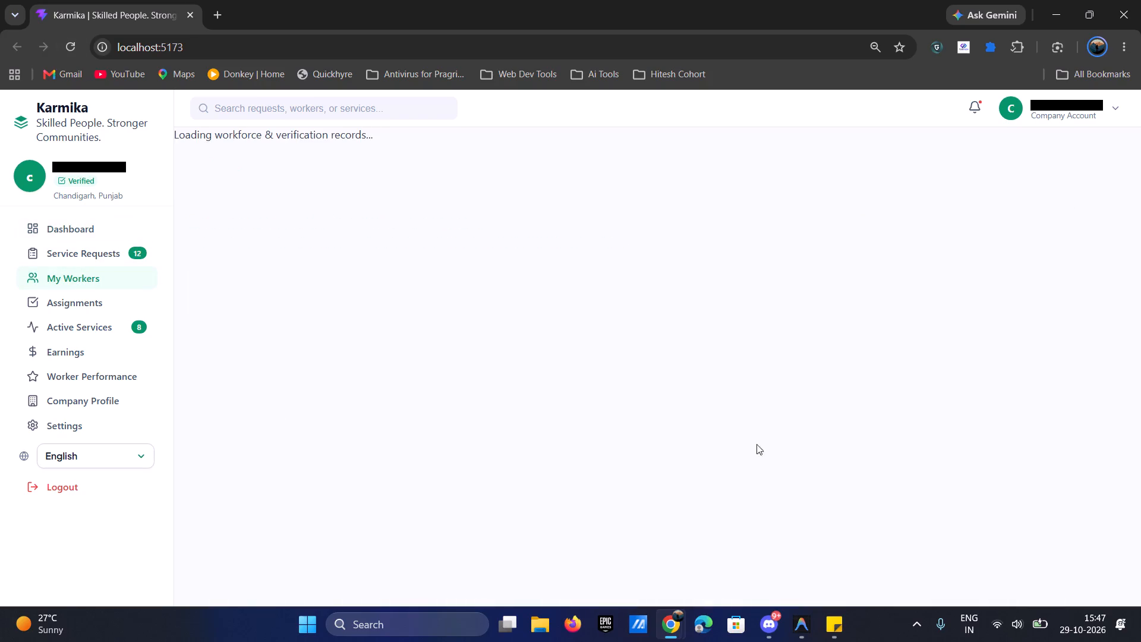
# Review the applicant's police verification status, order reference and hiring action, and check the Active Services and Assignments pages.
pyautogui.moveTo(681, 430); pyautogui.dragTo(1027, 451)
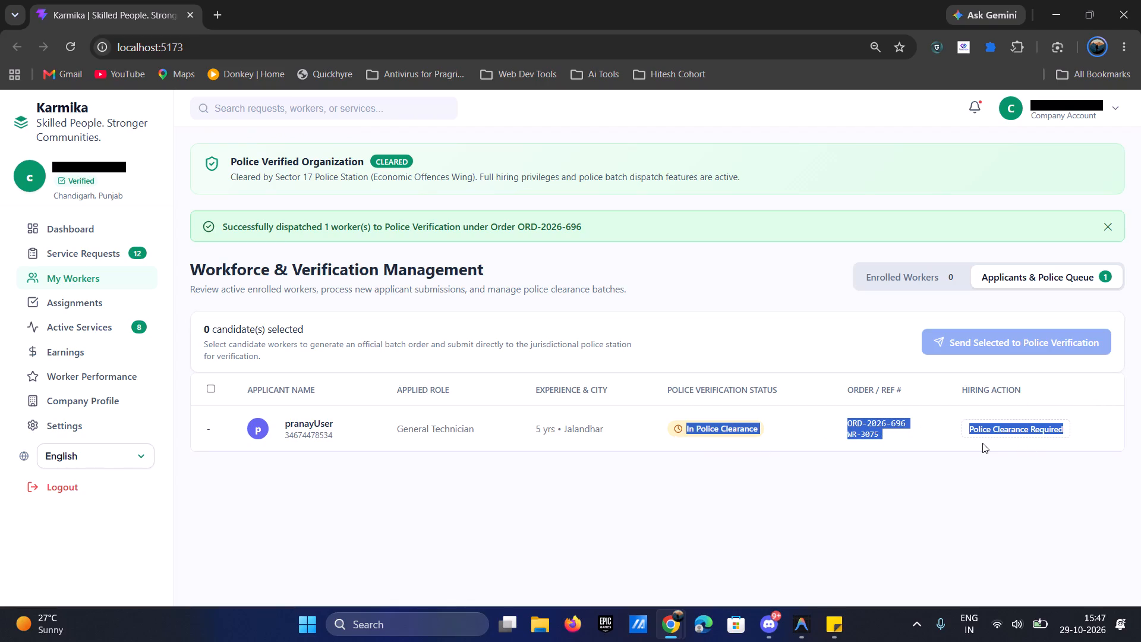
pyautogui.click(880, 457)
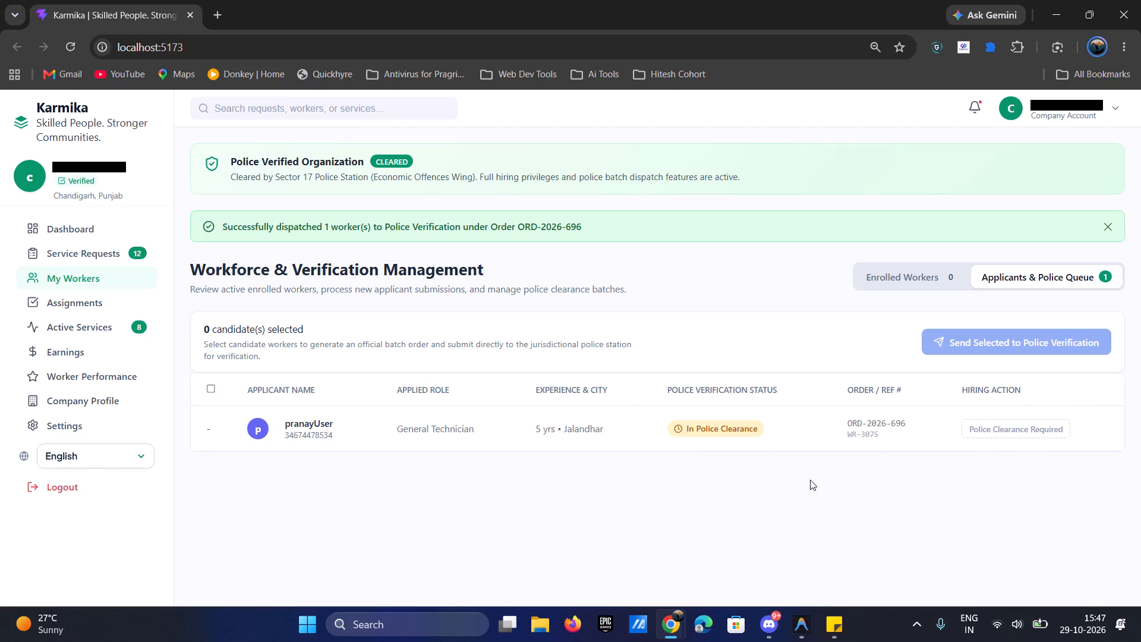
pyautogui.click(923, 261)
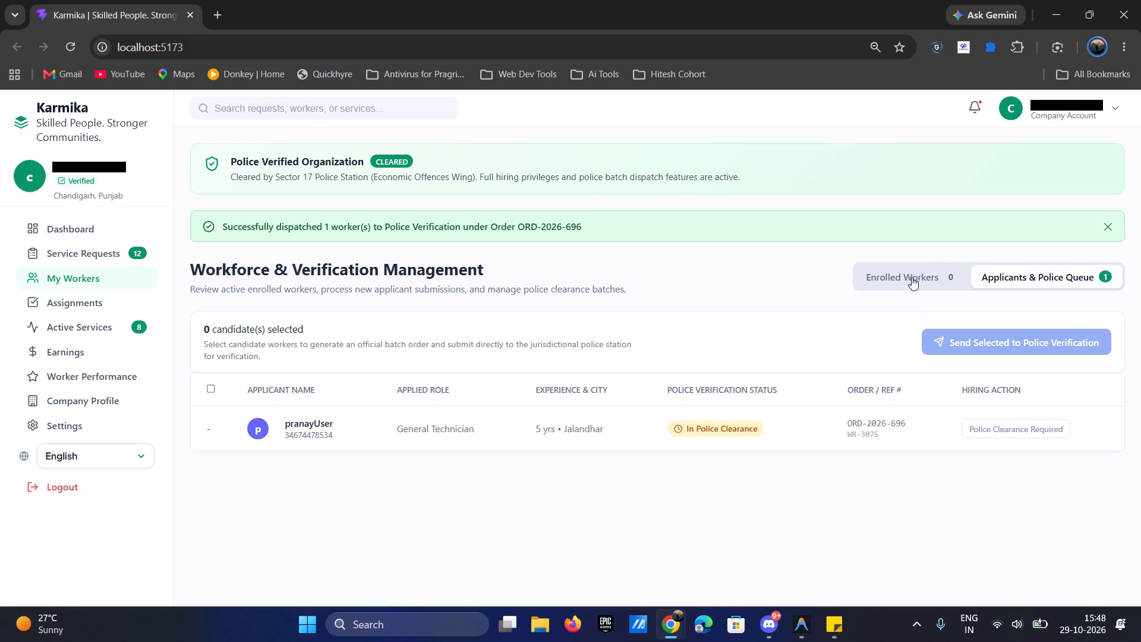
pyautogui.click(907, 288)
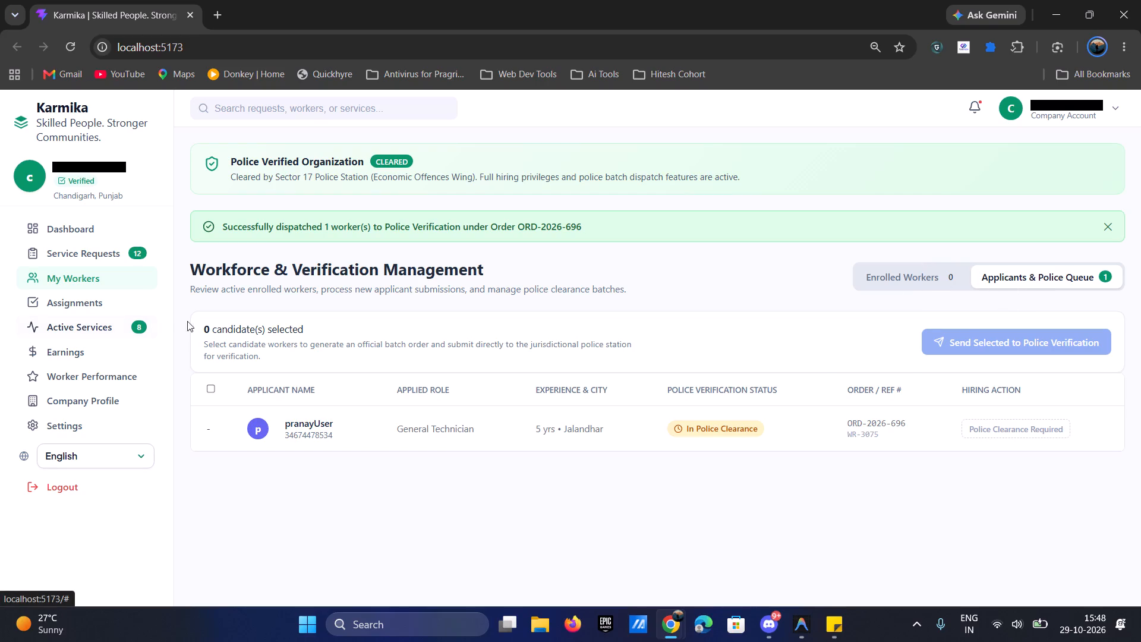
pyautogui.click(94, 322)
pyautogui.click(102, 303)
pyautogui.click(63, 193)
pyautogui.moveTo(86, 261); pyautogui.dragTo(93, 261)
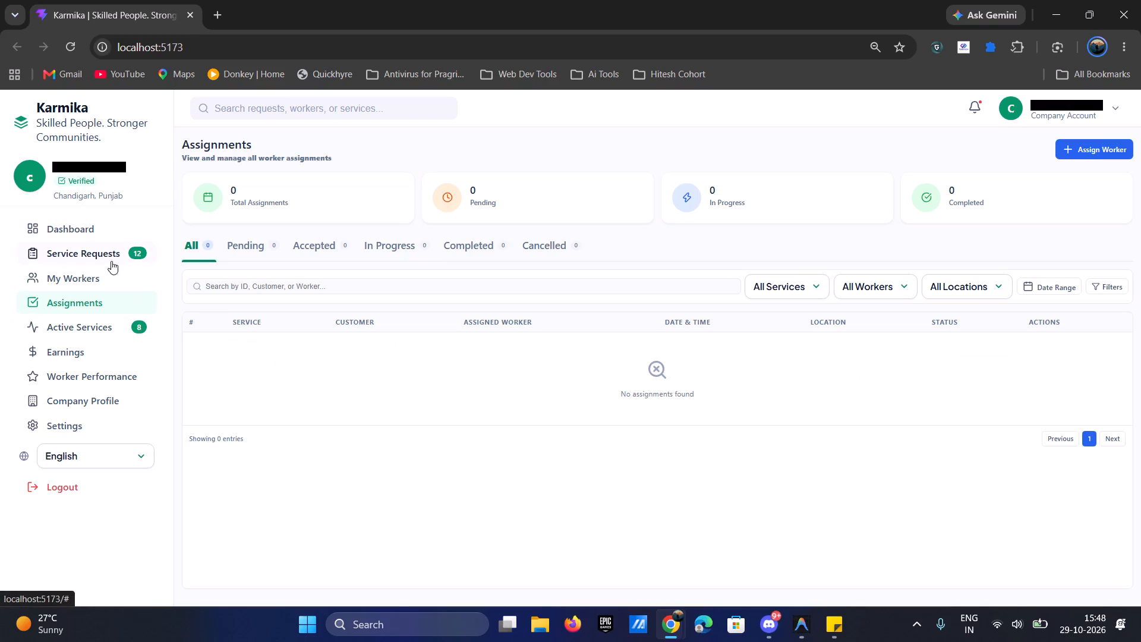
# Examine the Dashboard's service requests, Recent Activity and Worker Availability sections, including the Busy workers filter.
pyautogui.click(116, 226)
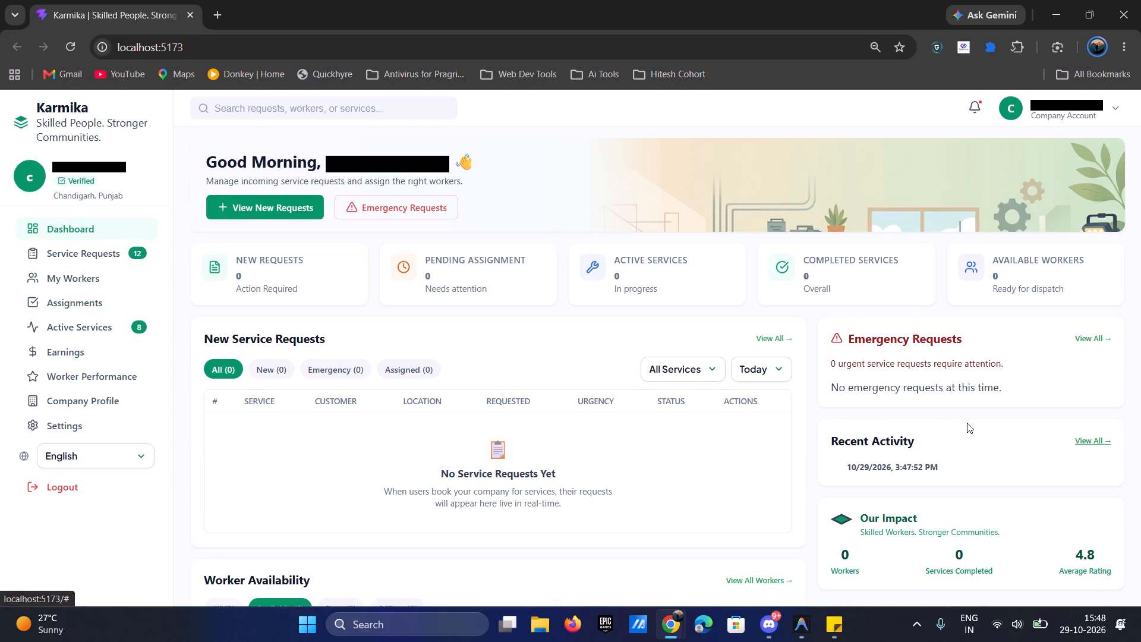
pyautogui.scroll(-17, 706, 418)
pyautogui.scroll(5, 809, 500)
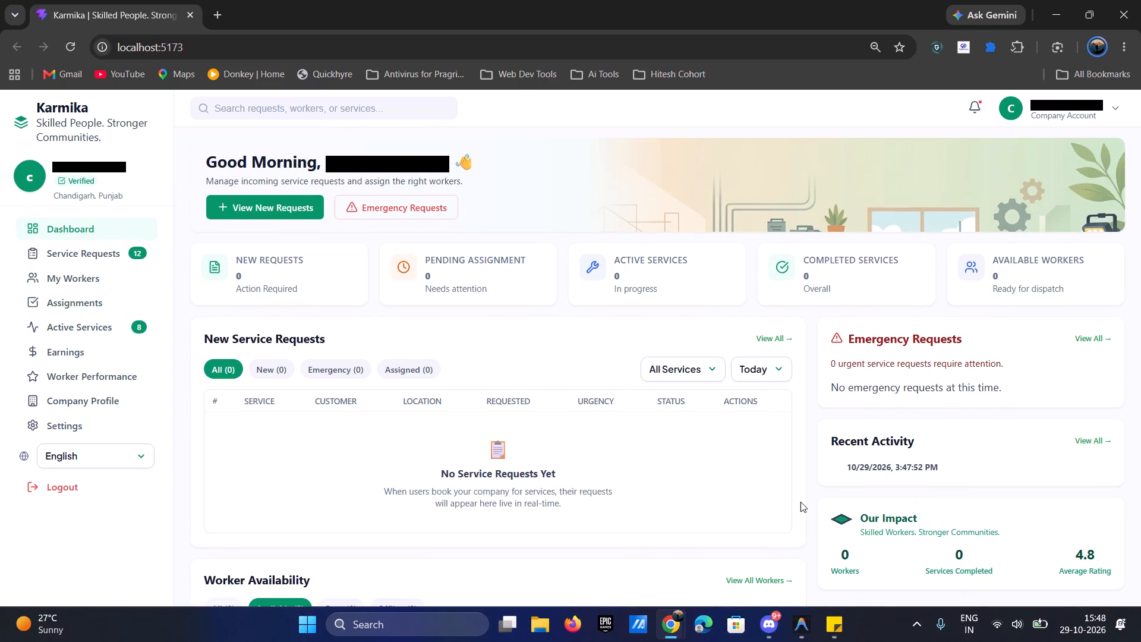
pyautogui.scroll(1, 800, 502)
pyautogui.scroll(-3, 799, 502)
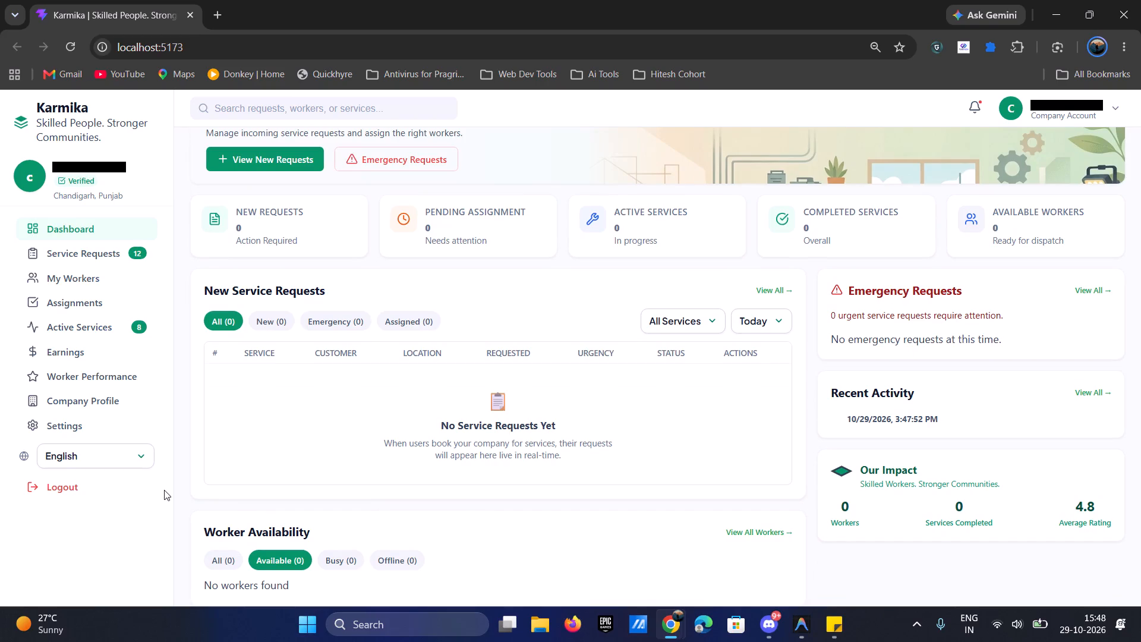
pyautogui.scroll(-7, 570, 489)
pyautogui.scroll(6, 570, 489)
pyautogui.scroll(-12, 570, 489)
pyautogui.scroll(-6, 339, 505)
pyautogui.click(335, 554)
# Check the Dashboard's Worker Availability filters for All, Available, Busy and Offline, and the service type and date filters of New Service Requests.
pyautogui.click(164, 550)
pyautogui.click(225, 570)
pyautogui.click(232, 569)
pyautogui.click(274, 561)
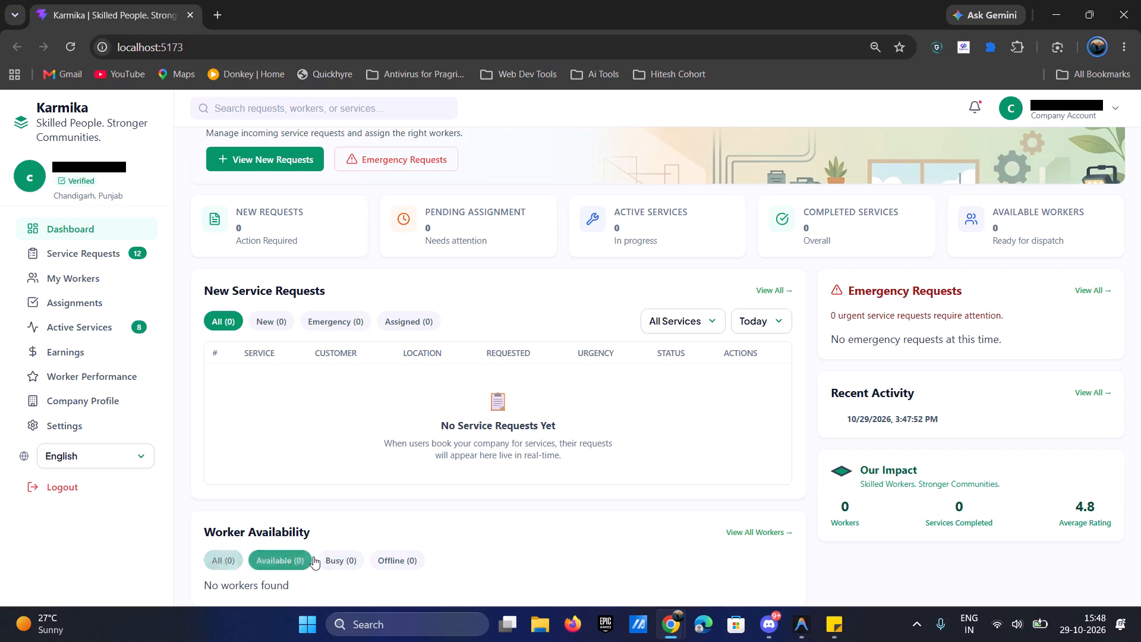
pyautogui.click(333, 553)
pyautogui.click(376, 553)
pyautogui.click(348, 554)
pyautogui.click(295, 555)
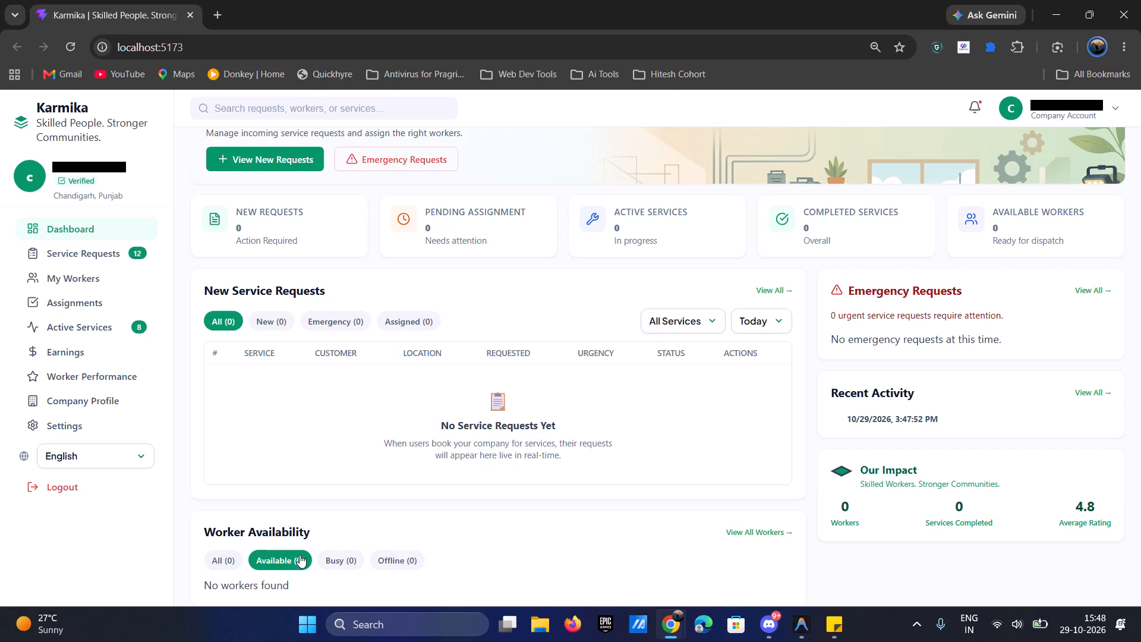
pyautogui.scroll(-3, 379, 534)
pyautogui.click(685, 334)
pyautogui.click(697, 322)
pyautogui.click(781, 318)
pyautogui.click(779, 321)
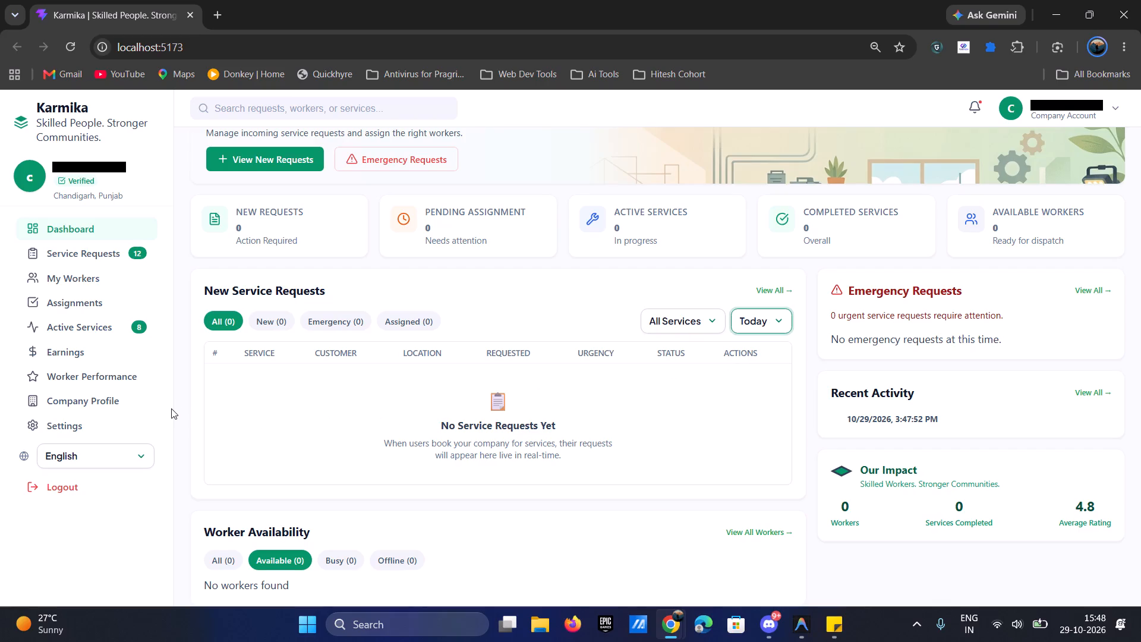
# Look through the Service Requests, Active Services, Worker Performance and Earnings pages of the company account.
pyautogui.click(67, 246)
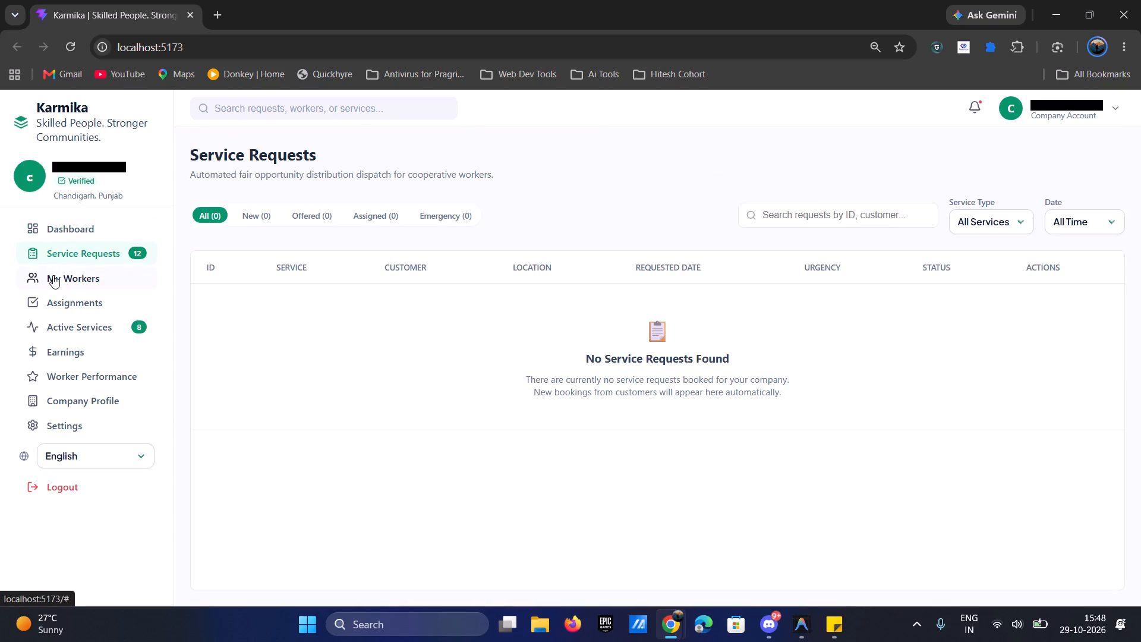
pyautogui.click(53, 275)
pyautogui.click(86, 317)
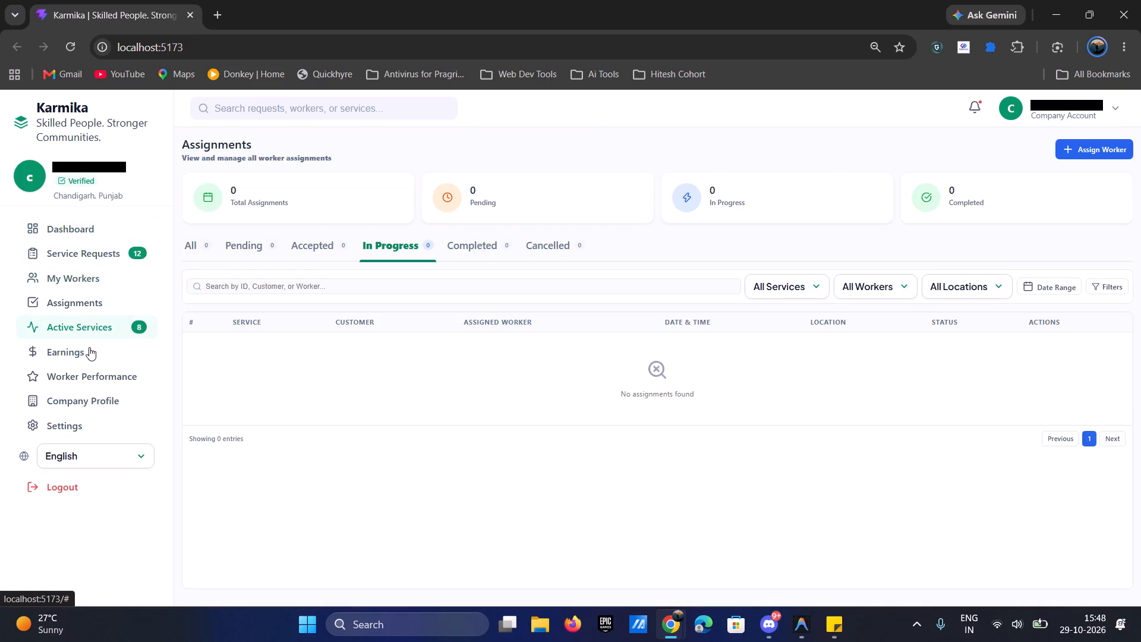
pyautogui.click(89, 347)
pyautogui.click(71, 386)
pyautogui.click(81, 366)
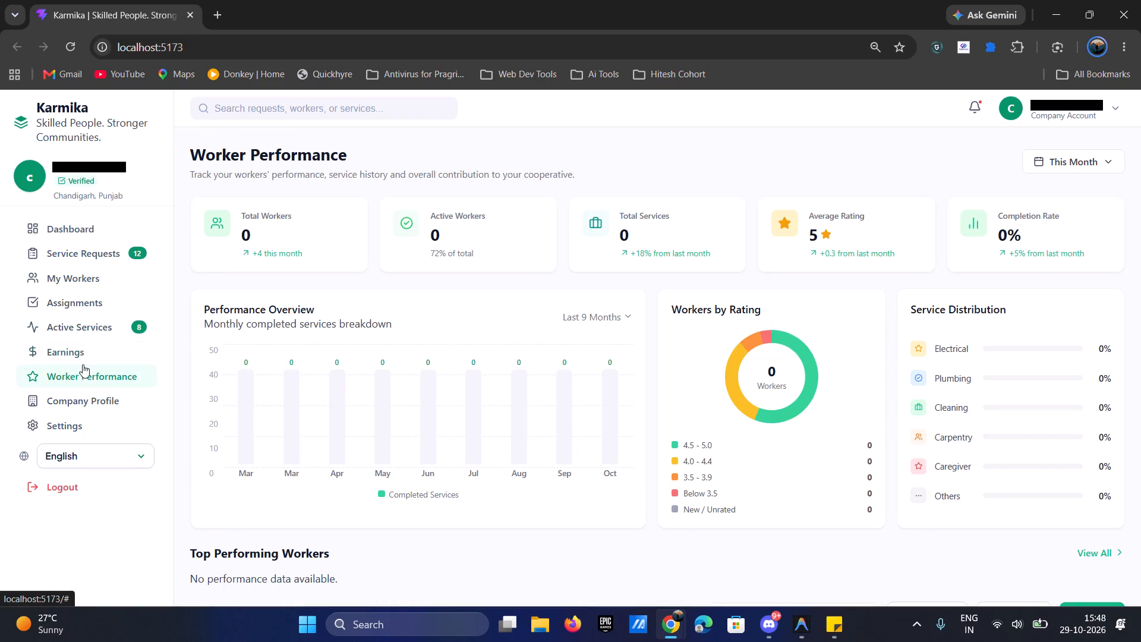
pyautogui.click(92, 345)
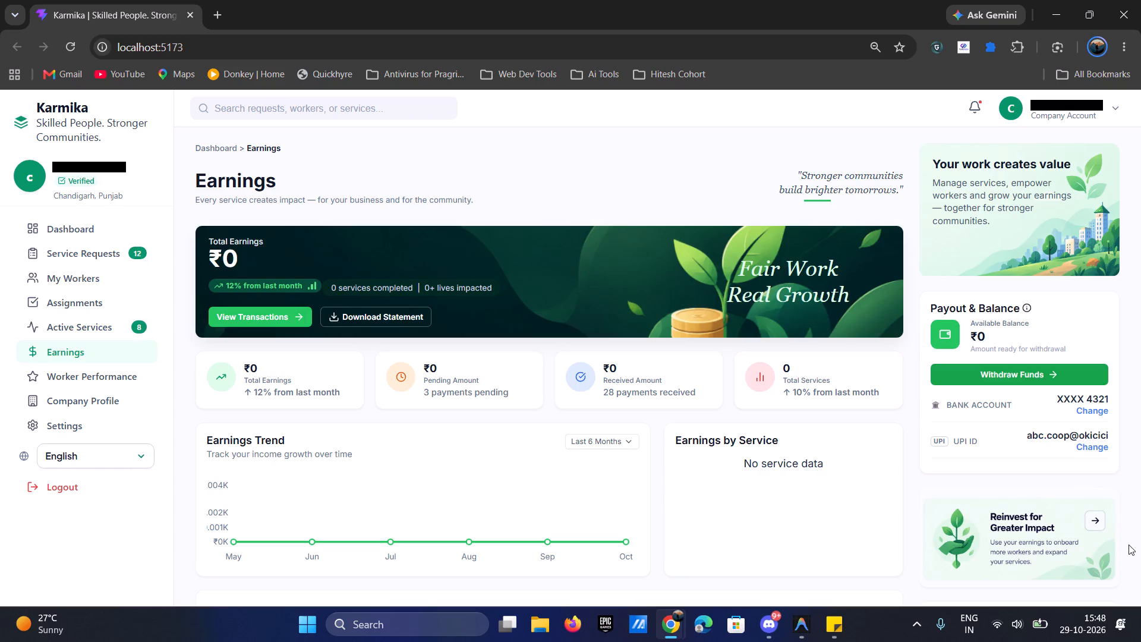
pyautogui.click(71, 316)
# Hire the police-cleared General Technician applicant from My Workers' Applicants & Police Queue.
pyautogui.click(92, 280)
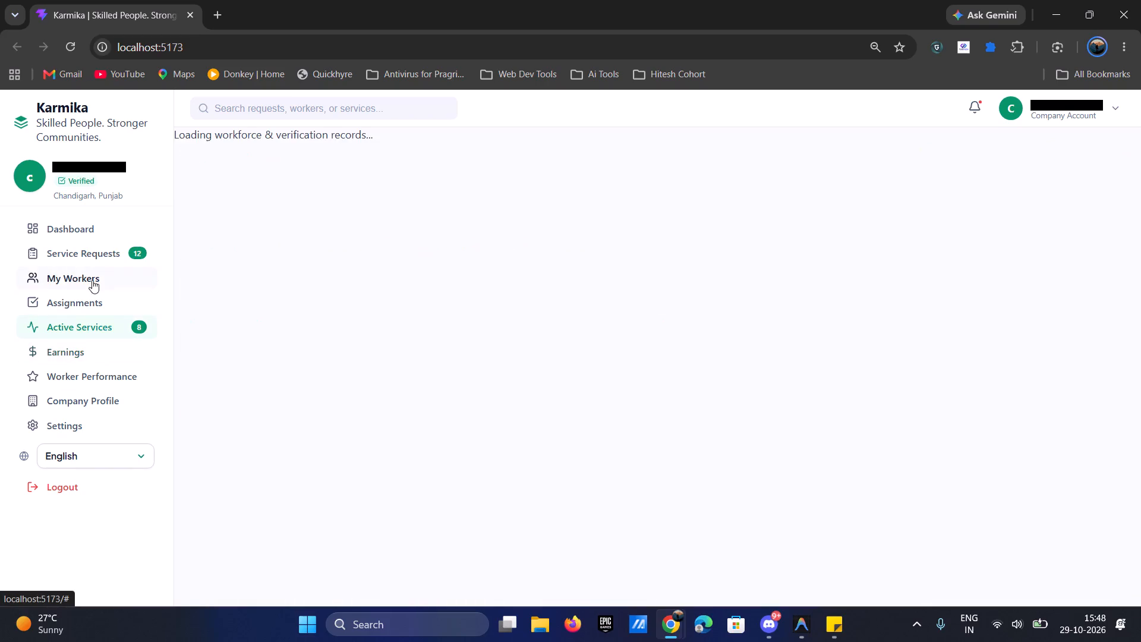
pyautogui.click(97, 287)
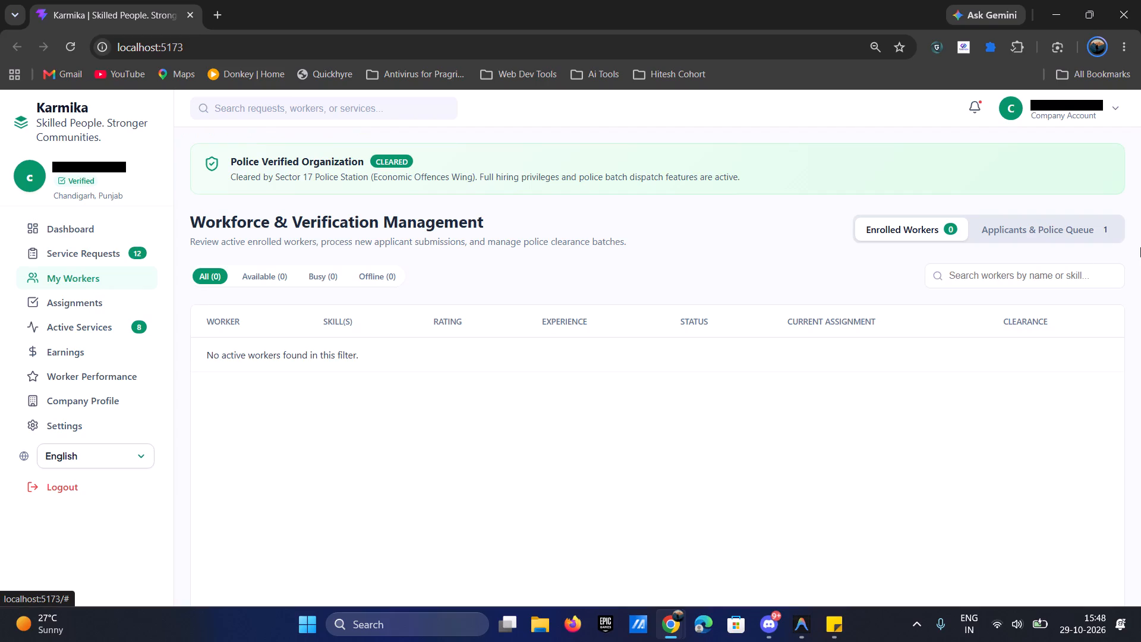
pyautogui.click(1023, 227)
pyautogui.click(874, 229)
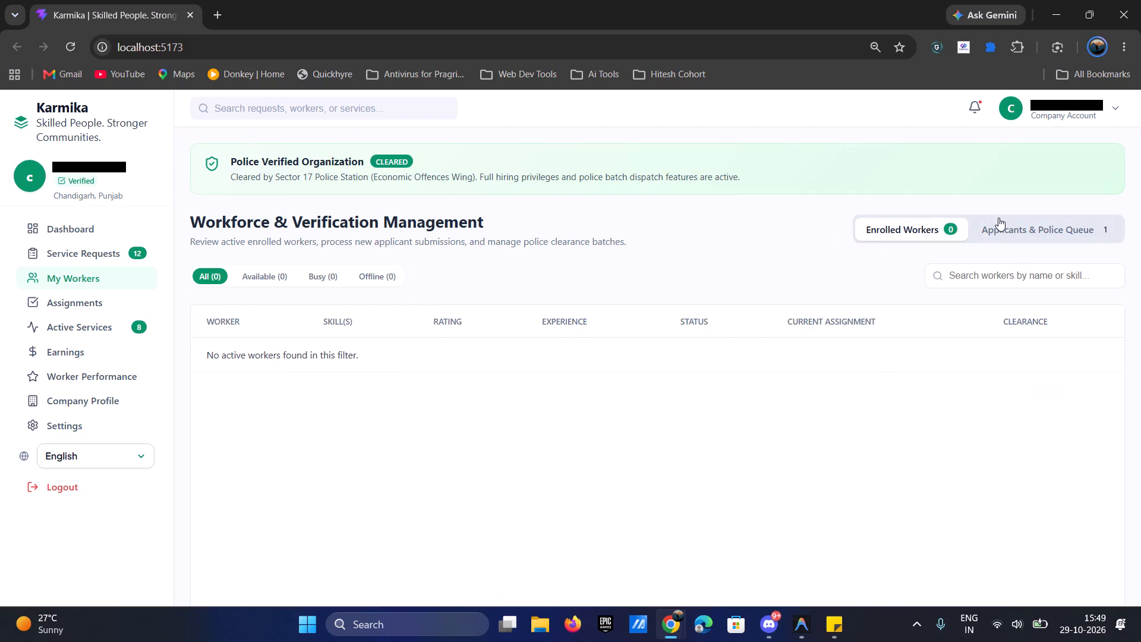
pyautogui.click(1006, 218)
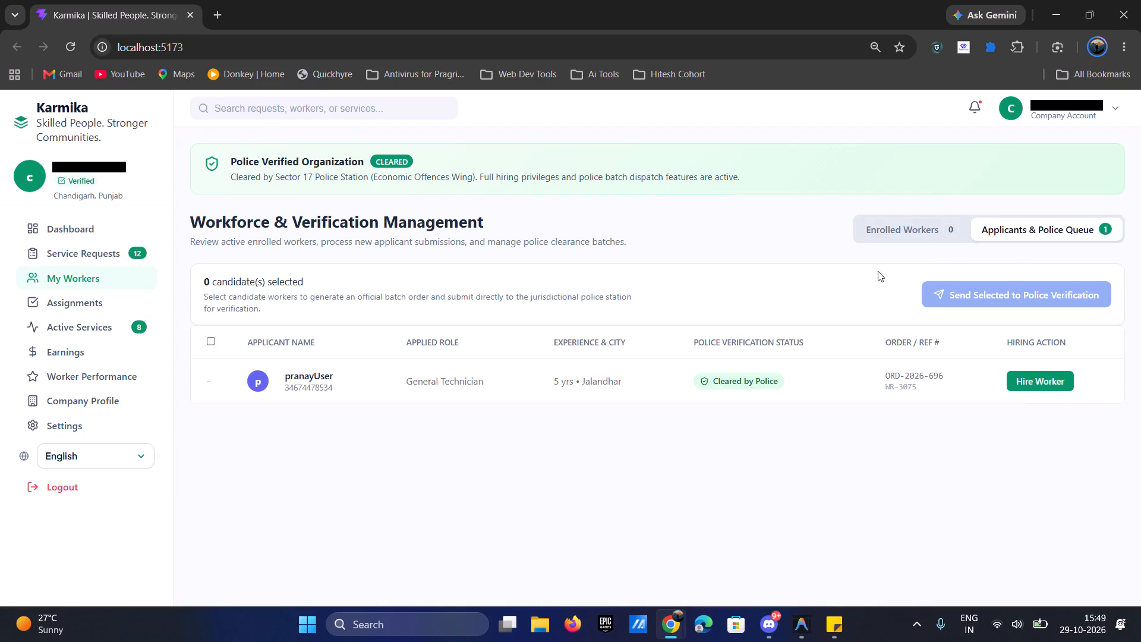
pyautogui.click(1046, 378)
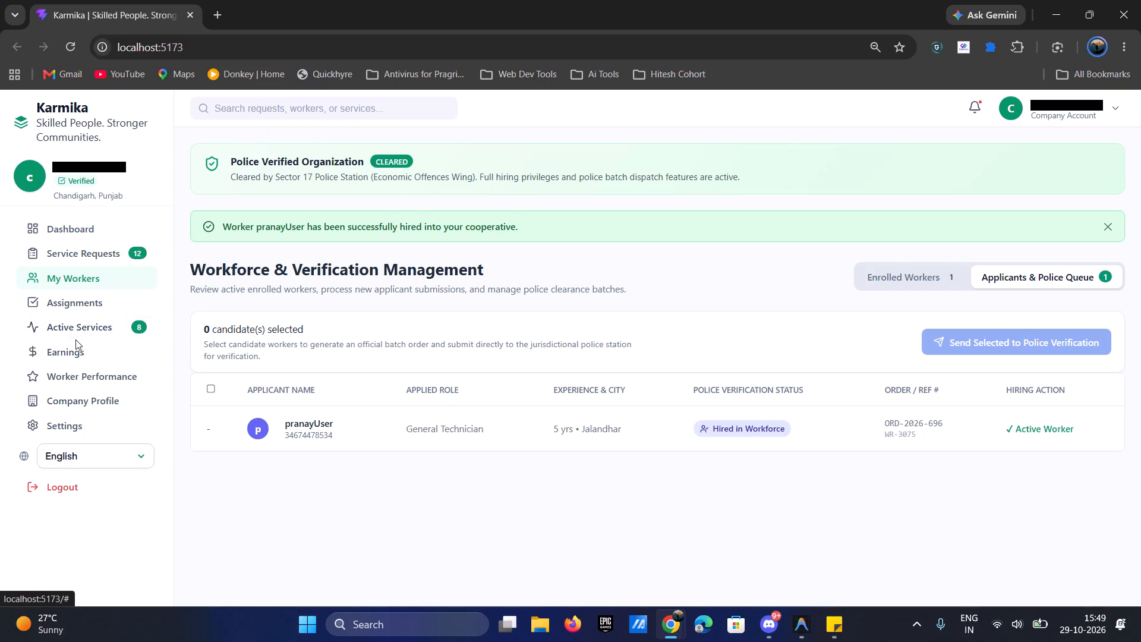
# Reopen My Workers and examine the newly hired worker's skill, rating, experience, status, assignment and clearance under Enrolled Workers.
pyautogui.click(114, 299)
pyautogui.click(105, 280)
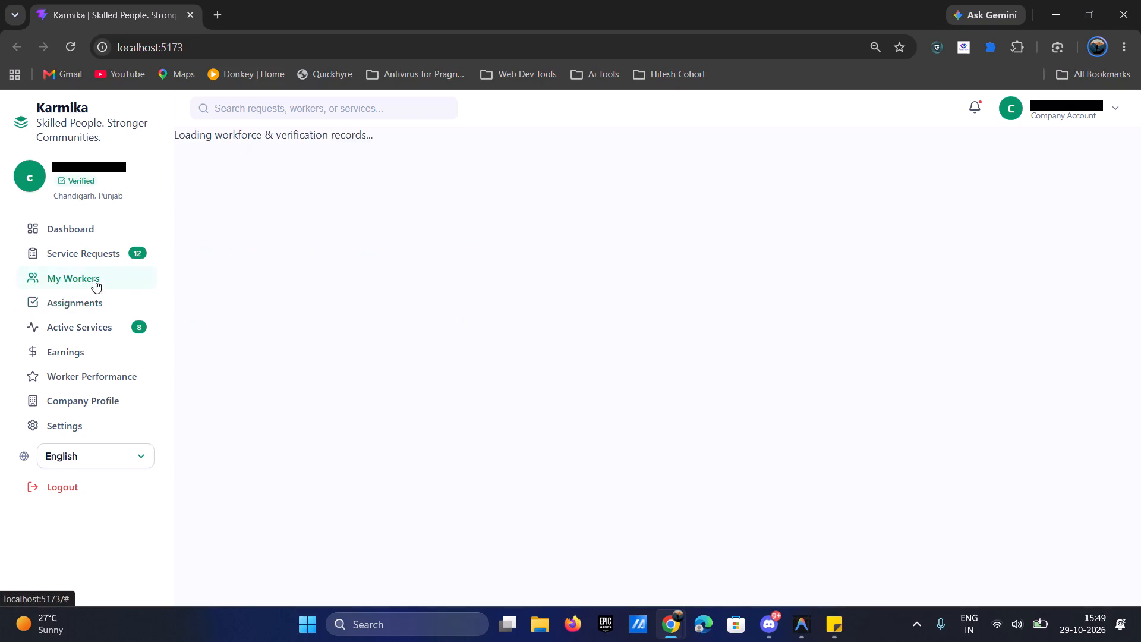
pyautogui.moveTo(303, 331); pyautogui.dragTo(908, 358)
pyautogui.click(922, 358)
pyautogui.click(922, 358)
pyautogui.doubleClick(922, 358)
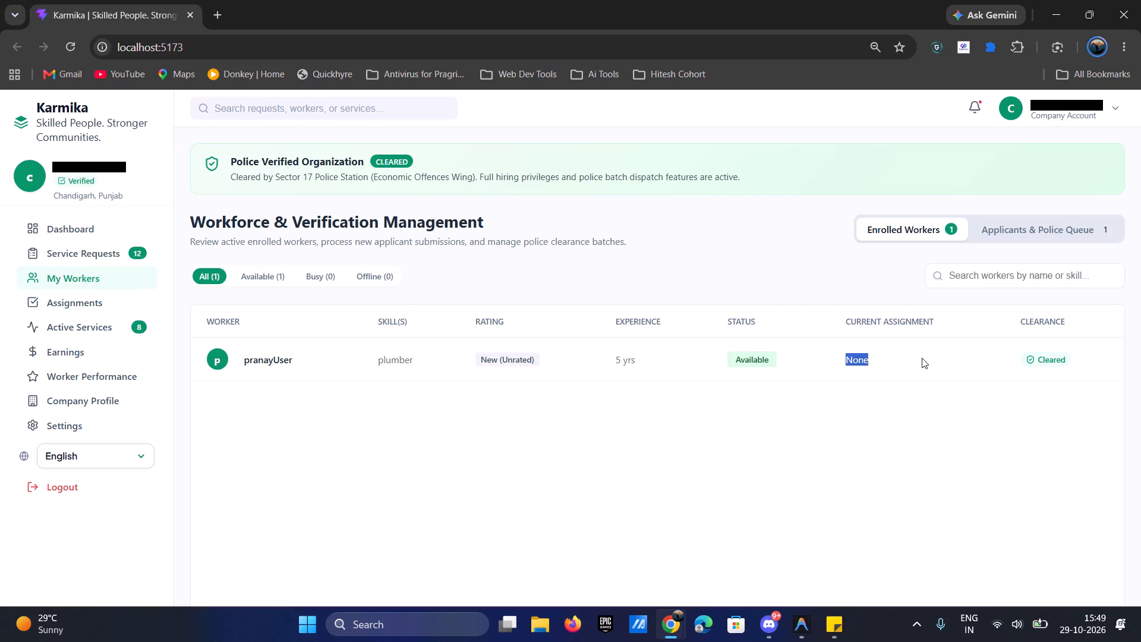
pyautogui.moveTo(922, 358); pyautogui.dragTo(475, 358)
pyautogui.moveTo(500, 354); pyautogui.dragTo(707, 350)
pyautogui.click(499, 379)
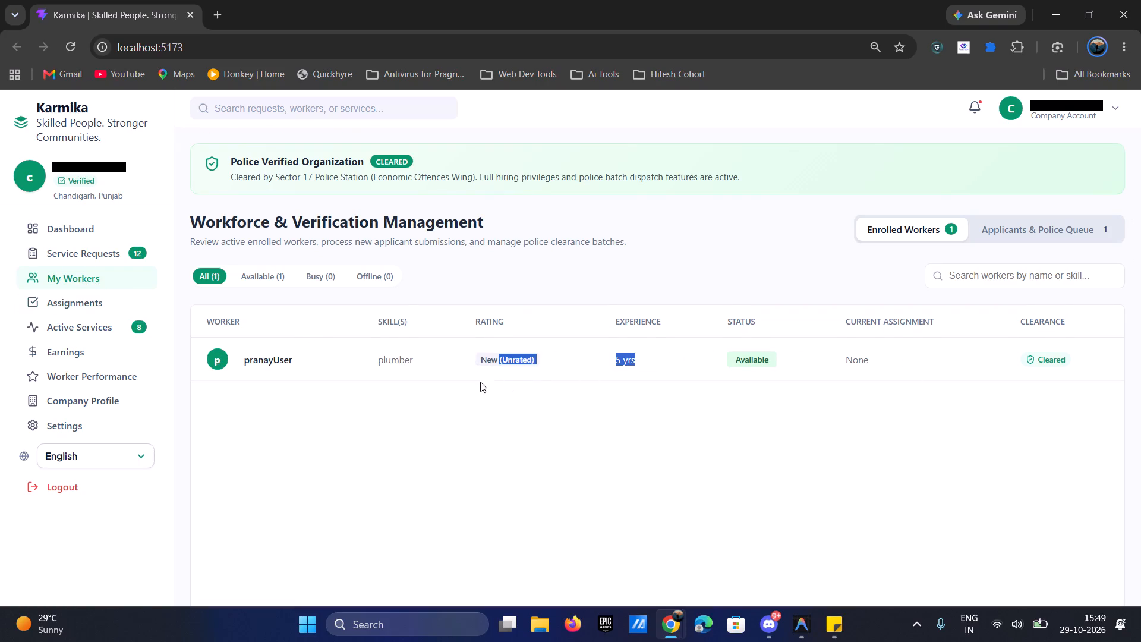
# Compare the Enrolled Workers list under the All, Available, Busy and Offline filters.
pyautogui.click(266, 281)
pyautogui.click(326, 278)
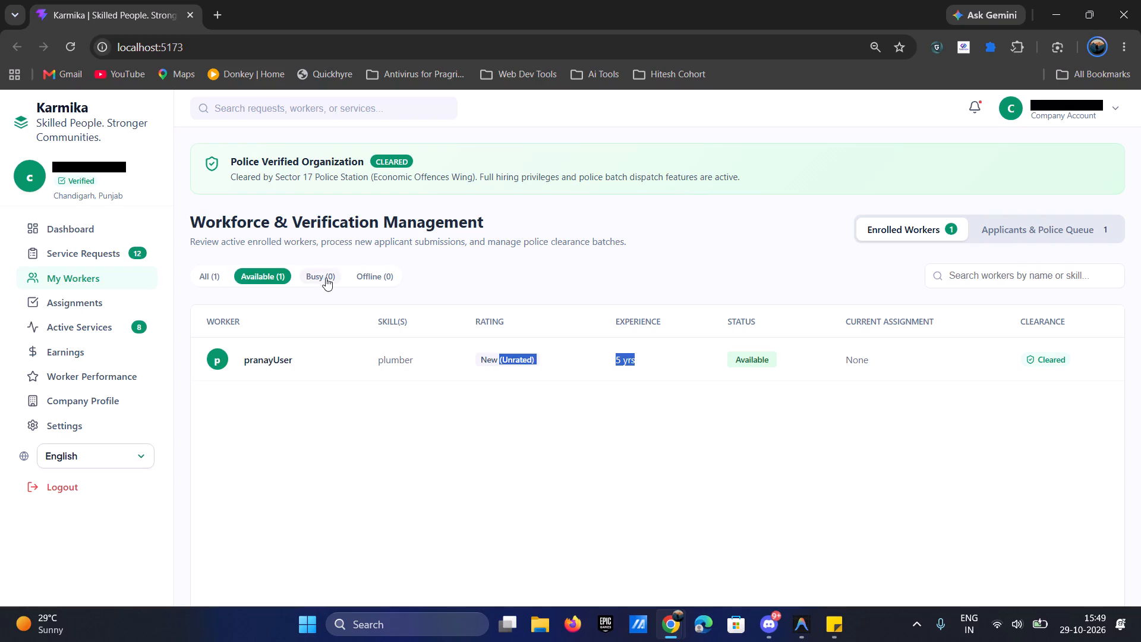
pyautogui.click(273, 278)
pyautogui.click(361, 272)
pyautogui.click(320, 282)
pyautogui.click(189, 282)
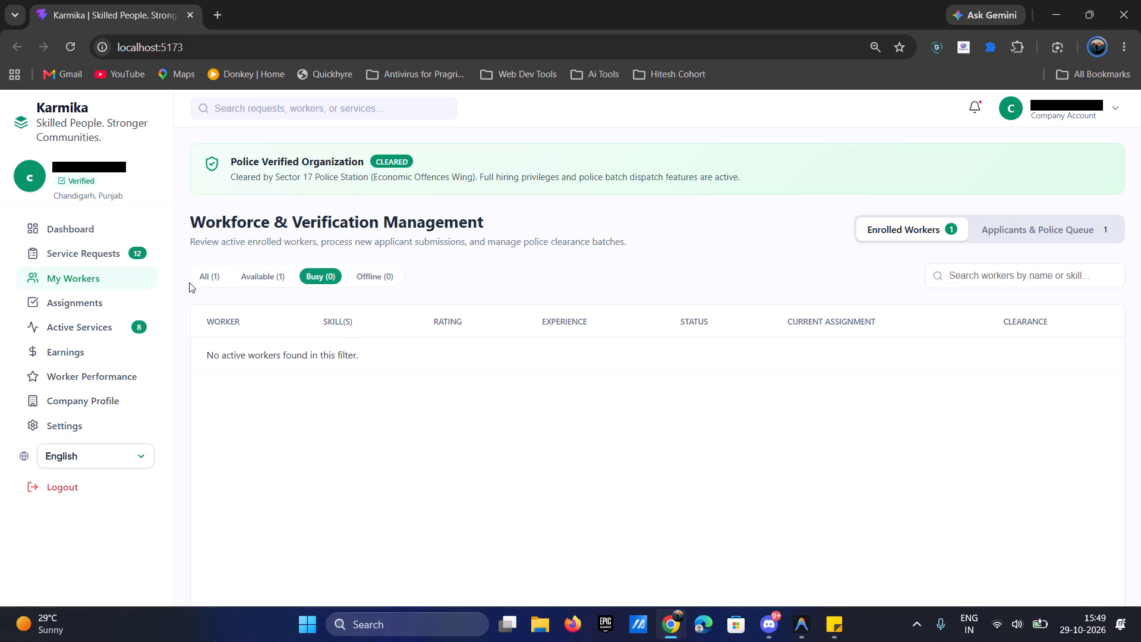
pyautogui.click(243, 275)
pyautogui.click(191, 276)
pyautogui.click(209, 275)
pyautogui.click(259, 273)
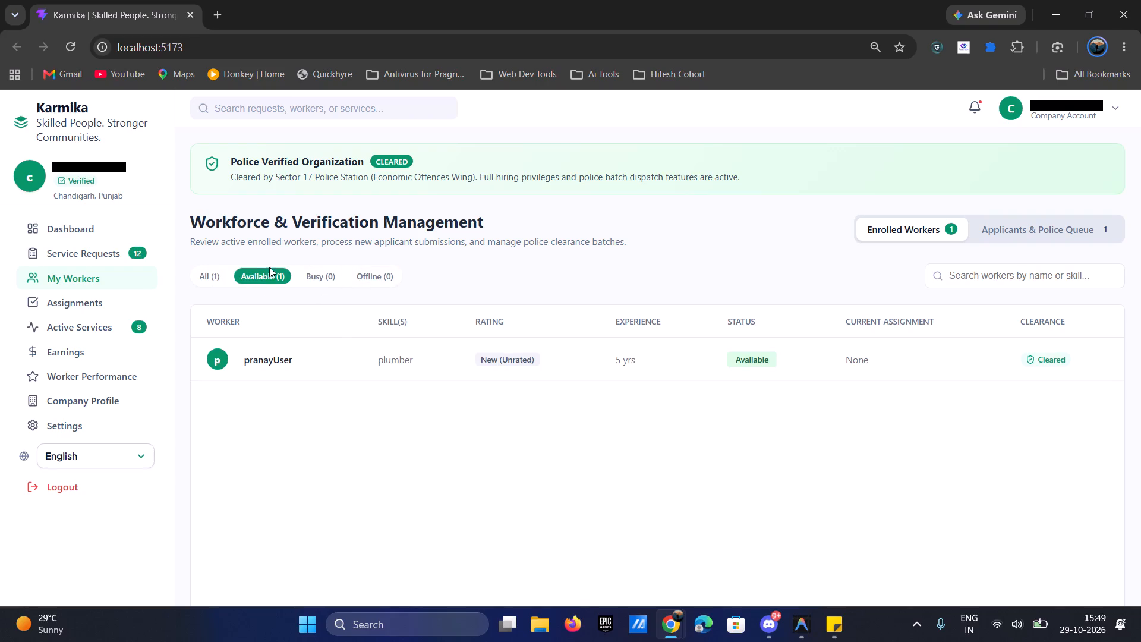
pyautogui.click(314, 276)
pyautogui.click(402, 281)
pyautogui.click(386, 281)
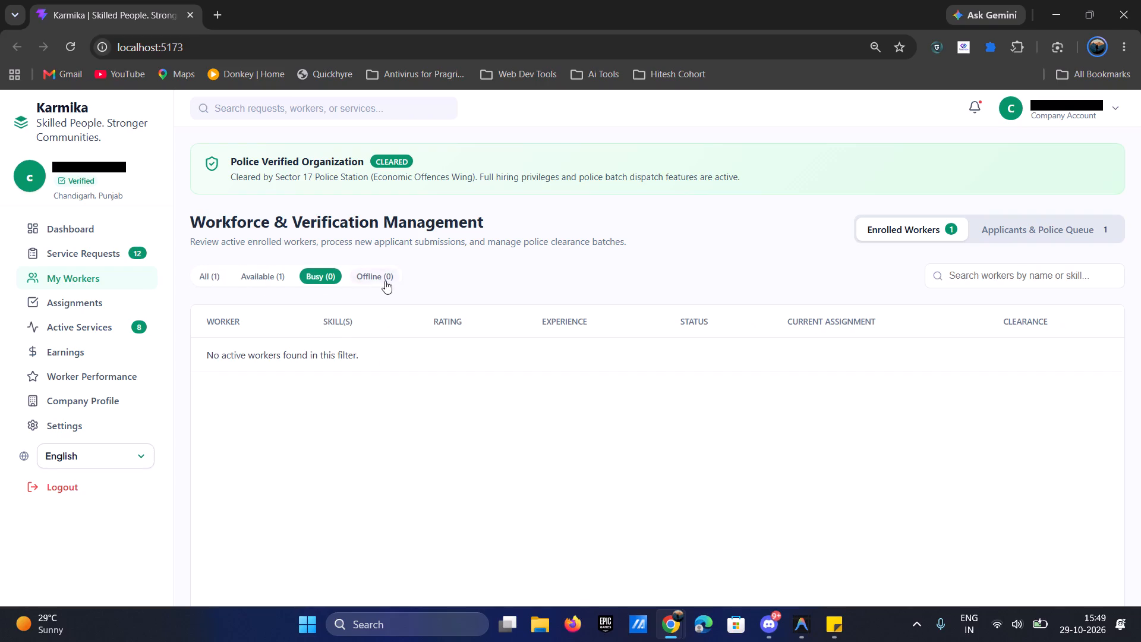
pyautogui.click(394, 351)
pyautogui.moveTo(394, 351); pyautogui.dragTo(270, 348)
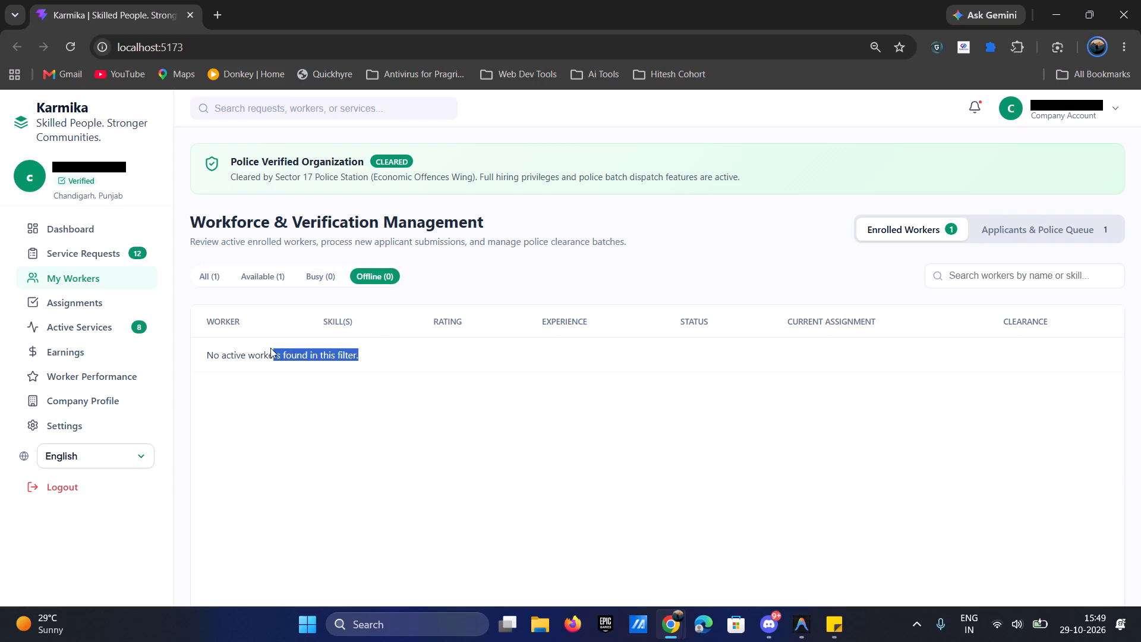
pyautogui.moveTo(270, 348); pyautogui.dragTo(205, 314)
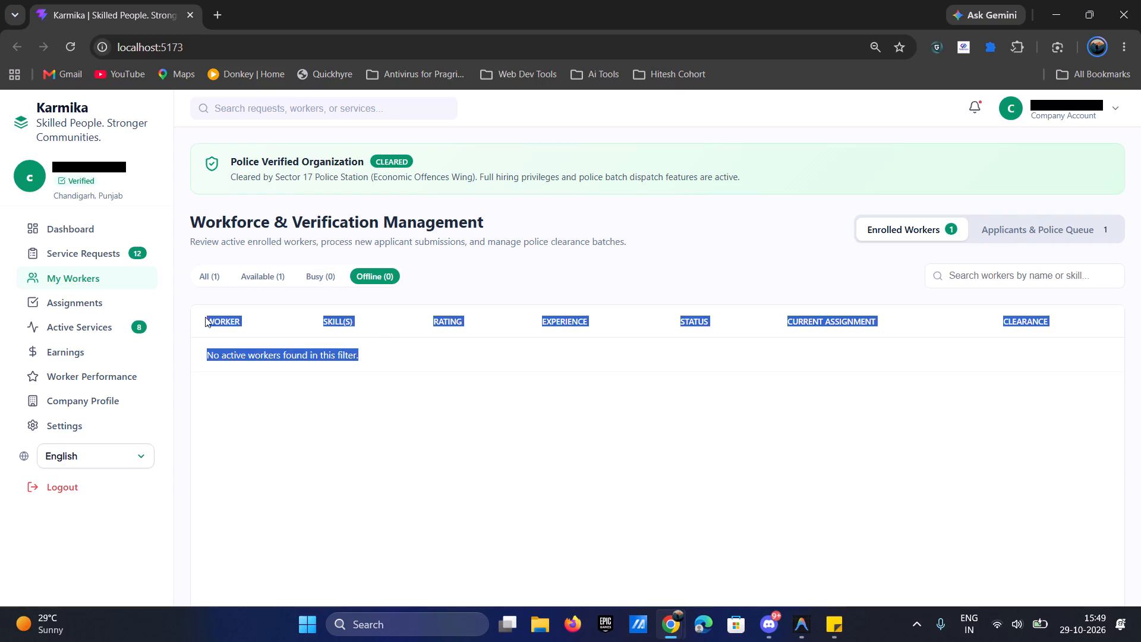
pyautogui.click(316, 370)
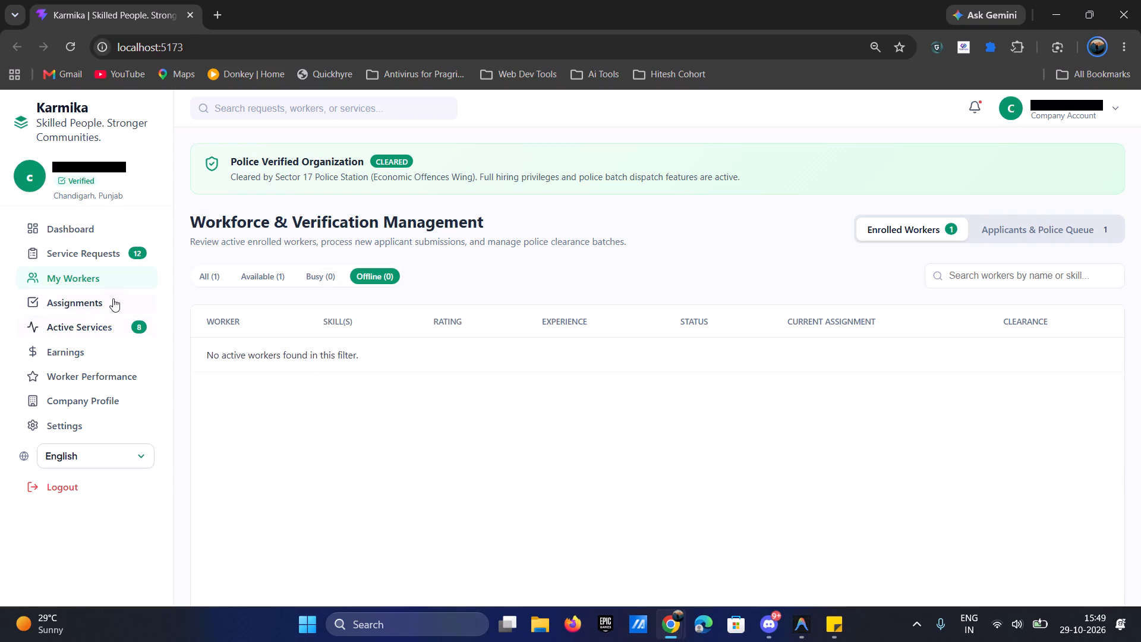
# Recheck the Service Requests, My Workers, Assignments and Dashboard pages for new activity, including the Available and All worker filters.
pyautogui.click(113, 298)
pyautogui.click(114, 273)
pyautogui.click(114, 259)
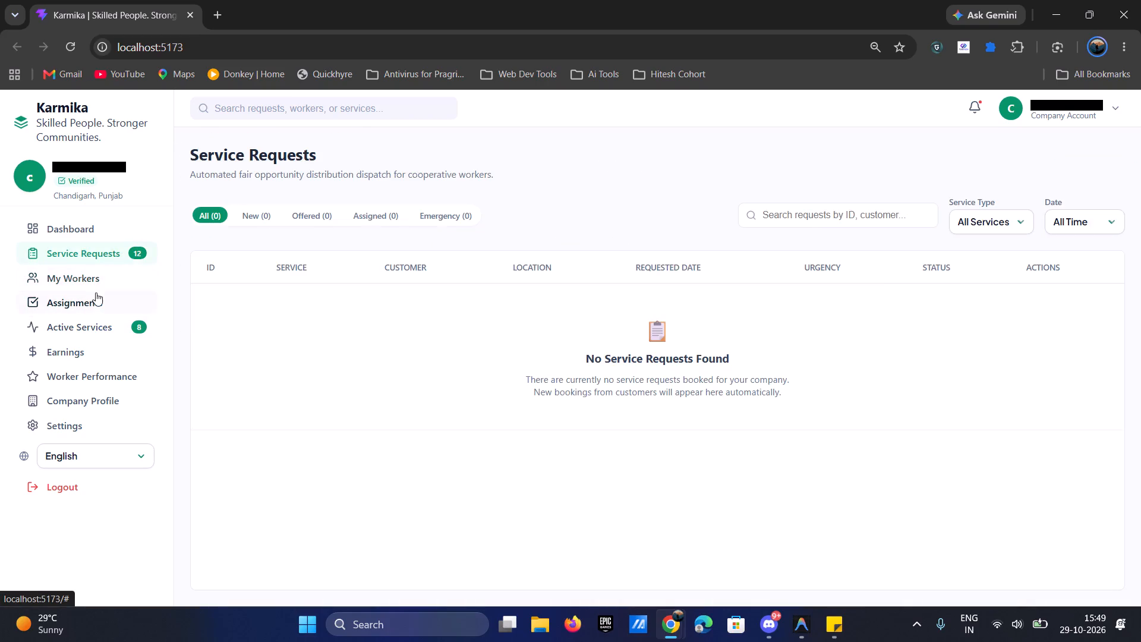
pyautogui.click(96, 292)
pyautogui.click(121, 275)
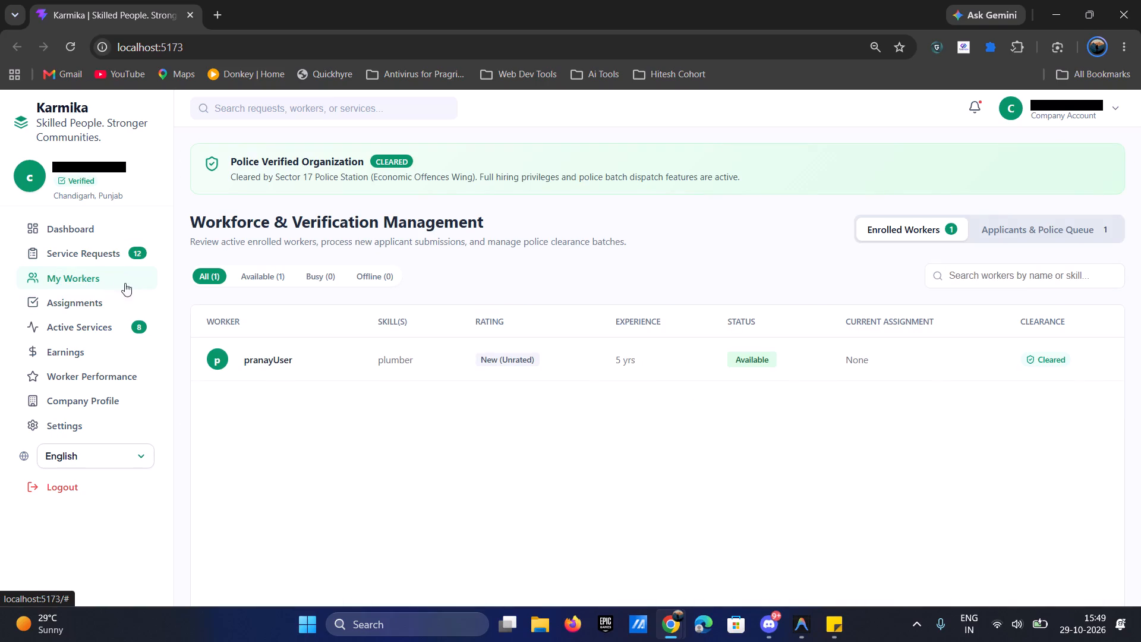
pyautogui.click(270, 267)
pyautogui.click(263, 283)
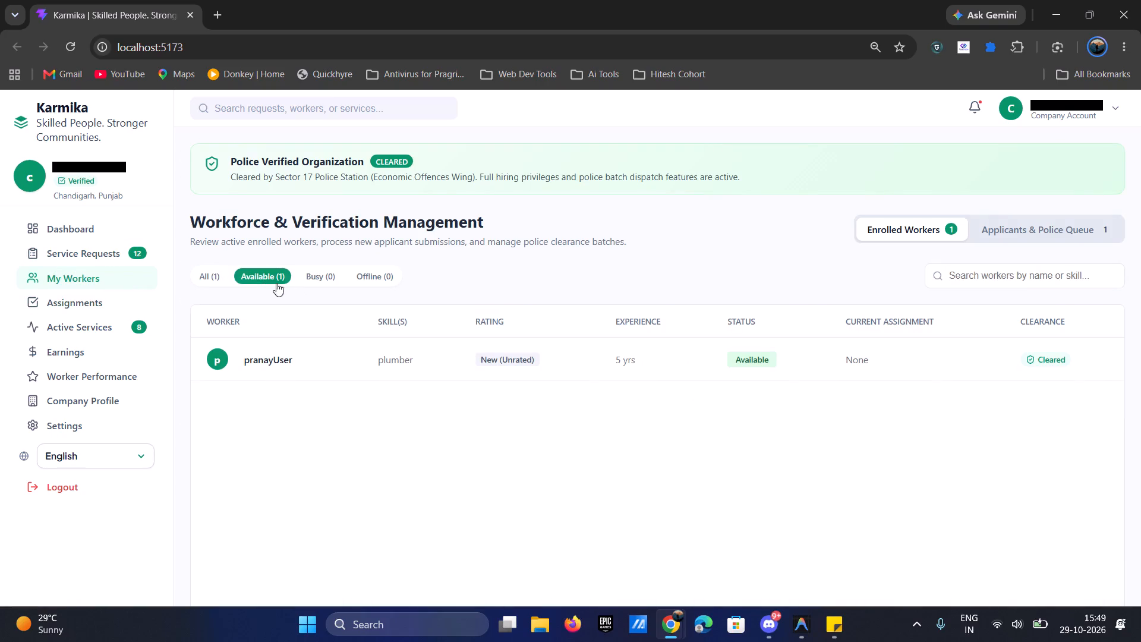
pyautogui.moveTo(300, 274); pyautogui.dragTo(307, 270)
pyautogui.click(280, 270)
pyautogui.click(225, 276)
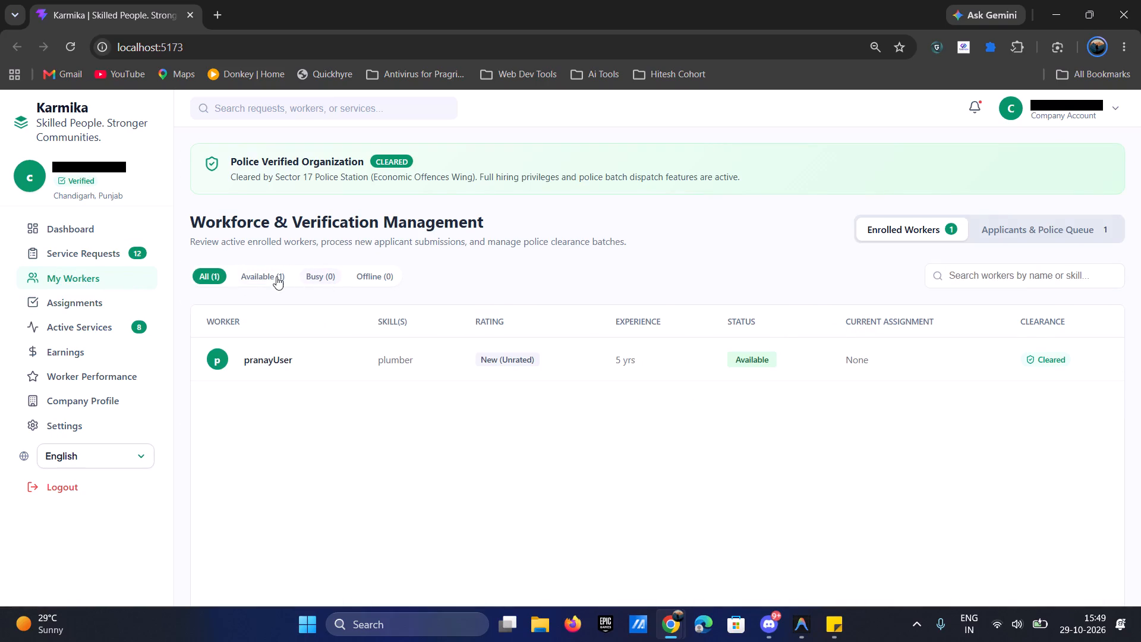
pyautogui.click(70, 298)
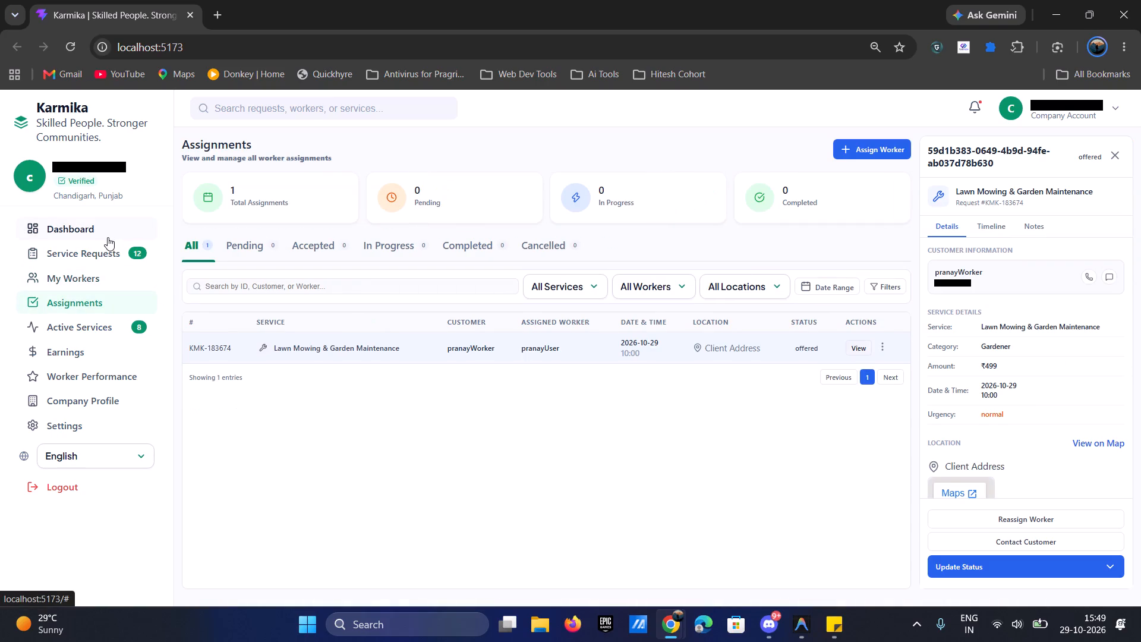
pyautogui.click(108, 237)
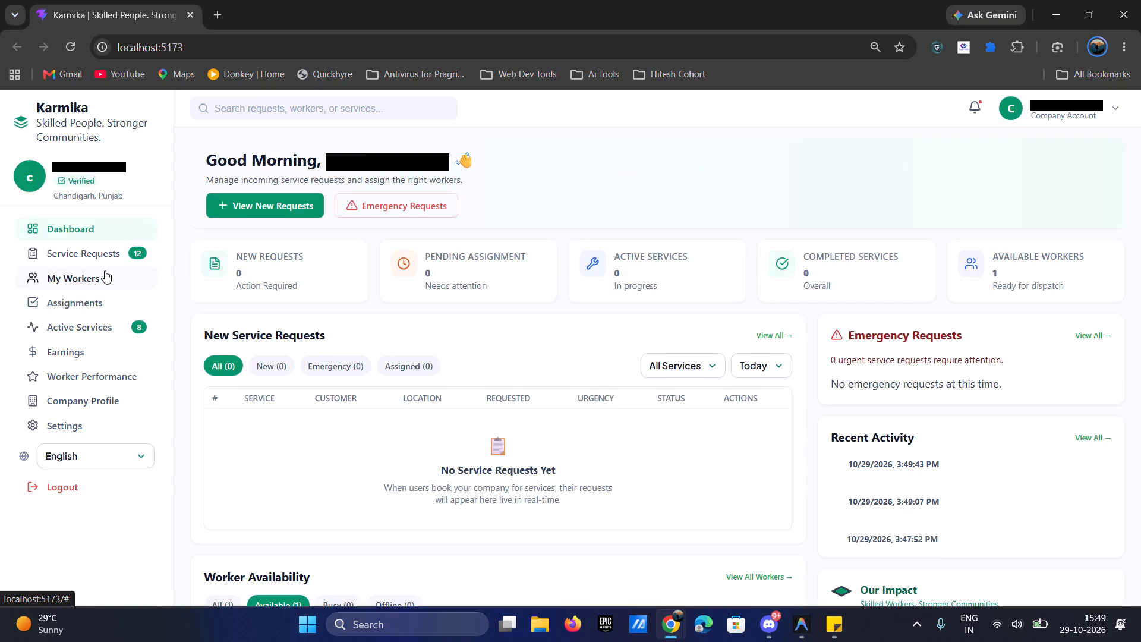
# Open Service Requests and examine the request details of the Lawn Mowing & Garden Maintenance booking.
pyautogui.click(118, 250)
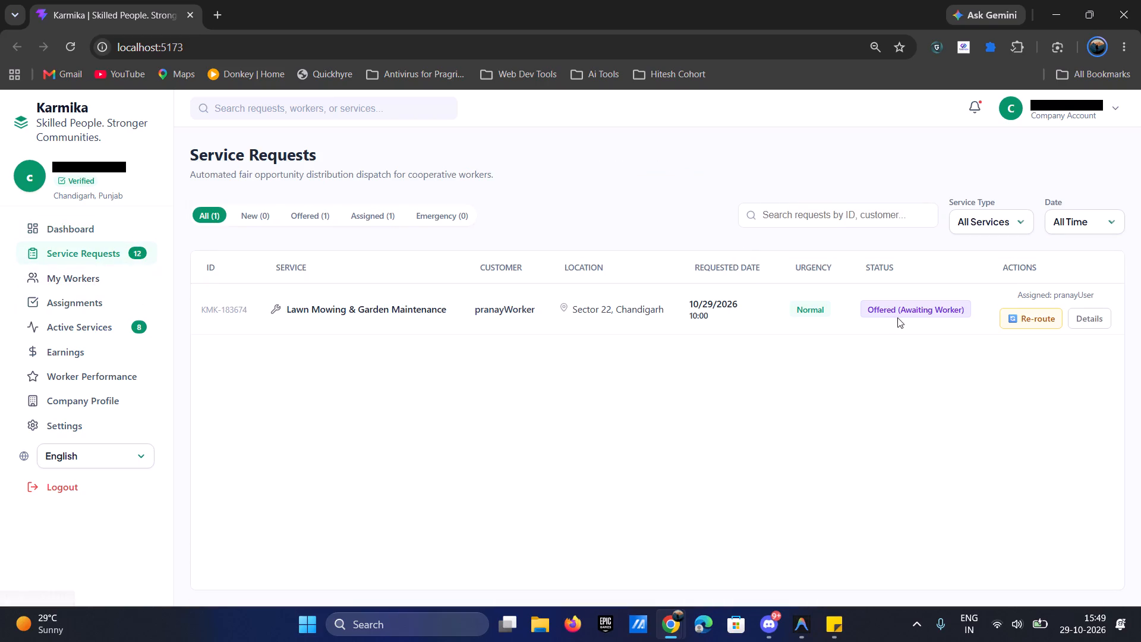
pyautogui.moveTo(403, 303); pyautogui.dragTo(831, 288)
pyautogui.click(900, 322)
pyautogui.click(1086, 318)
pyautogui.click(1084, 324)
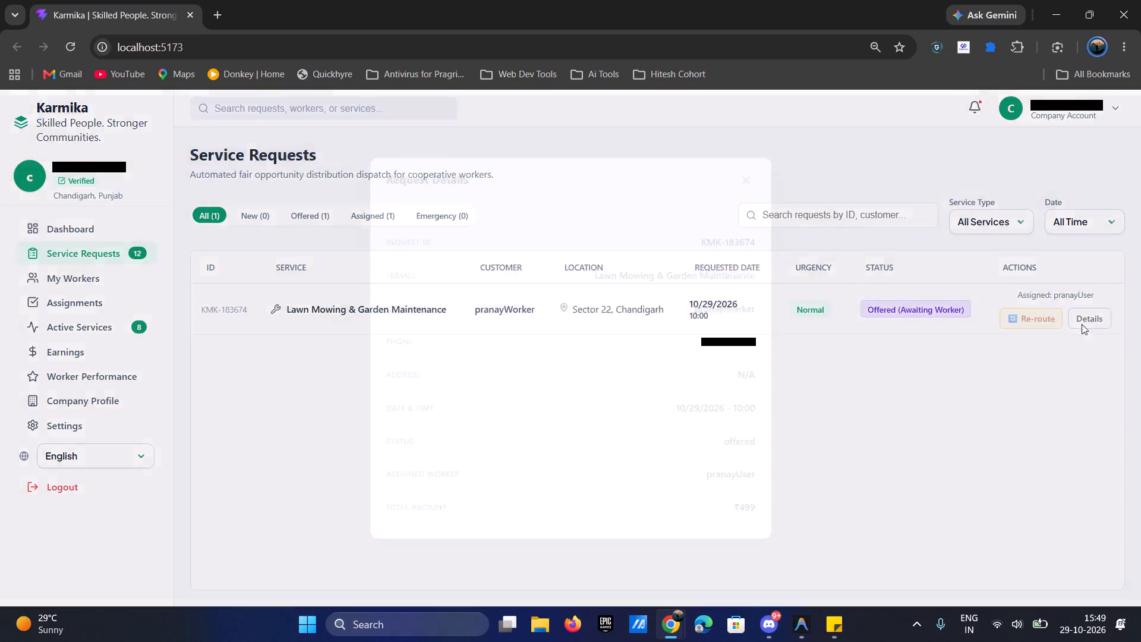
pyautogui.scroll(-7, 468, 396)
pyautogui.scroll(4, 653, 325)
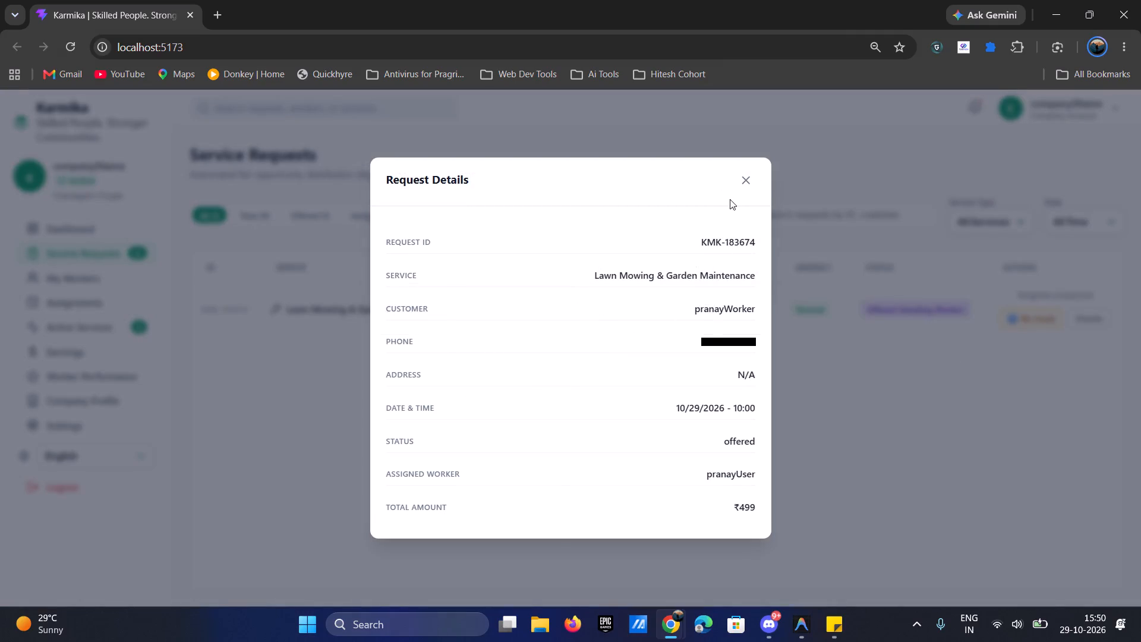
# Close the request details and re-route the Lawn Mowing & Garden Maintenance booking away from its currently offered worker.
pyautogui.click(744, 179)
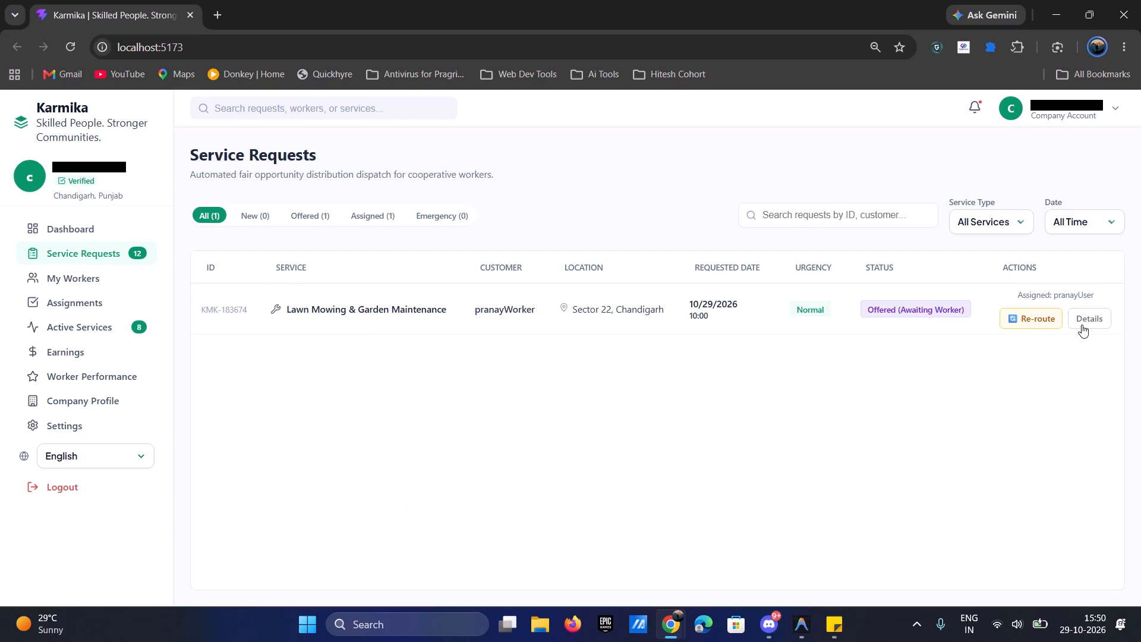
pyautogui.click(1029, 318)
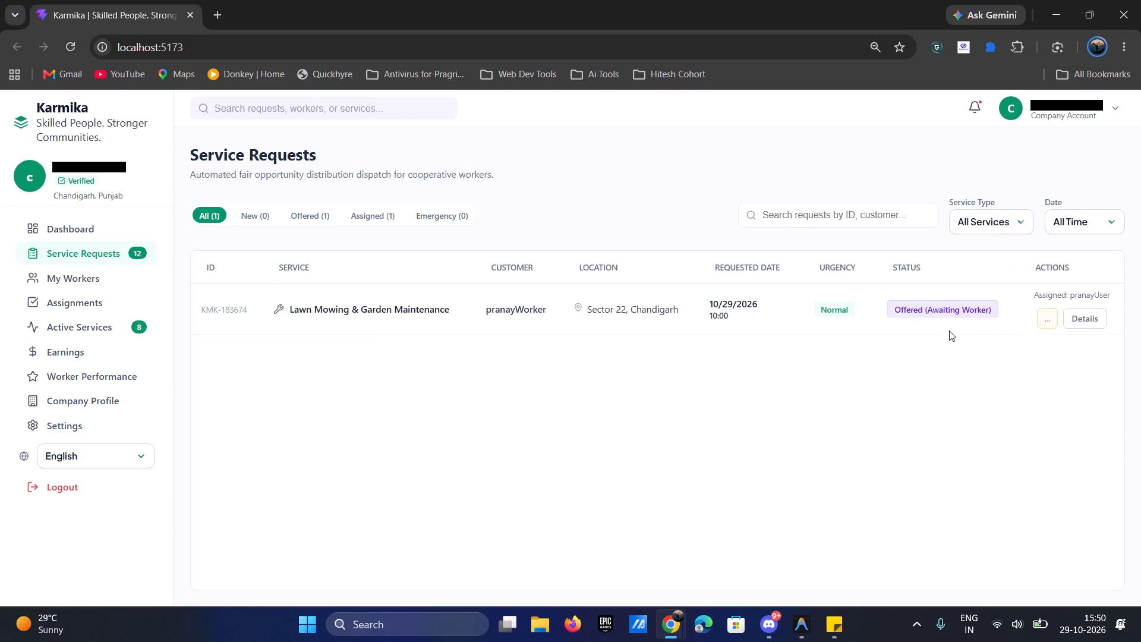
pyautogui.click(1045, 311)
# Examine the re-routed booking's request details and its listing under the New and Offered filters.
pyautogui.click(1076, 315)
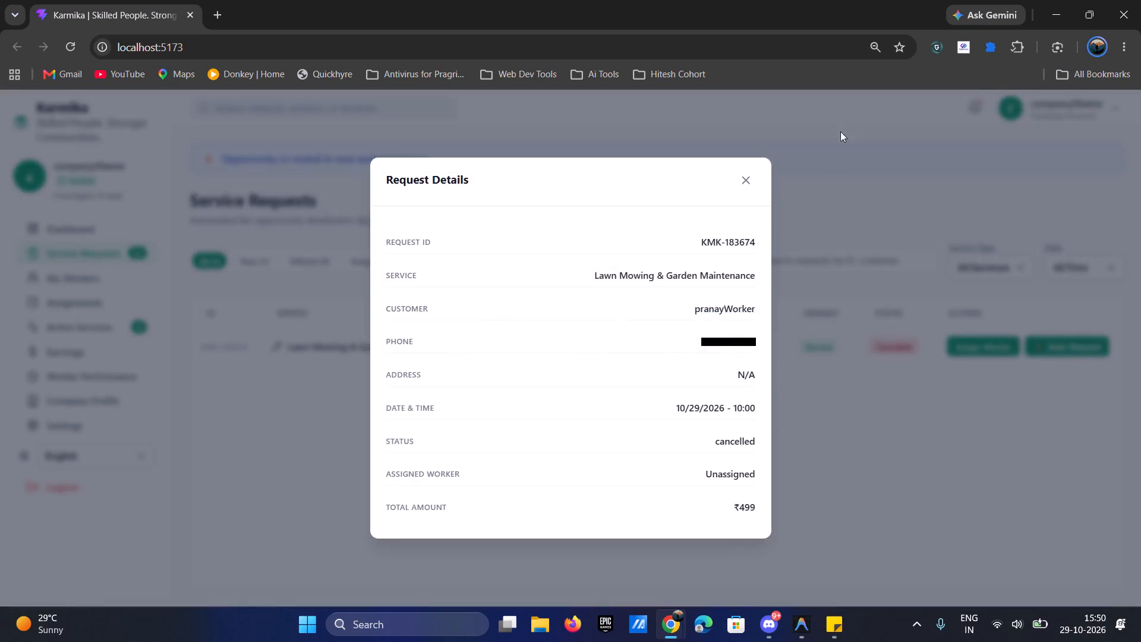
pyautogui.click(738, 190)
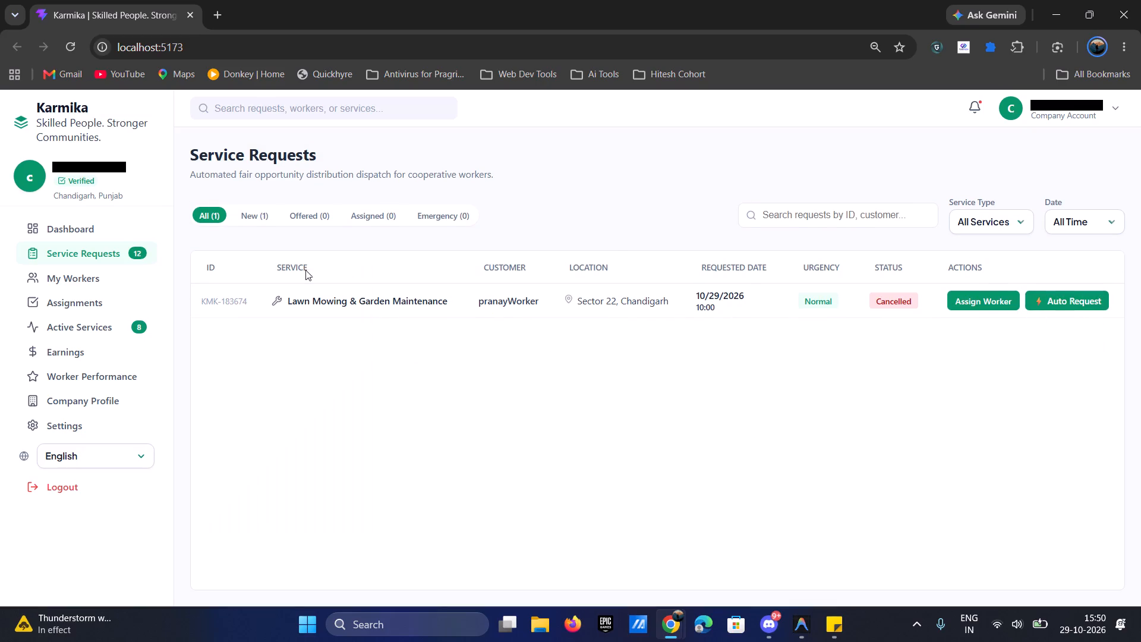
pyautogui.click(236, 213)
pyautogui.click(307, 207)
pyautogui.click(259, 207)
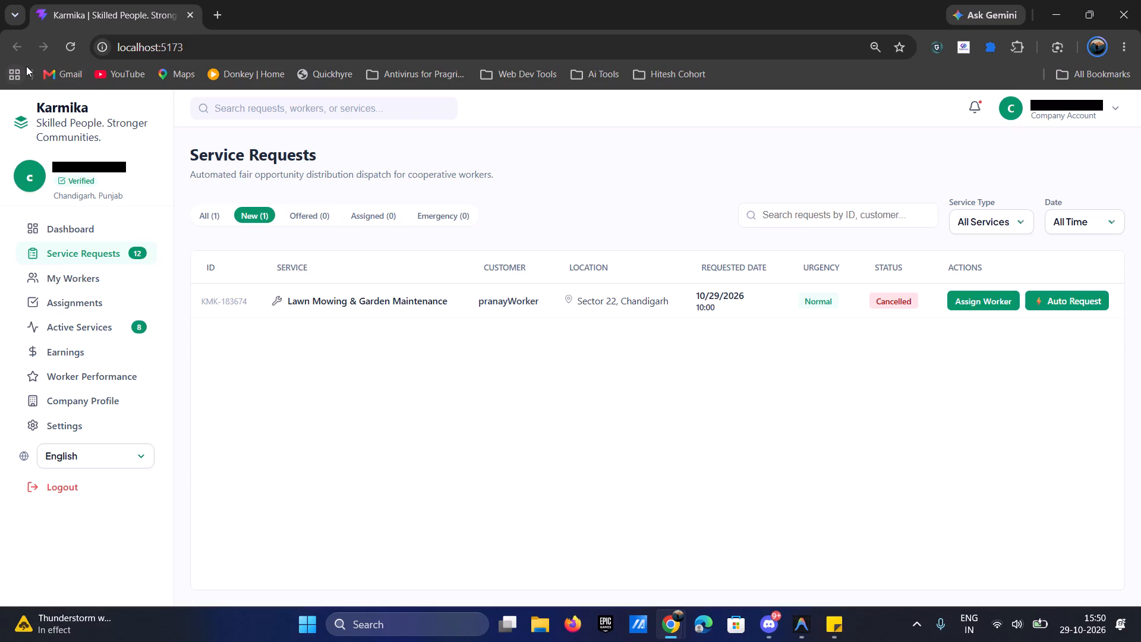
# Reload the site, reopen Service Requests and manually assign the rank #1 worker to the Lawn Mowing & Garden Maintenance booking.
pyautogui.click(70, 48)
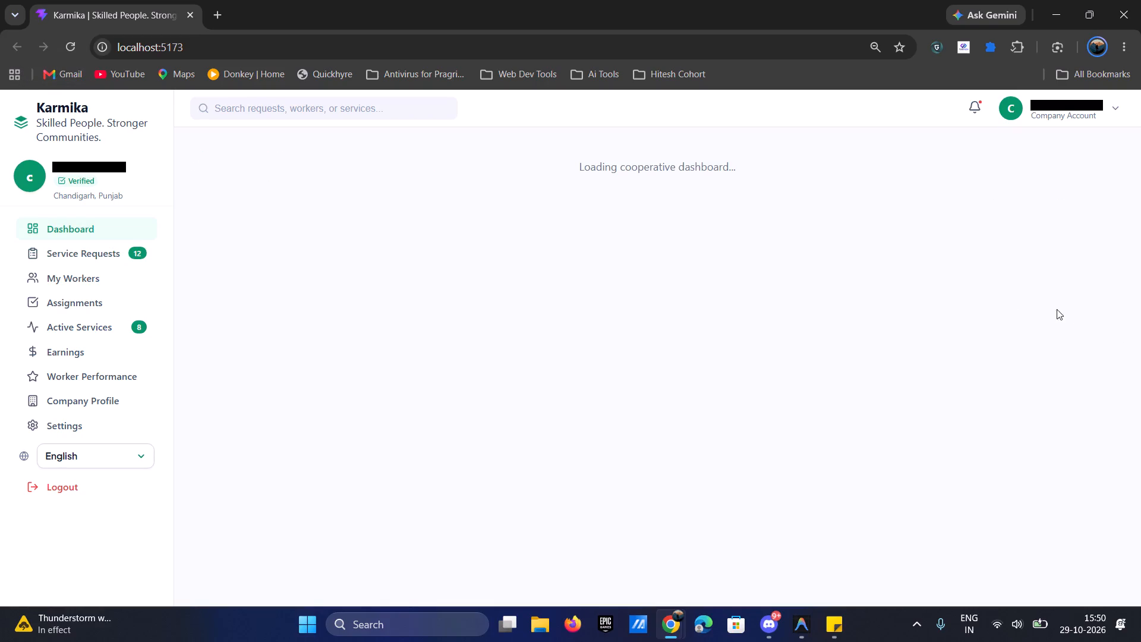
pyautogui.click(109, 260)
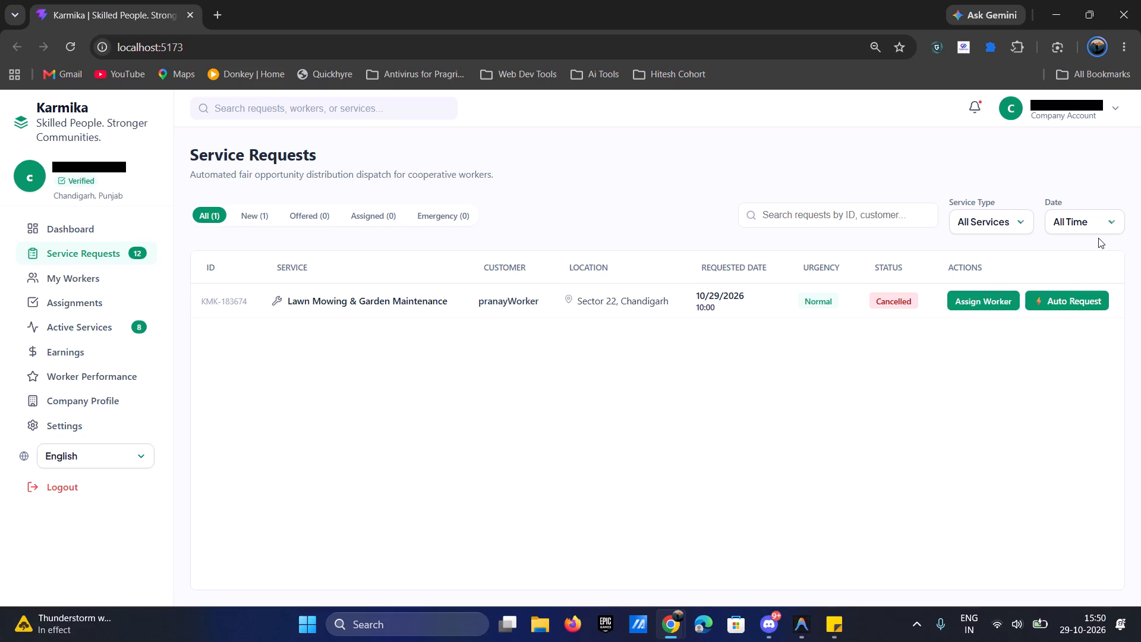
pyautogui.click(956, 310)
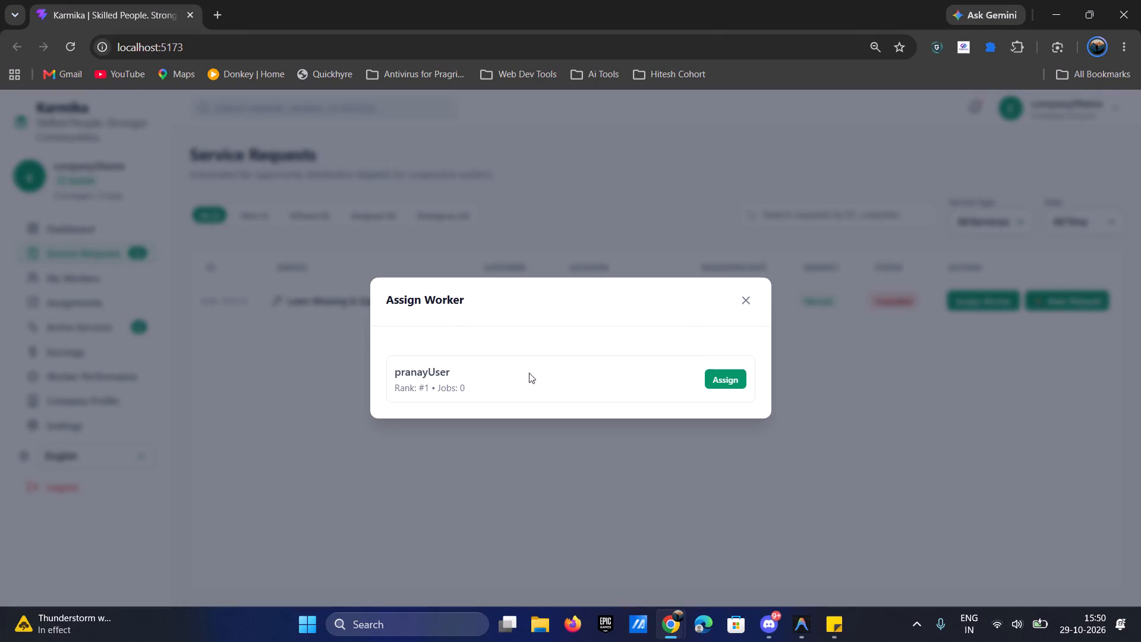
pyautogui.click(730, 376)
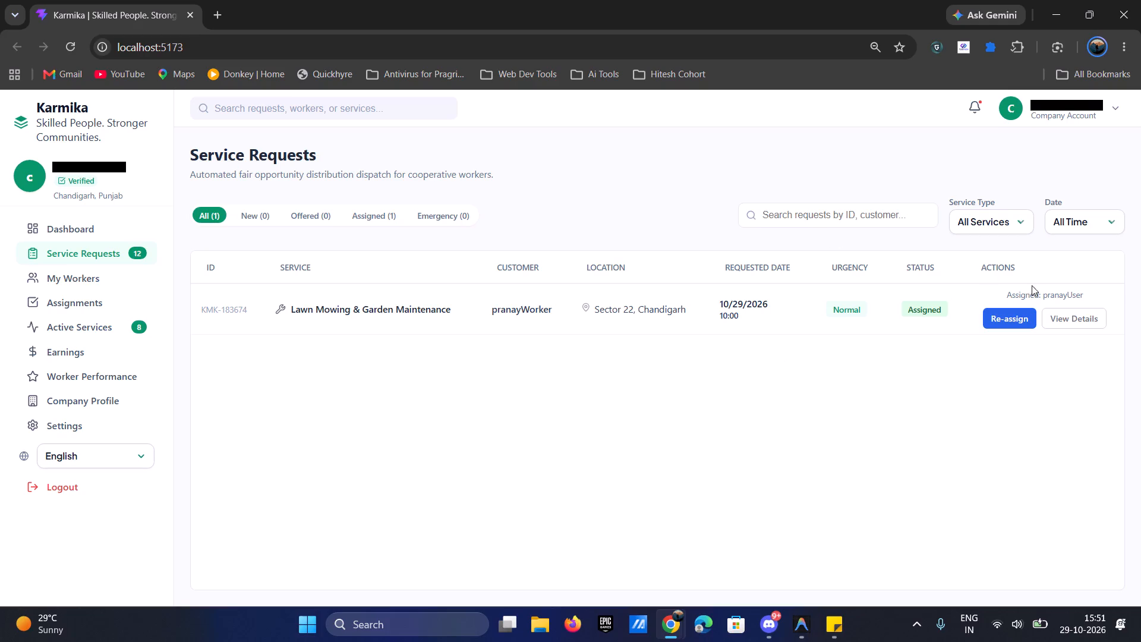
# Examine the assigned booking's request details twice, checking its status, assigned worker and total amount.
pyautogui.click(1096, 320)
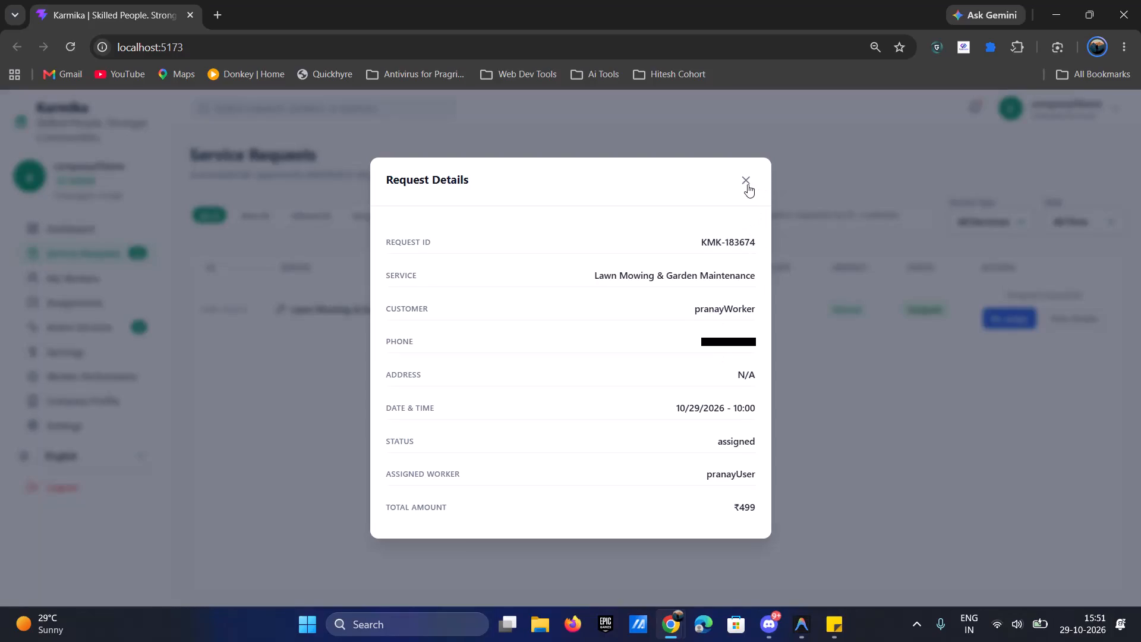
pyautogui.click(757, 181)
pyautogui.click(754, 181)
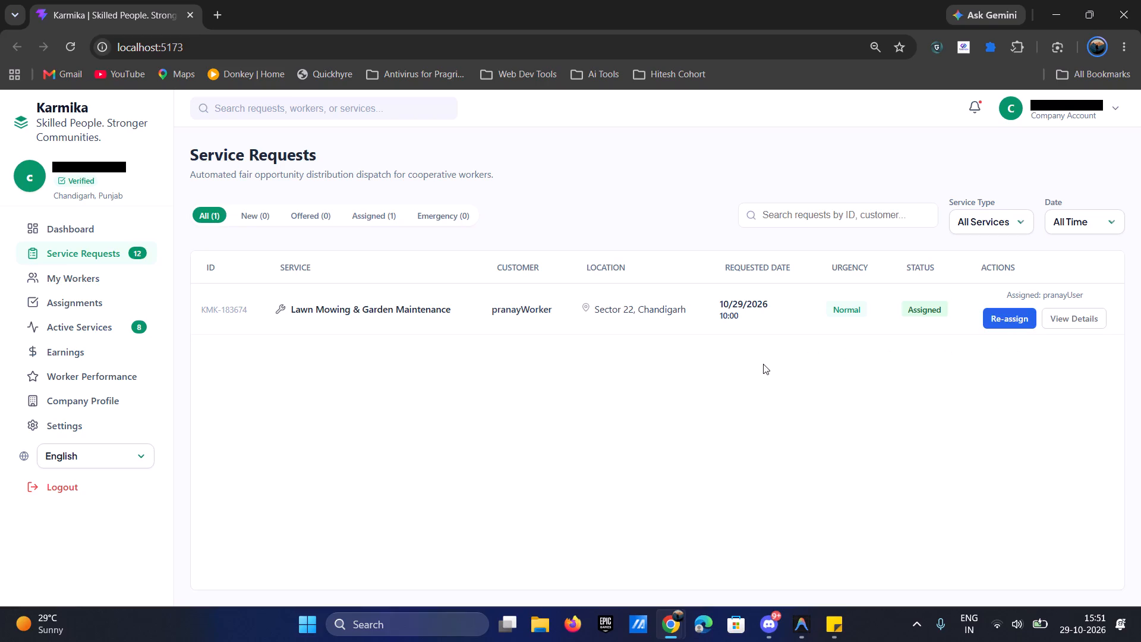
pyautogui.click(1074, 319)
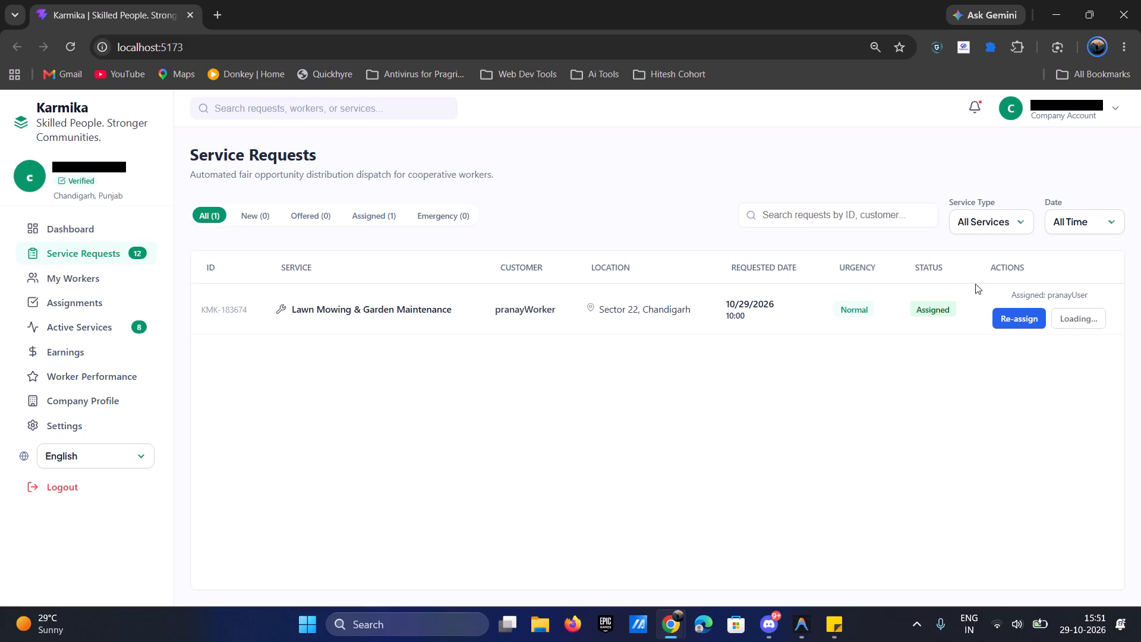
pyautogui.scroll(-5, 727, 321)
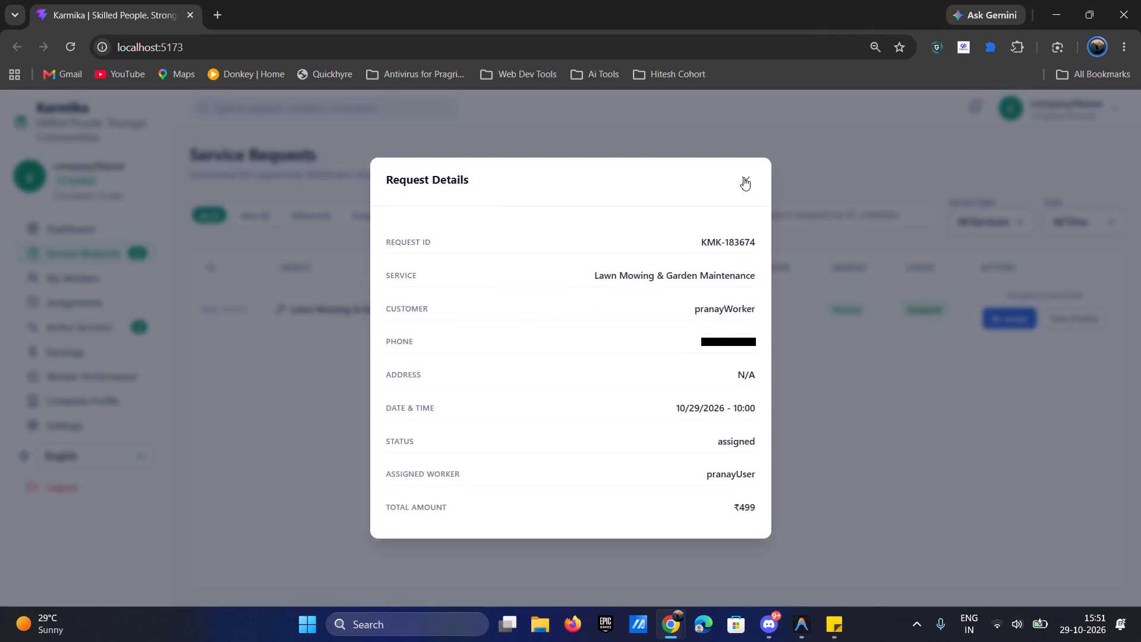
pyautogui.click(743, 177)
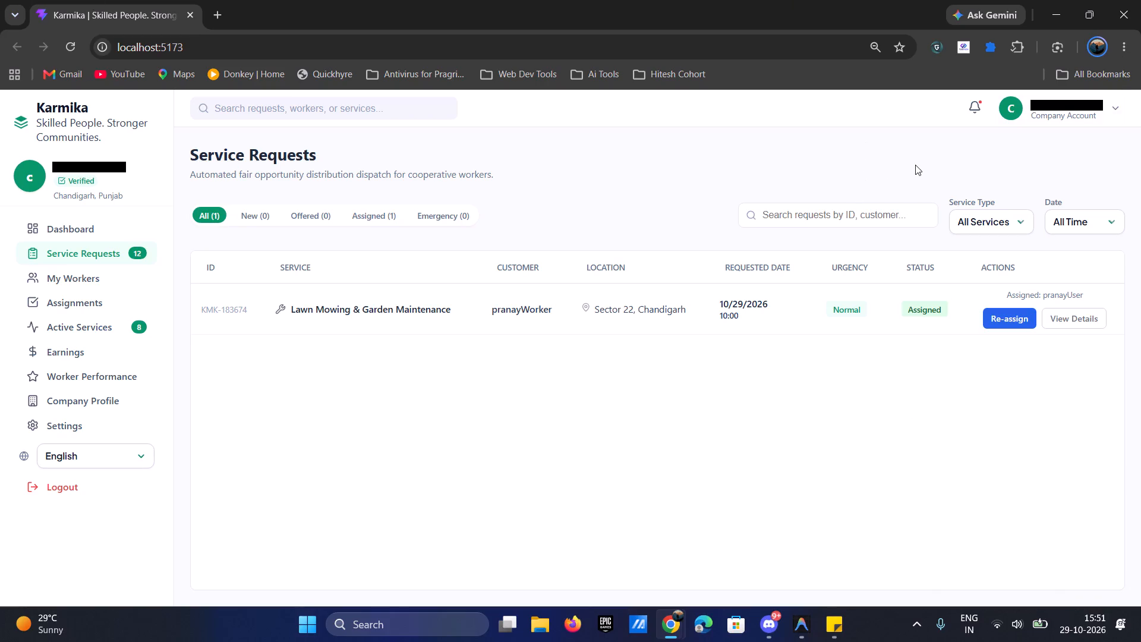
# Look over the Company Profile and recheck the Active Services, Assignments, My Workers, Earnings, Service Requests and Dashboard pages.
pyautogui.click(1070, 111)
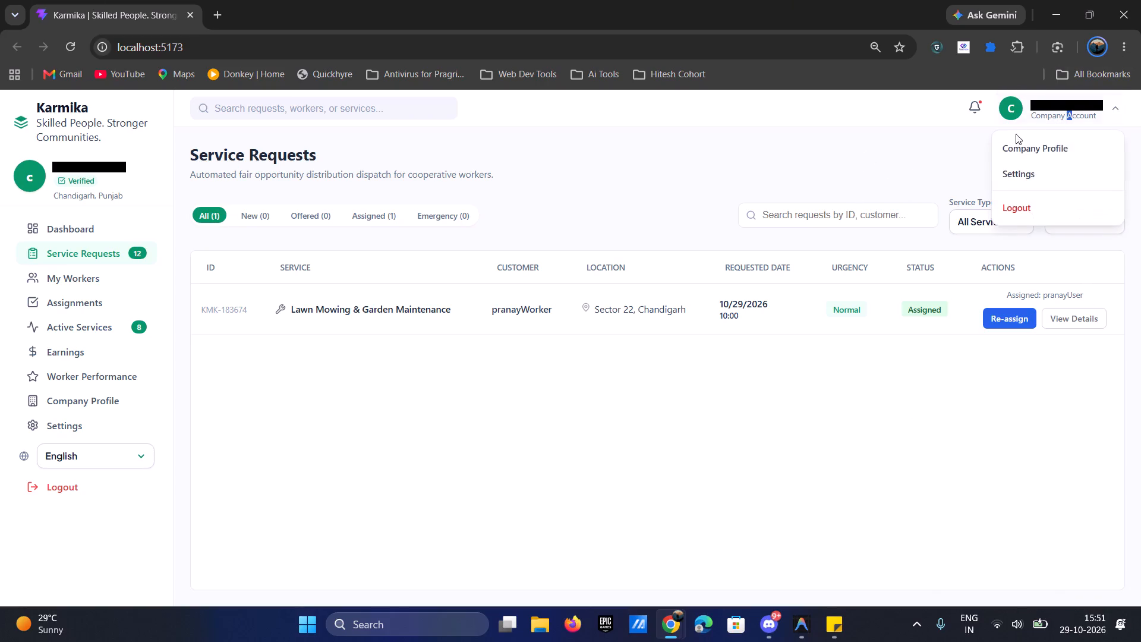
pyautogui.click(1072, 150)
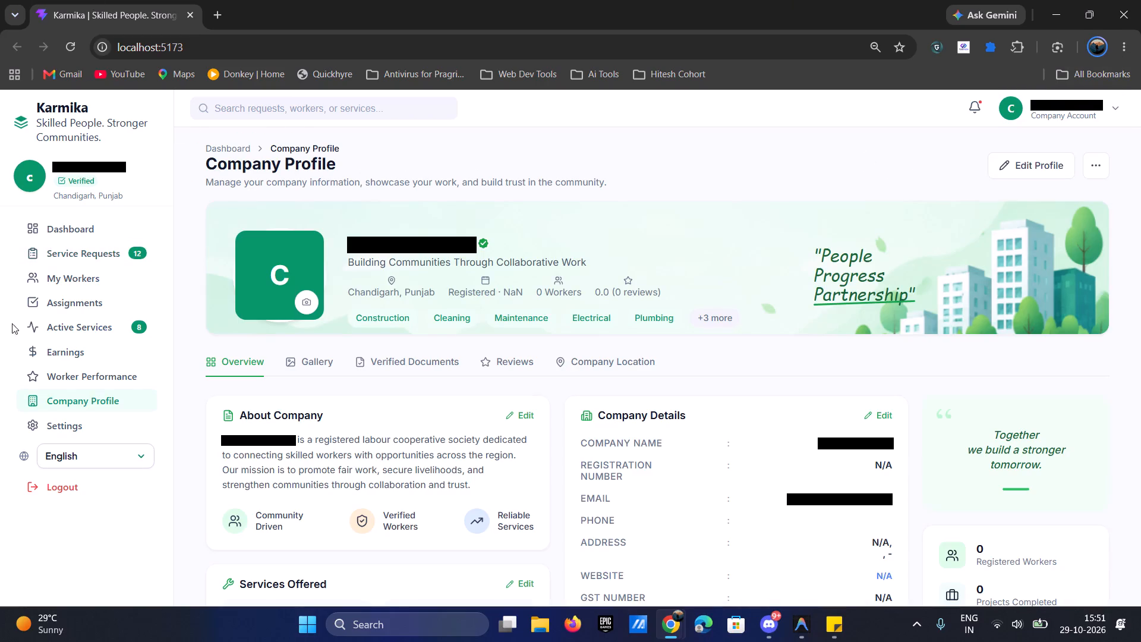
pyautogui.click(138, 335)
pyautogui.click(80, 294)
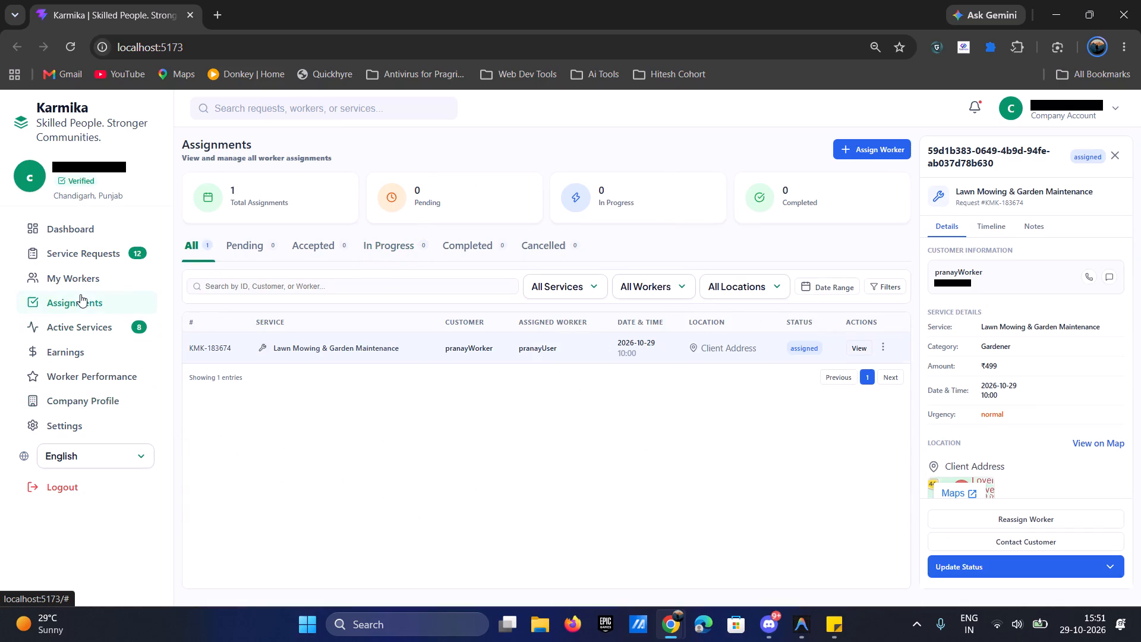
pyautogui.click(125, 278)
pyautogui.click(119, 353)
pyautogui.click(123, 319)
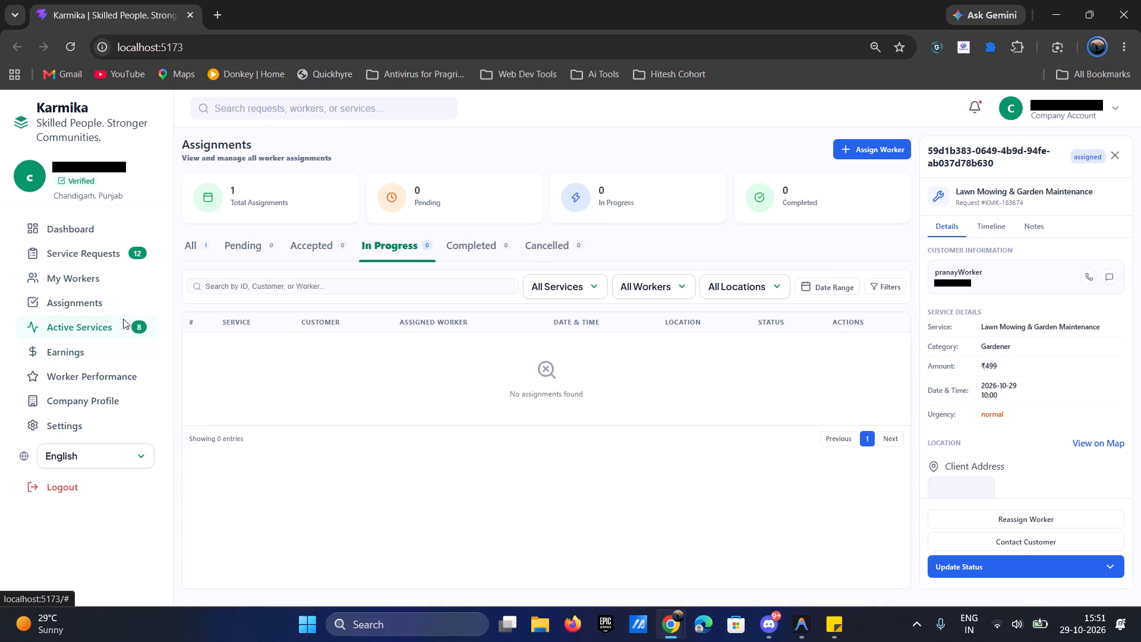
pyautogui.click(119, 301)
pyautogui.click(114, 282)
pyautogui.click(114, 254)
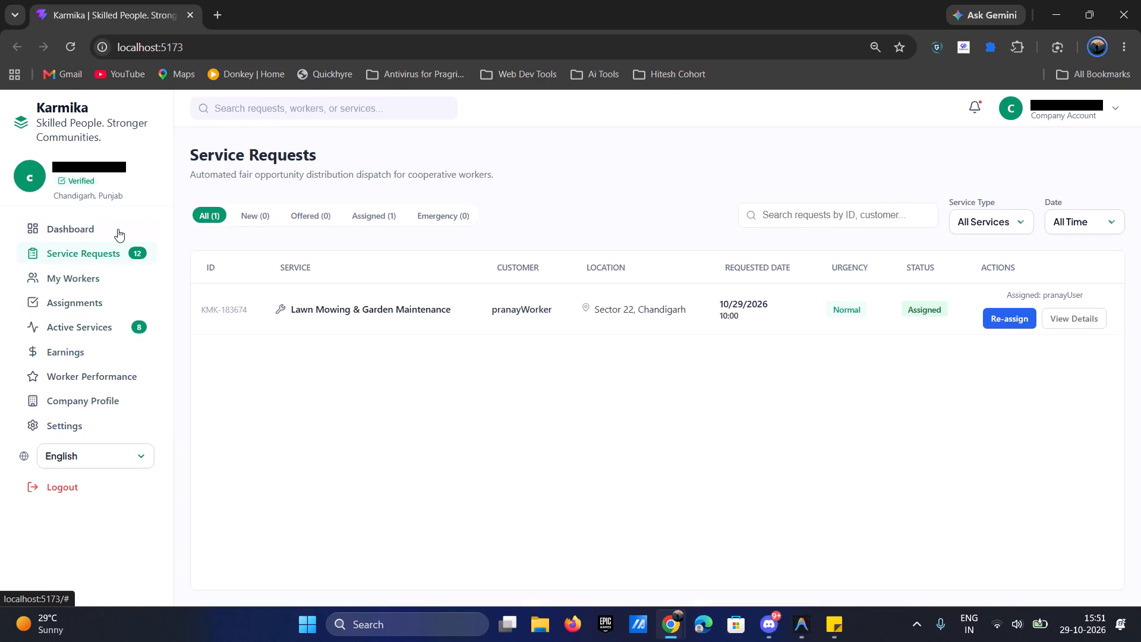
pyautogui.click(118, 228)
# Open Assignments and examine the Lawn Mowing & Garden Maintenance entry's status and details.
pyautogui.click(106, 309)
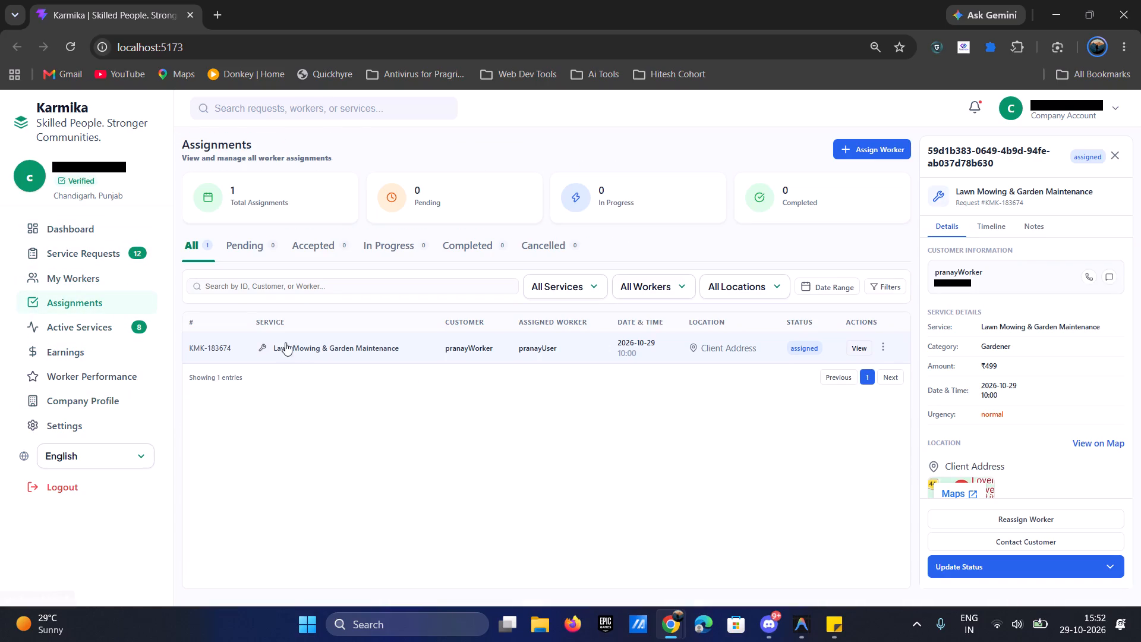
pyautogui.click(803, 341)
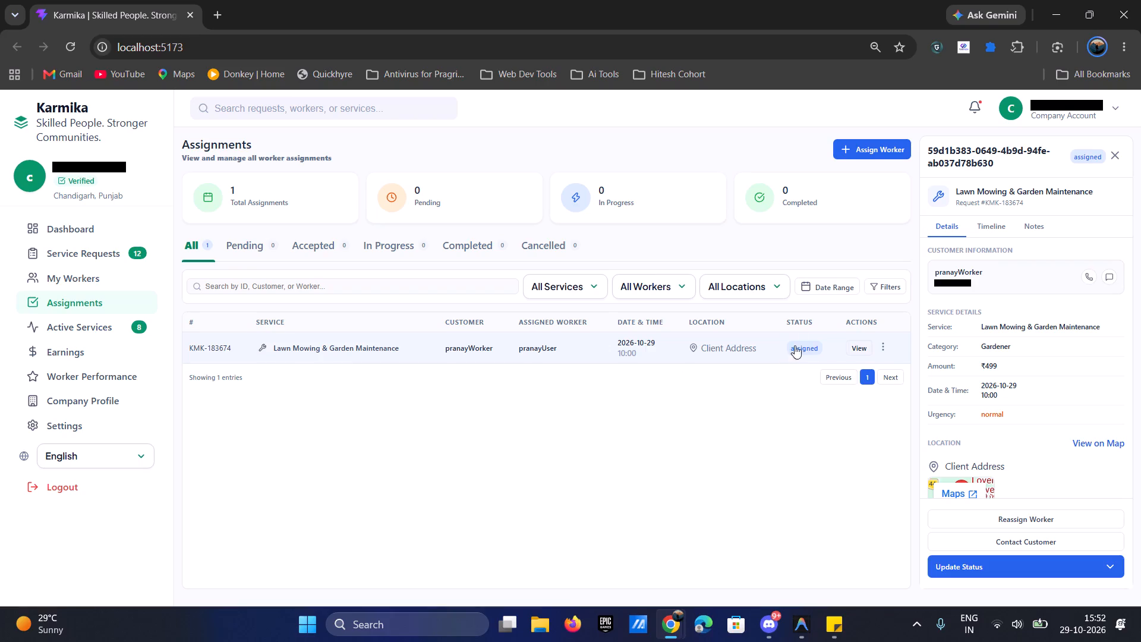
pyautogui.click(333, 357)
pyautogui.click(329, 349)
# Recheck Active Services, Service Requests, Dashboard and Assignments for a status change on the booking, returning to Service Requests.
pyautogui.click(80, 324)
pyautogui.click(111, 259)
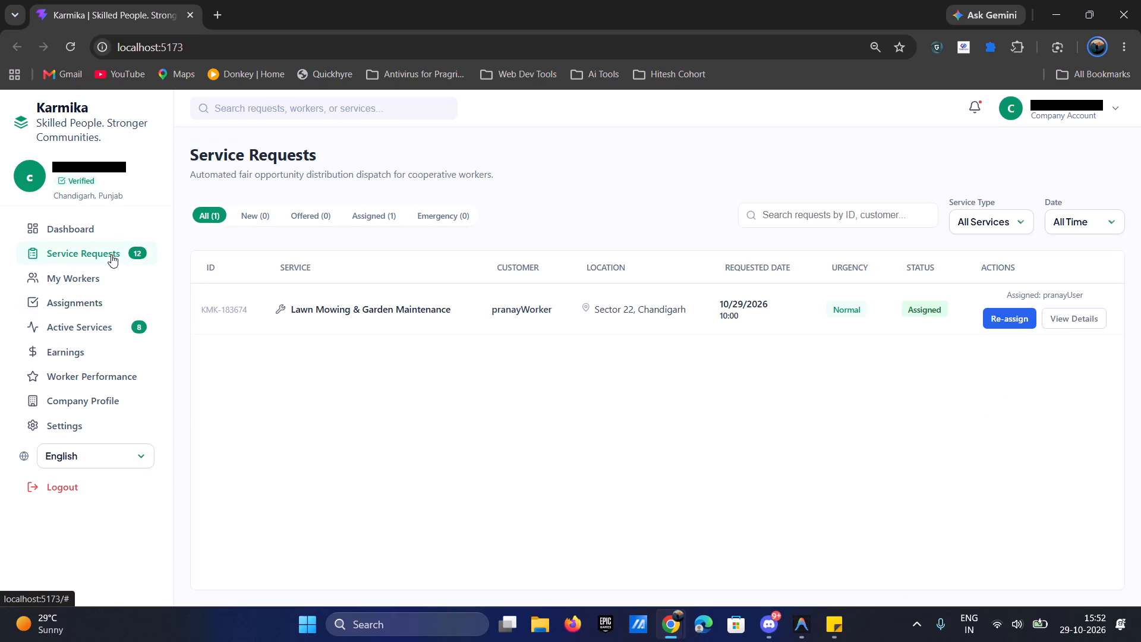
pyautogui.click(42, 234)
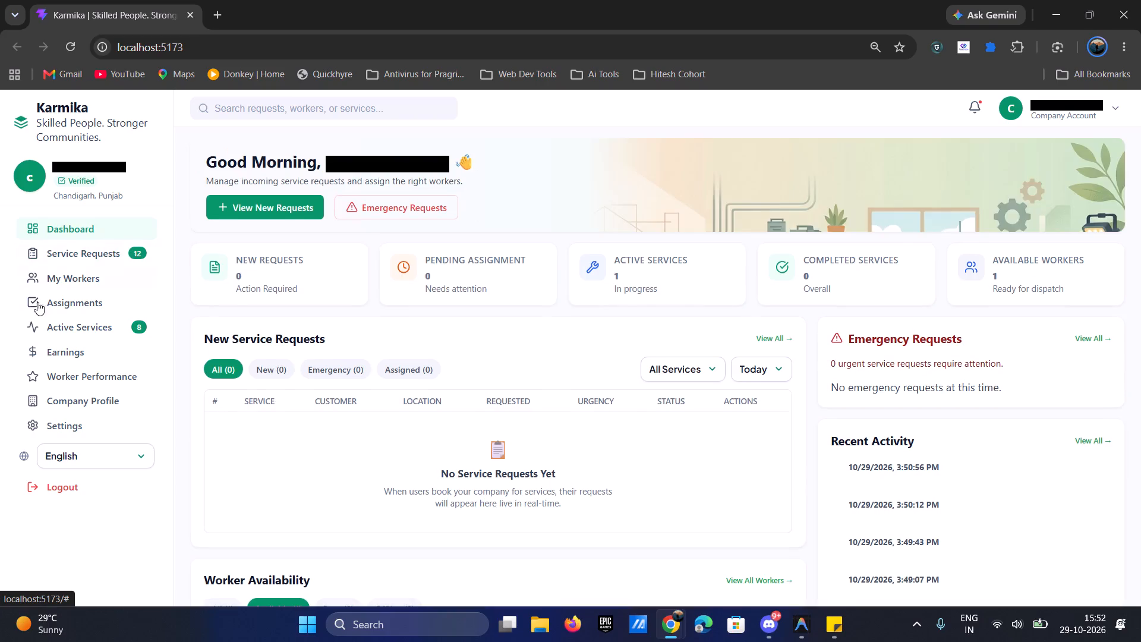
pyautogui.click(42, 303)
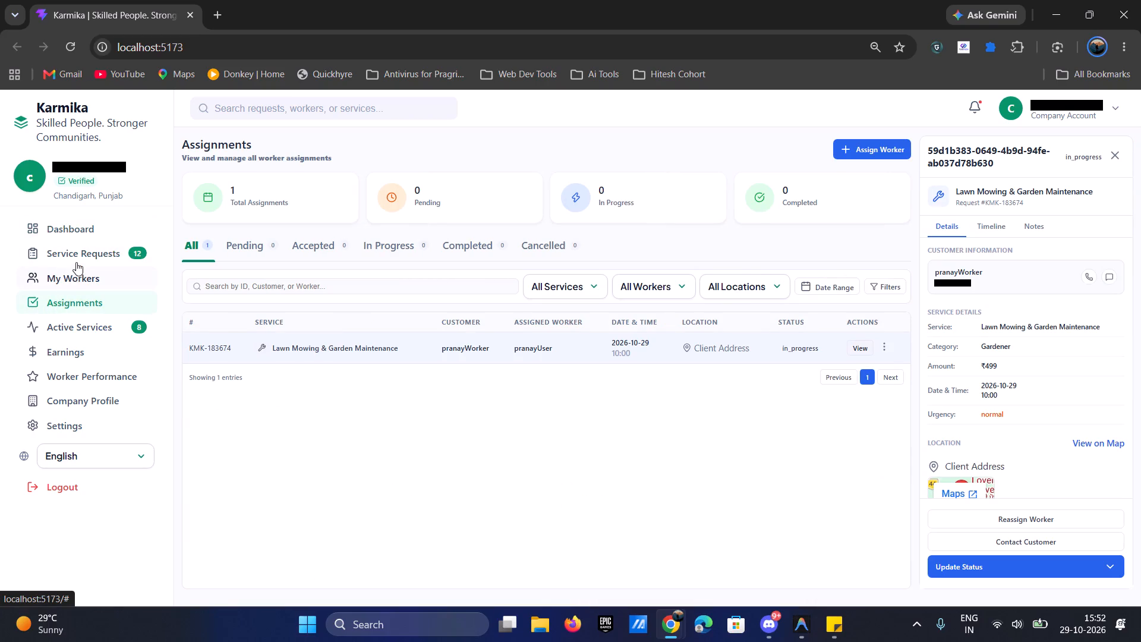
pyautogui.click(77, 260)
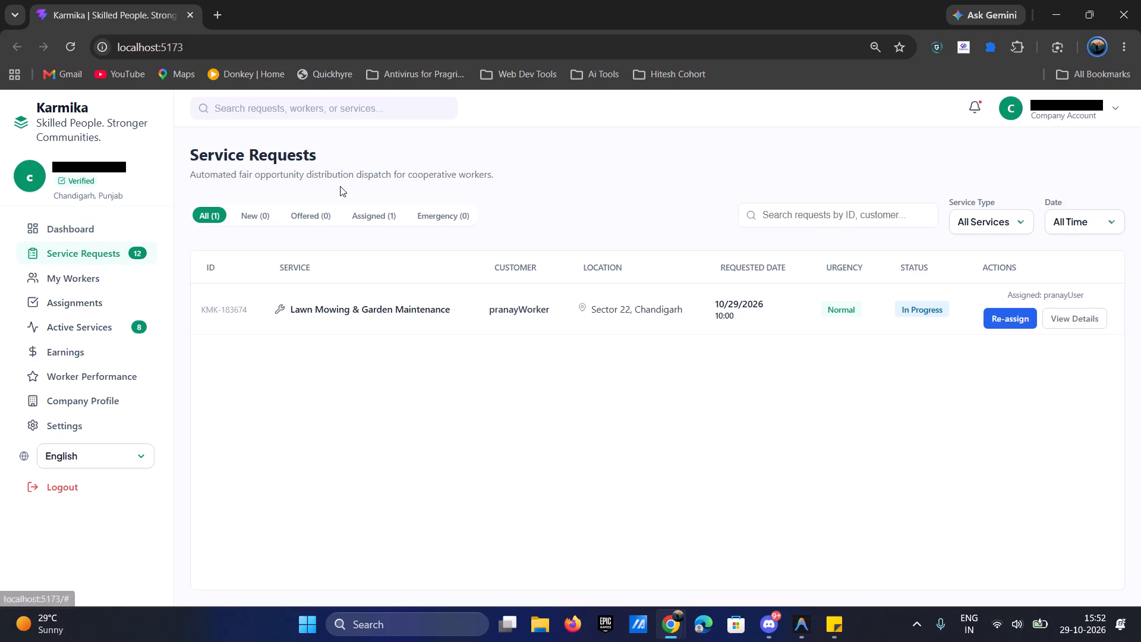
# Compare the service requests listed under the Assigned, Emergency and Offered filters, ending on Assigned.
pyautogui.click(333, 247)
pyautogui.click(352, 206)
pyautogui.click(361, 219)
pyautogui.click(425, 220)
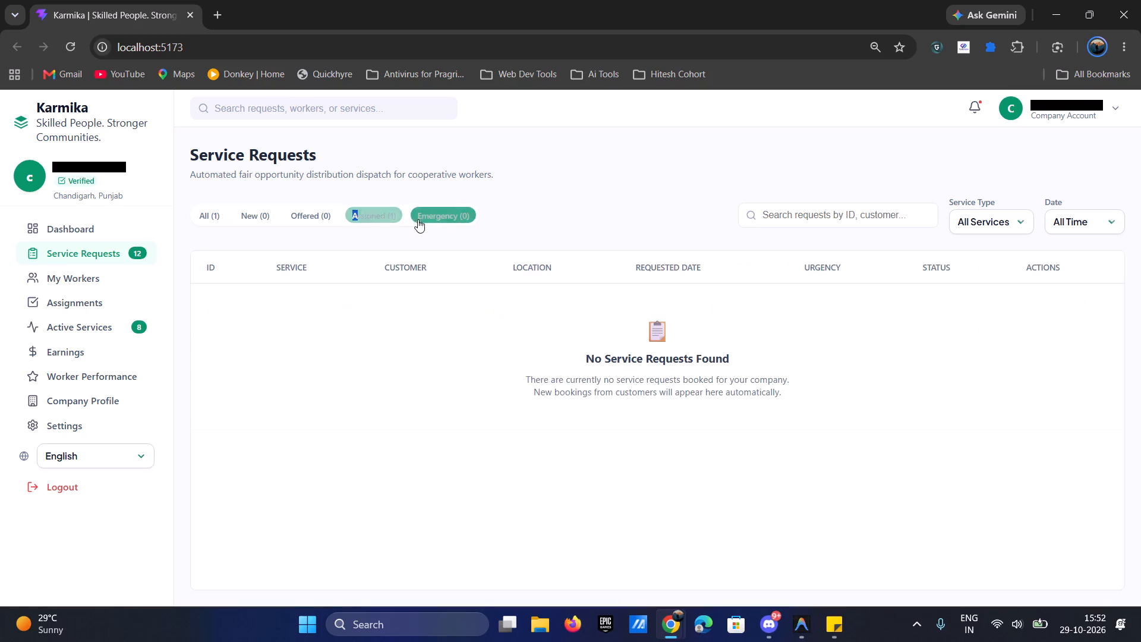
pyautogui.click(374, 219)
pyautogui.click(351, 220)
pyautogui.click(330, 221)
pyautogui.click(367, 221)
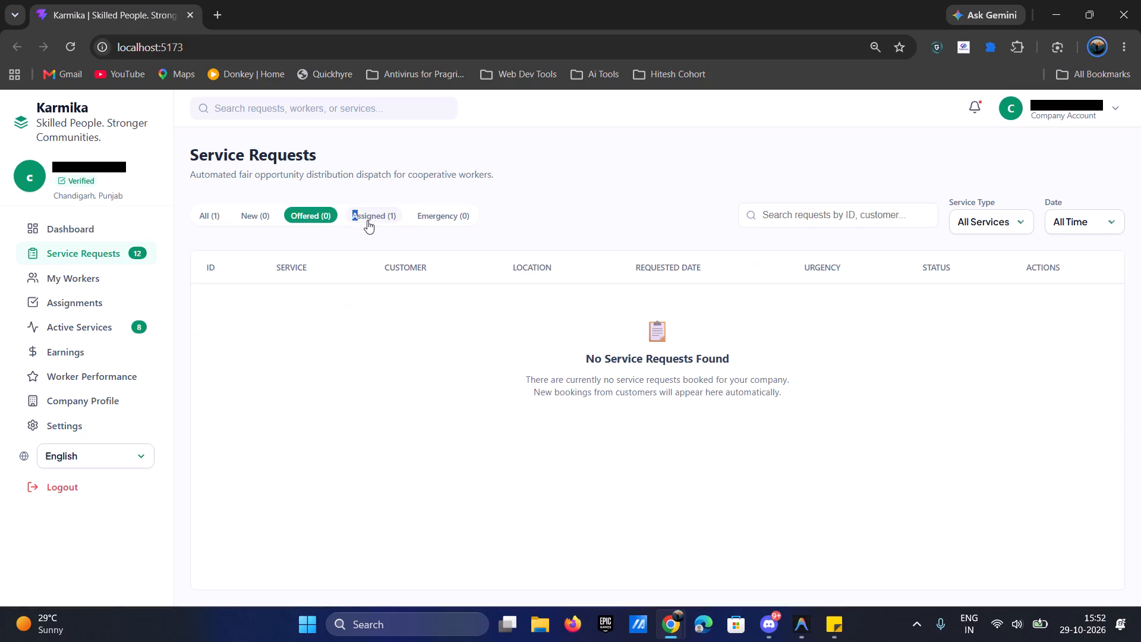
pyautogui.click(440, 213)
pyautogui.click(398, 228)
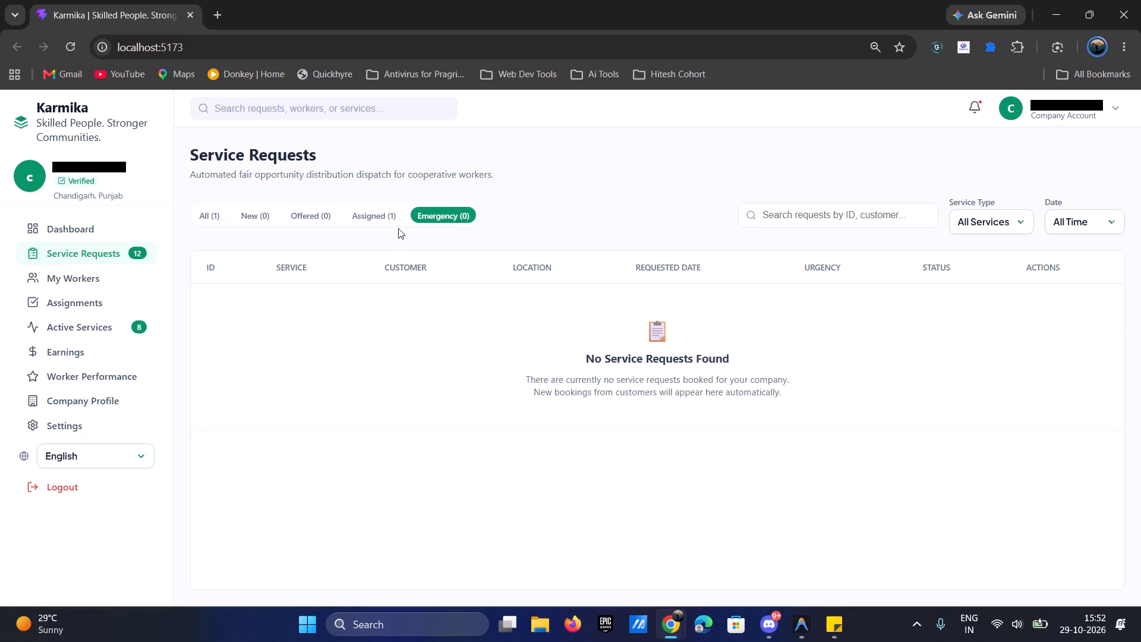
pyautogui.click(376, 221)
pyautogui.moveTo(333, 221); pyautogui.dragTo(327, 221)
pyautogui.click(386, 215)
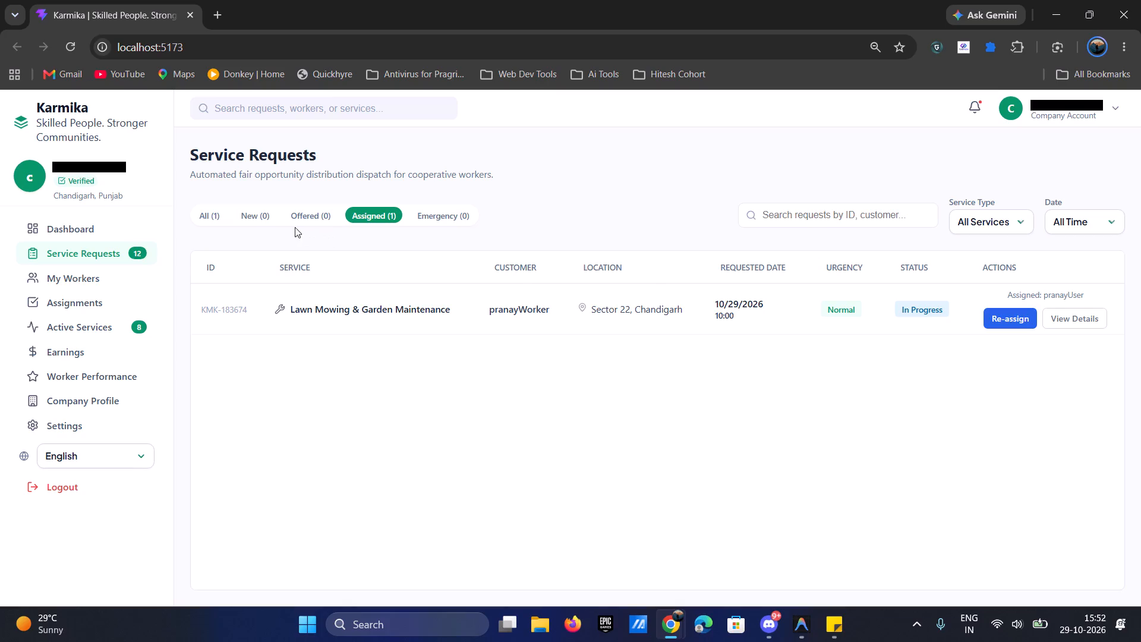
# Reload the site and recheck the Assigned service requests, My Workers and the Dashboard for updated booking status.
pyautogui.click(64, 44)
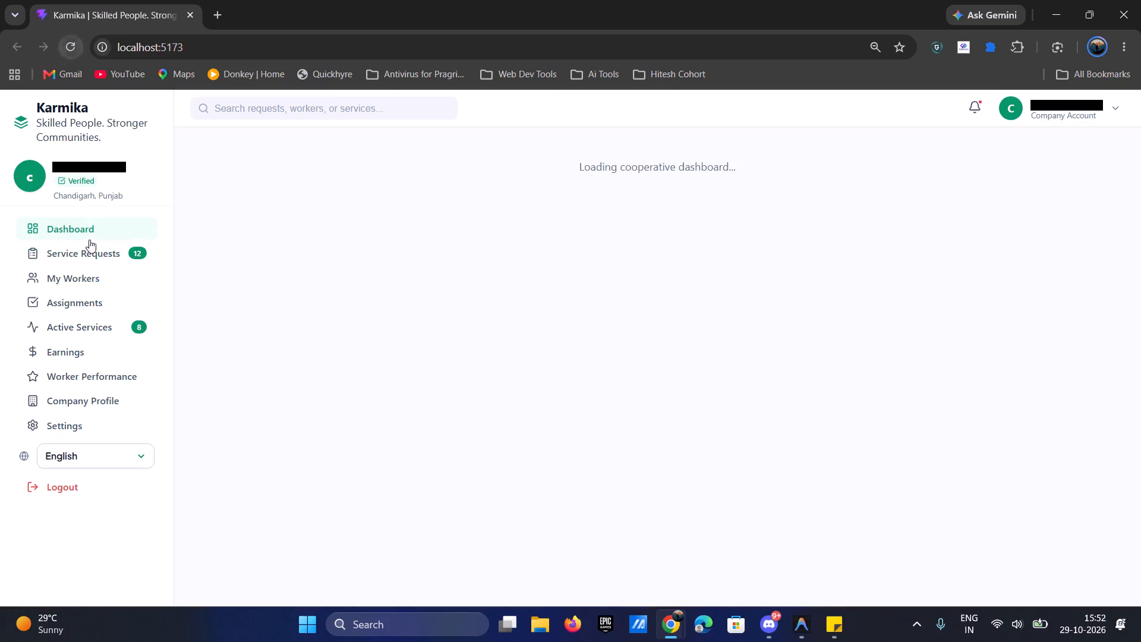
pyautogui.click(92, 251)
pyautogui.click(363, 212)
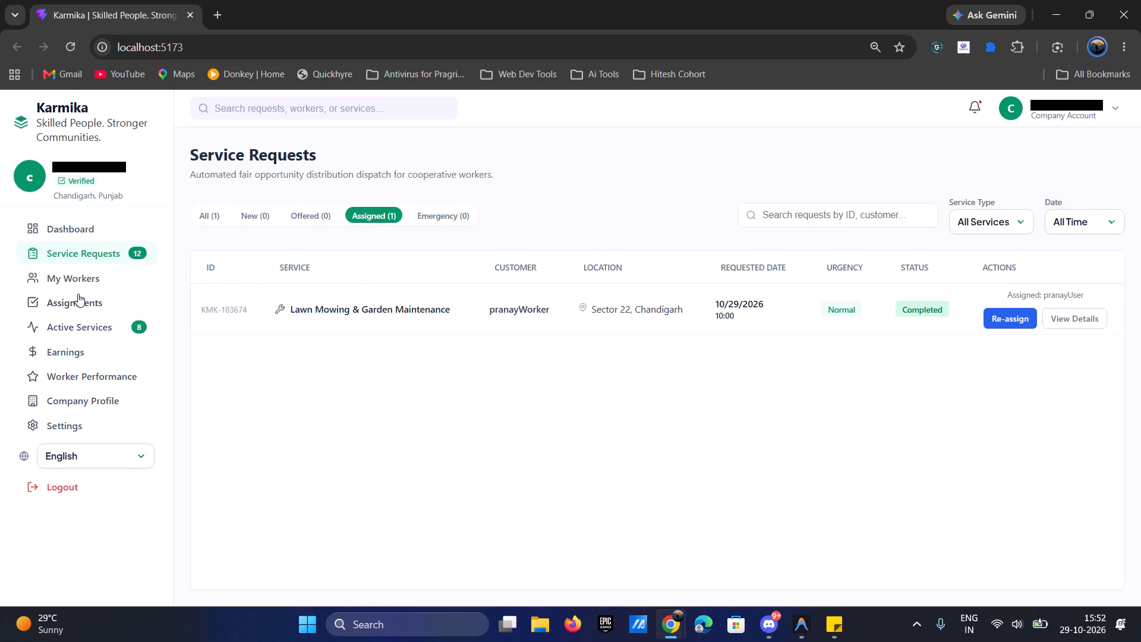
pyautogui.click(103, 282)
pyautogui.click(92, 231)
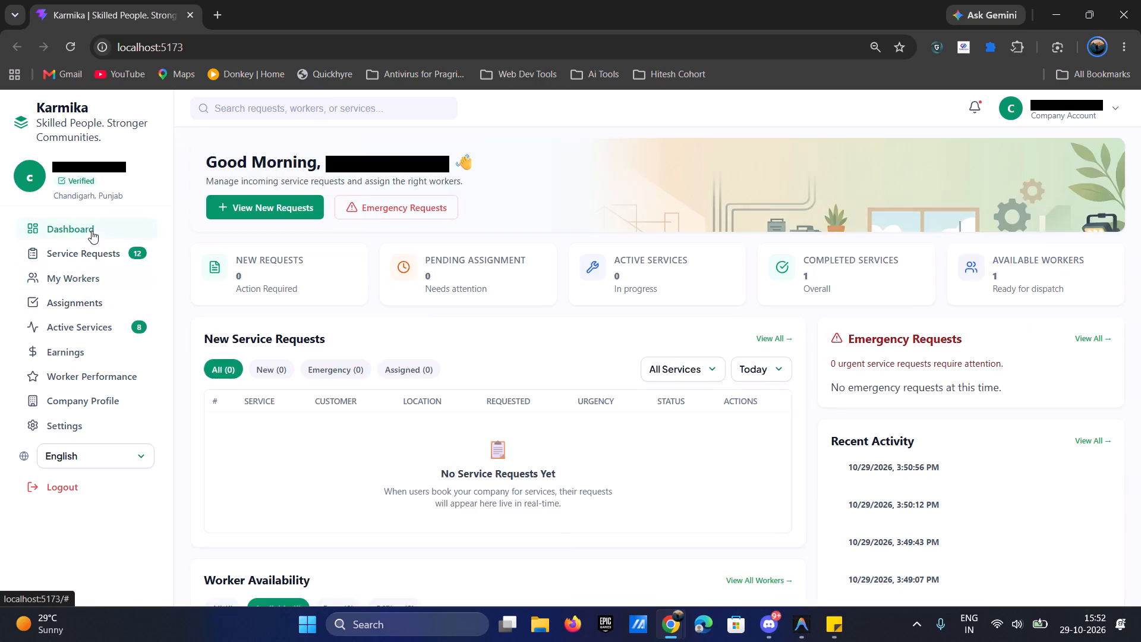
# Reopen Service Requests and examine the Lawn Mowing & Garden Maintenance booking's request details.
pyautogui.click(89, 247)
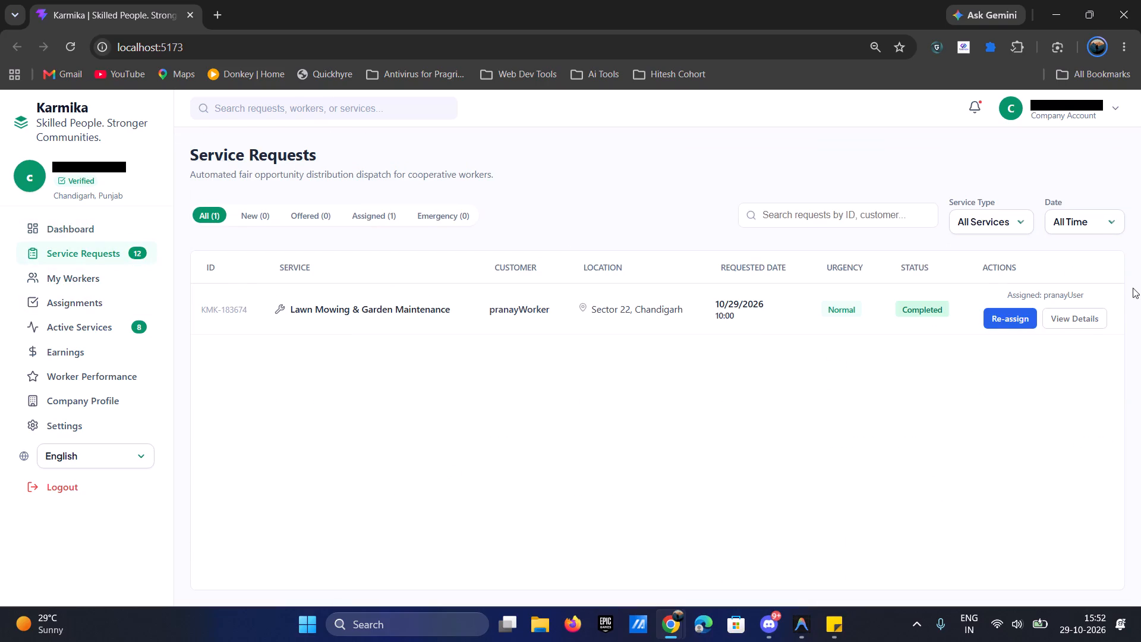
pyautogui.click(1088, 320)
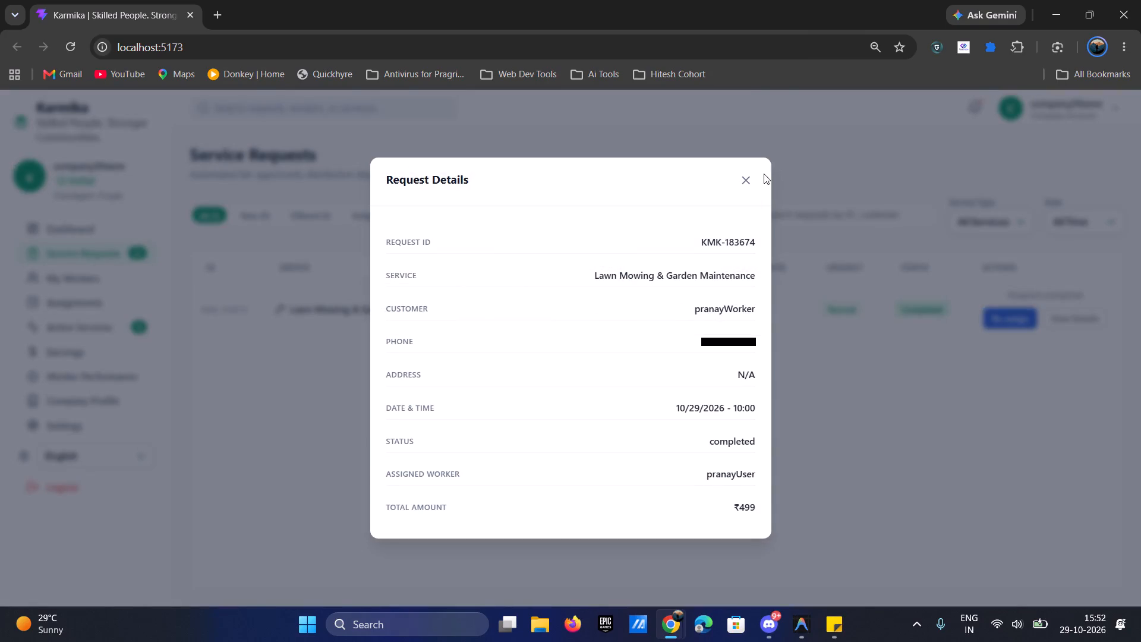
# Close the request details and compare the service requests under the Assigned and All filters.
pyautogui.click(757, 180)
pyautogui.click(743, 177)
pyautogui.click(316, 215)
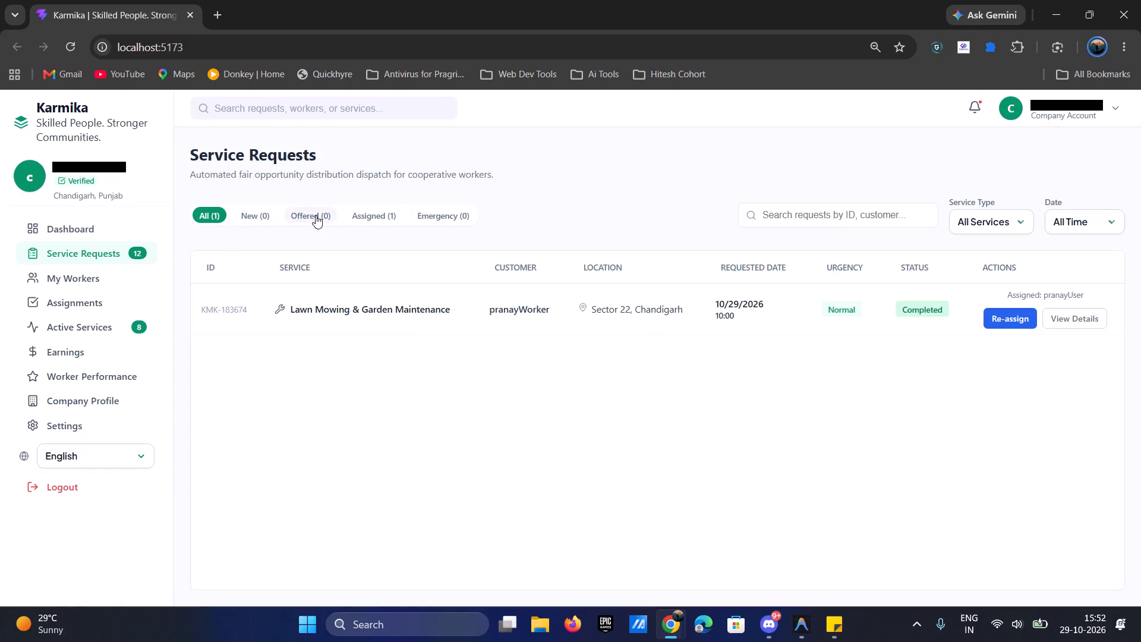
pyautogui.click(371, 216)
pyautogui.click(334, 219)
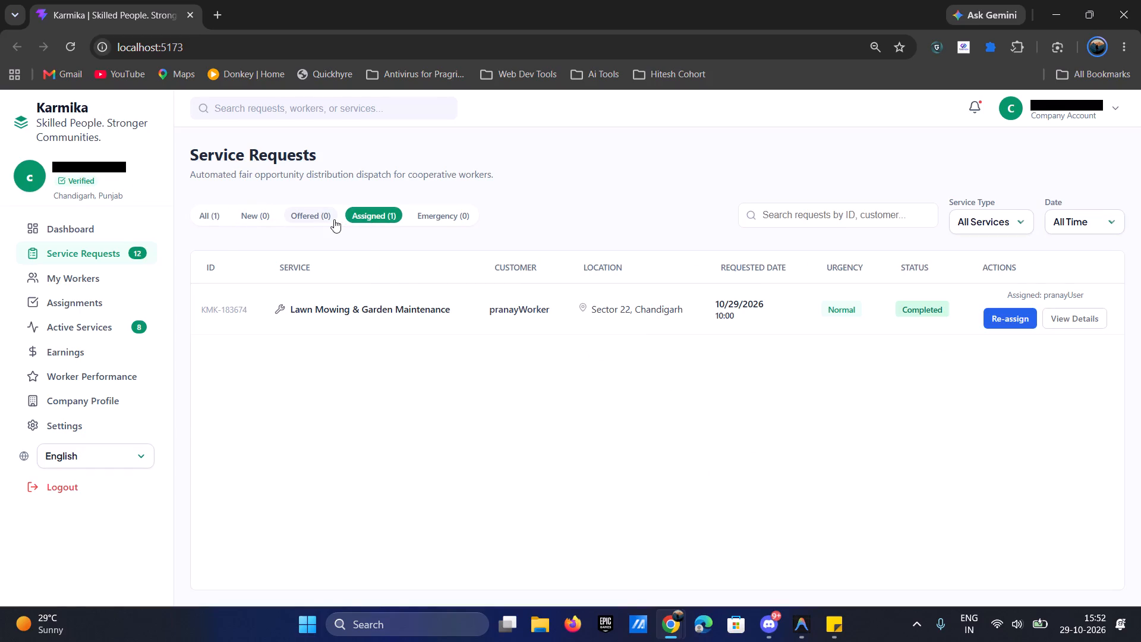
pyautogui.click(235, 219)
pyautogui.click(211, 216)
# Refresh Service Requests by way of the Dashboard and check for new bookings under the New, Offered and All filters.
pyautogui.click(80, 244)
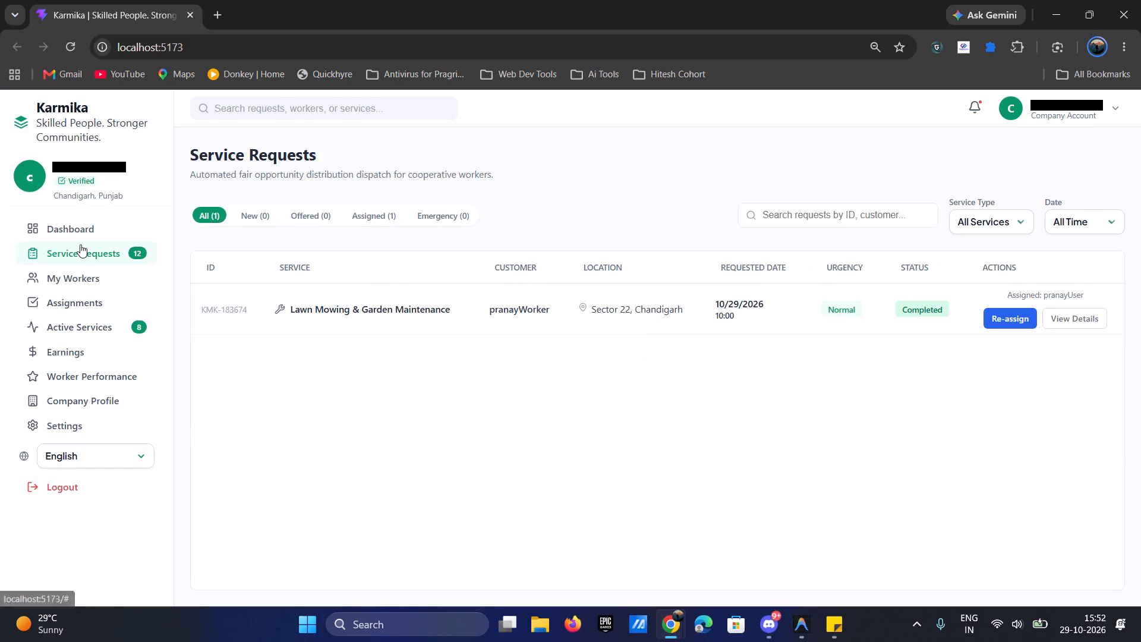
pyautogui.click(79, 243)
pyautogui.click(71, 218)
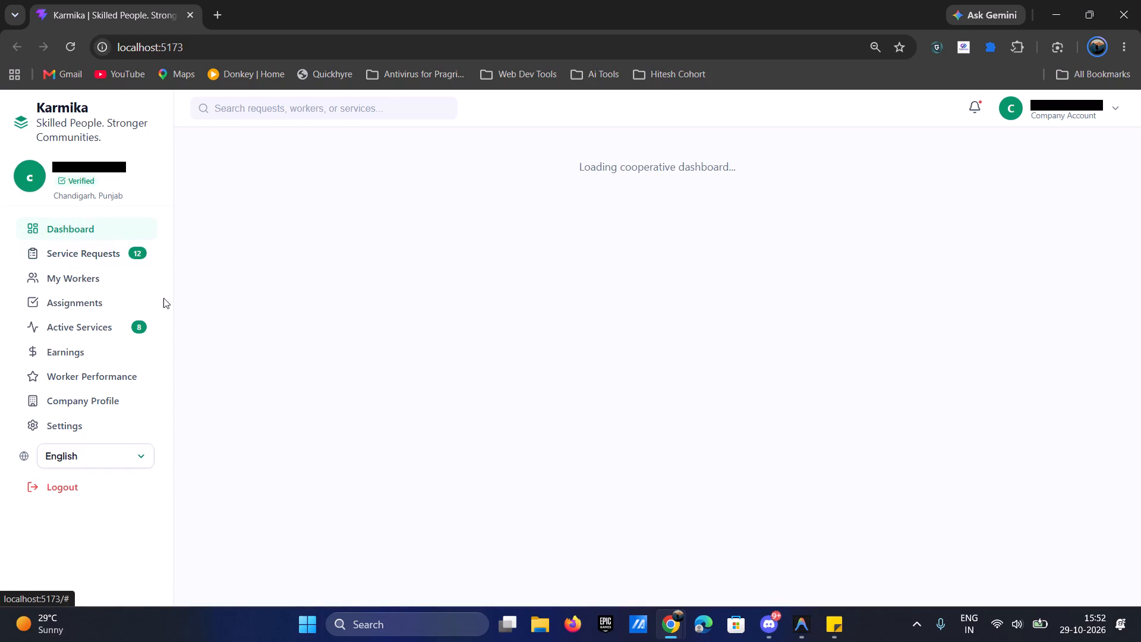
pyautogui.click(103, 259)
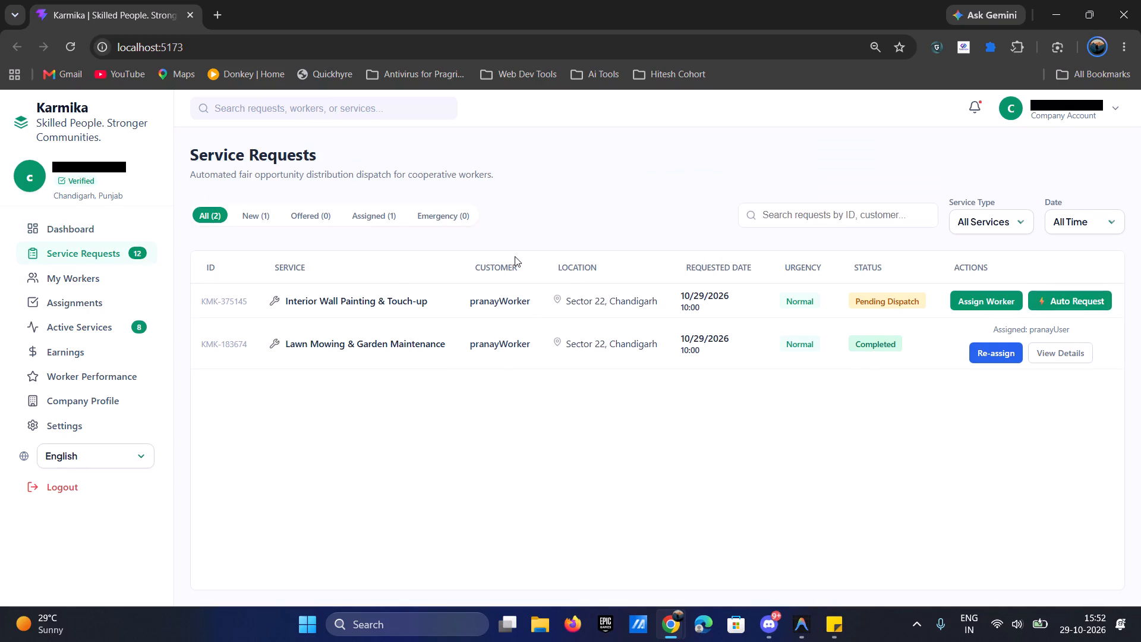
pyautogui.click(259, 218)
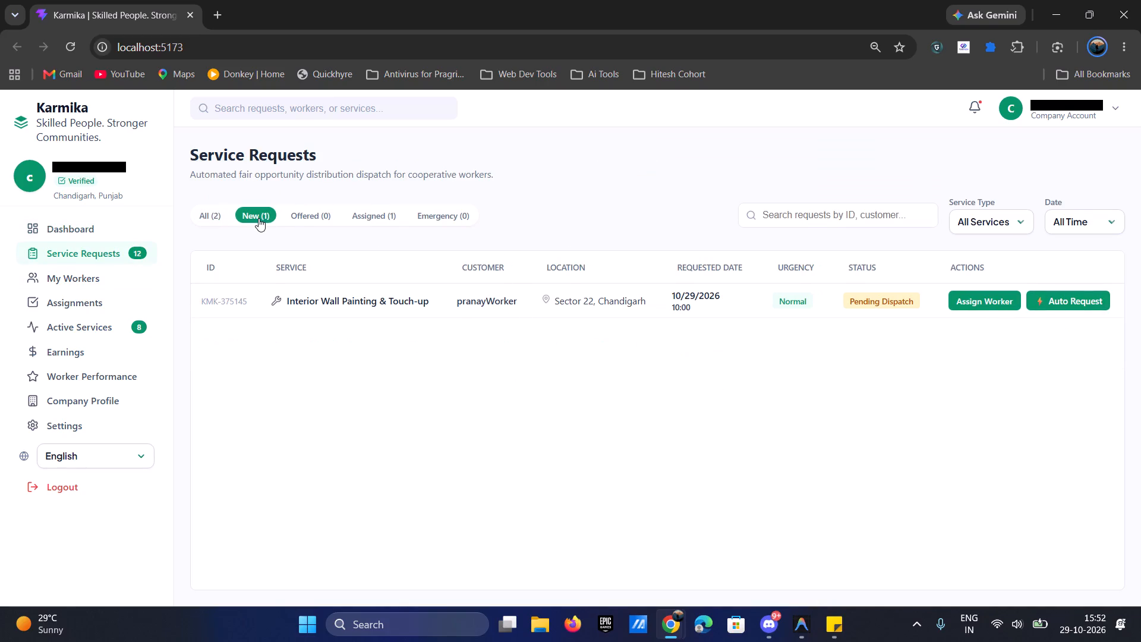
pyautogui.click(322, 212)
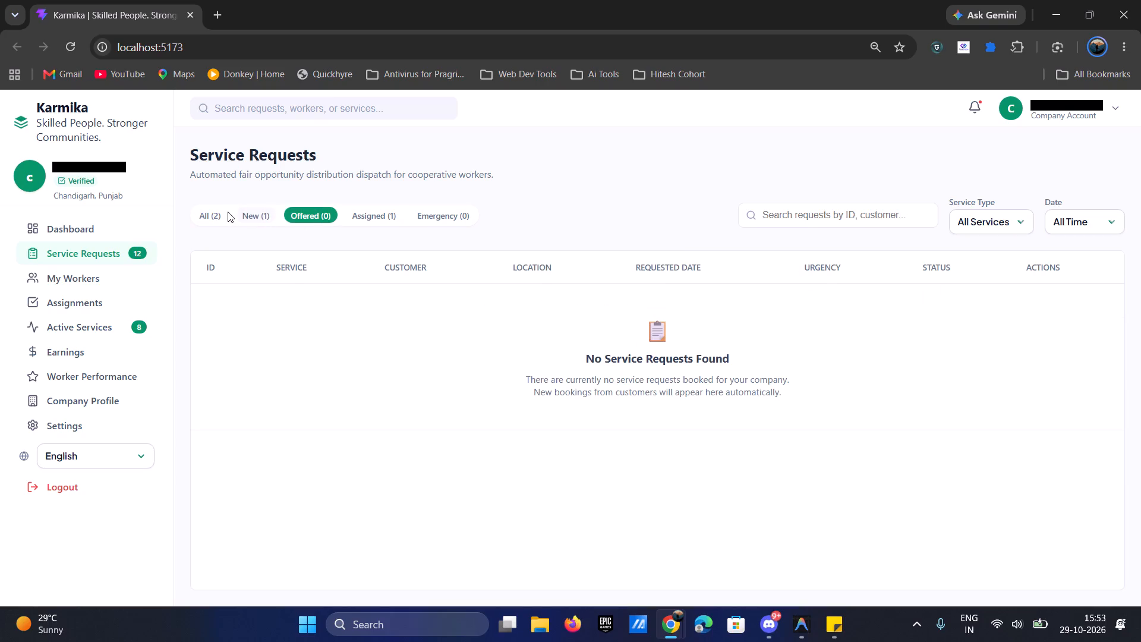
pyautogui.click(228, 212)
pyautogui.click(219, 212)
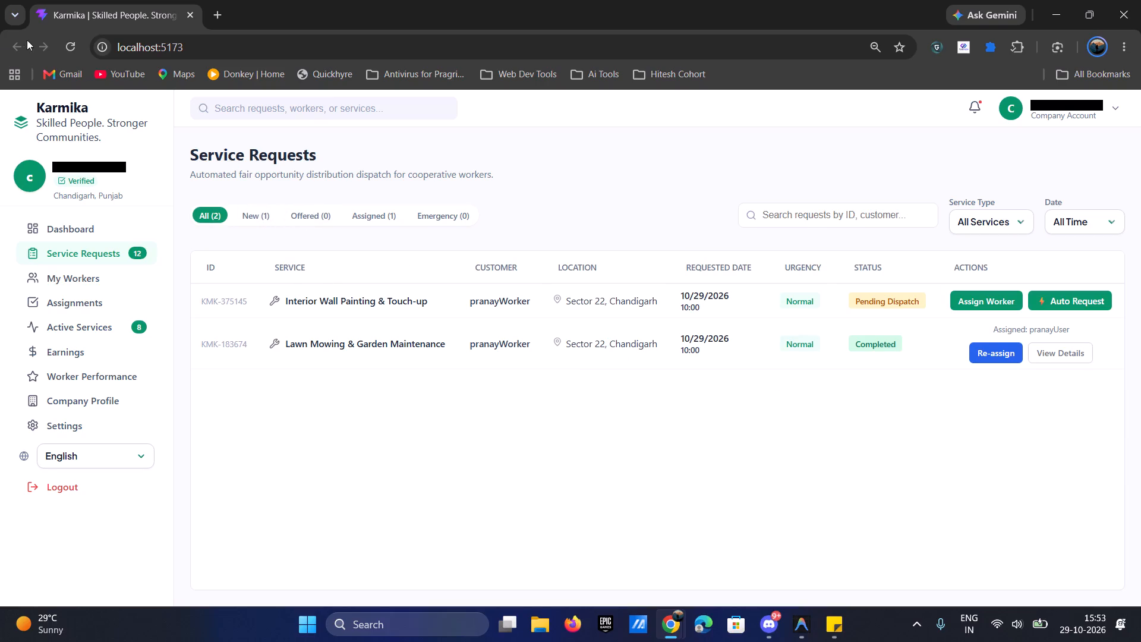
# Reload the site, reopen Service Requests and check the dispatch status of the Interior Wall Painting & Touch-up request.
pyautogui.click(81, 46)
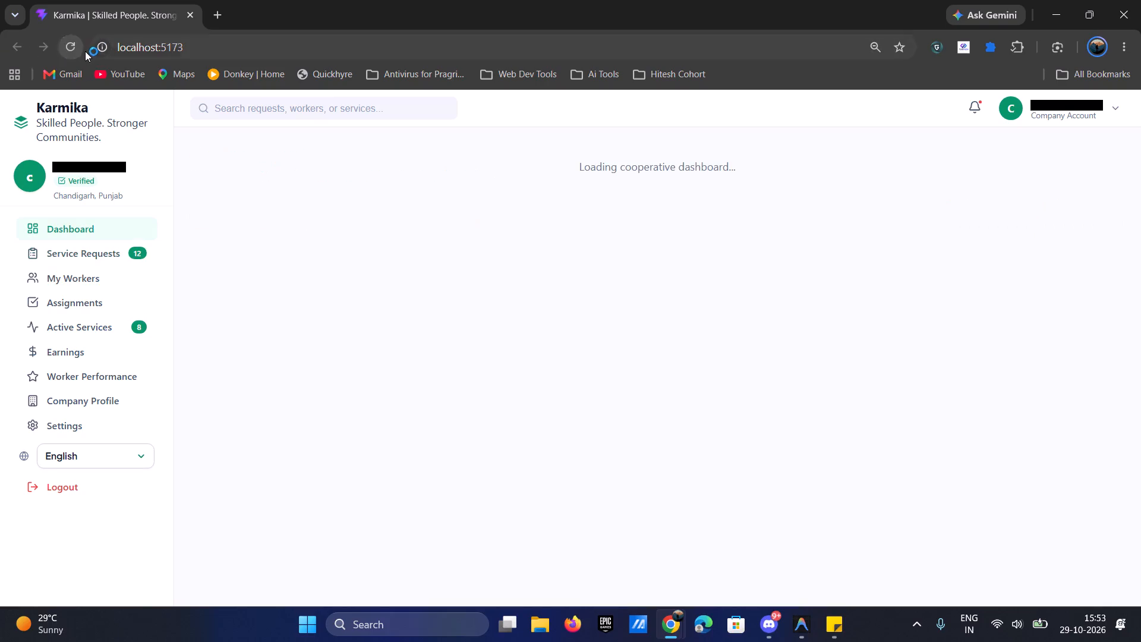
pyautogui.click(119, 251)
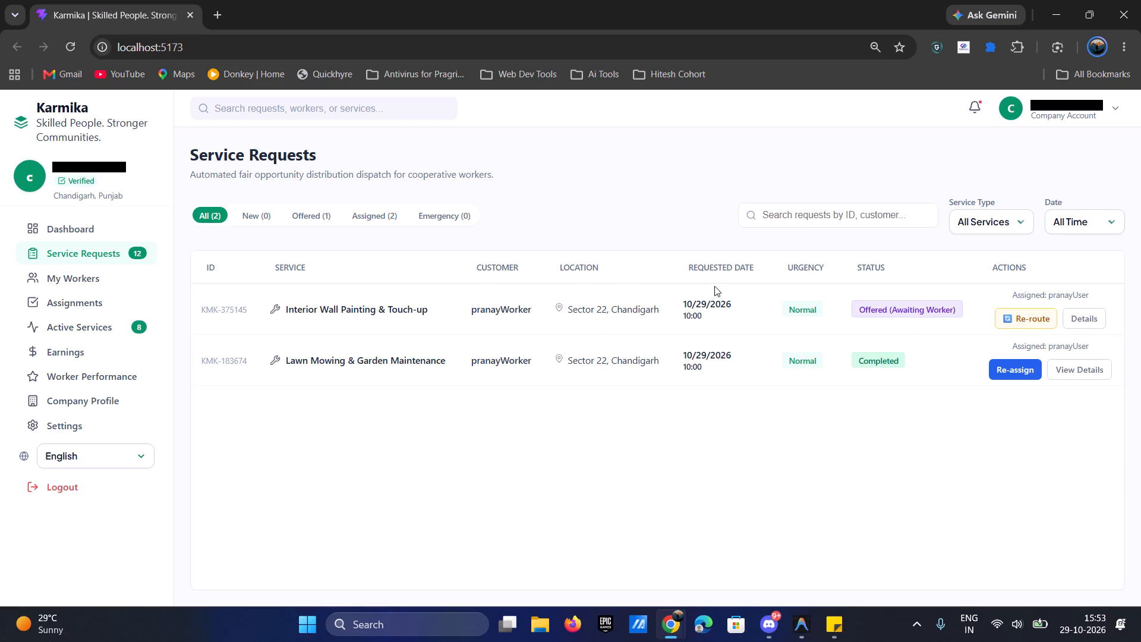
pyautogui.tripleClick(889, 308)
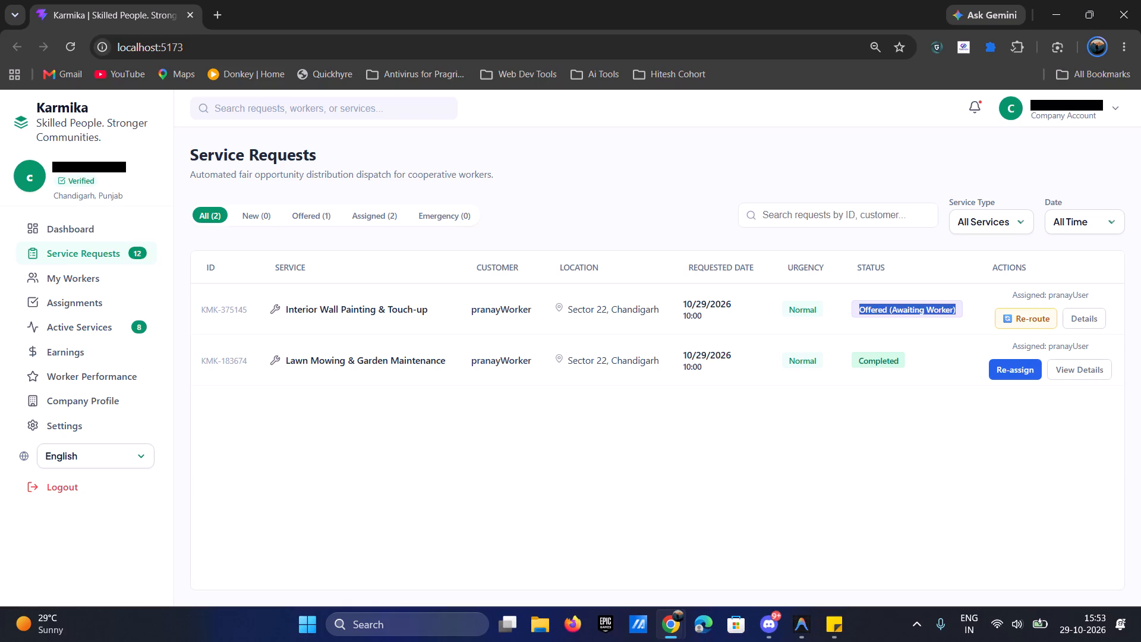
pyautogui.click(793, 308)
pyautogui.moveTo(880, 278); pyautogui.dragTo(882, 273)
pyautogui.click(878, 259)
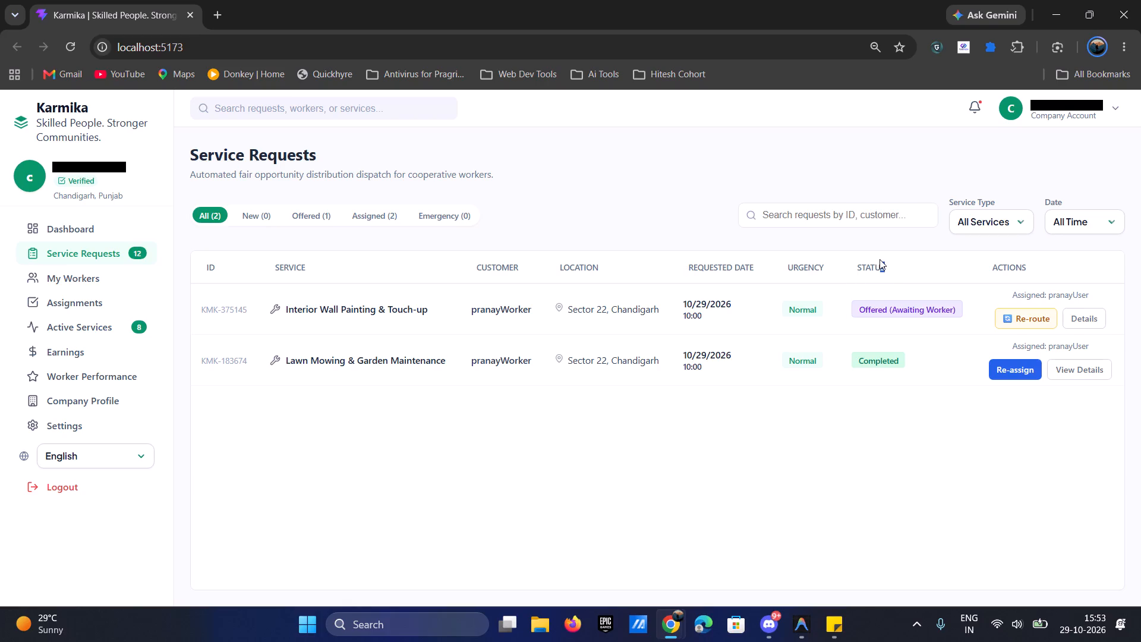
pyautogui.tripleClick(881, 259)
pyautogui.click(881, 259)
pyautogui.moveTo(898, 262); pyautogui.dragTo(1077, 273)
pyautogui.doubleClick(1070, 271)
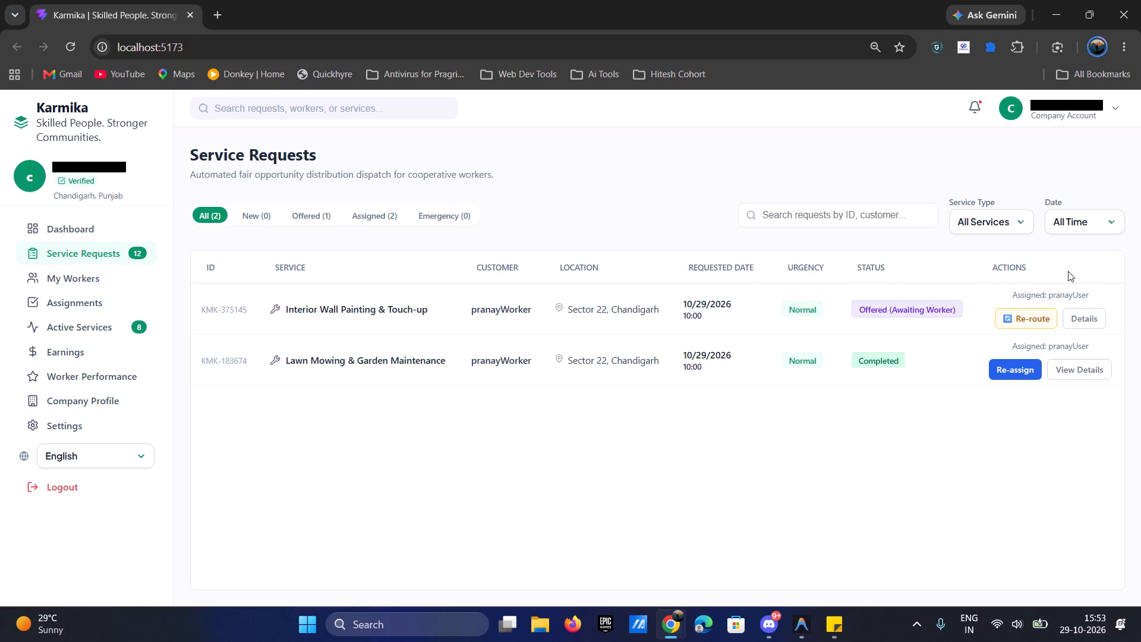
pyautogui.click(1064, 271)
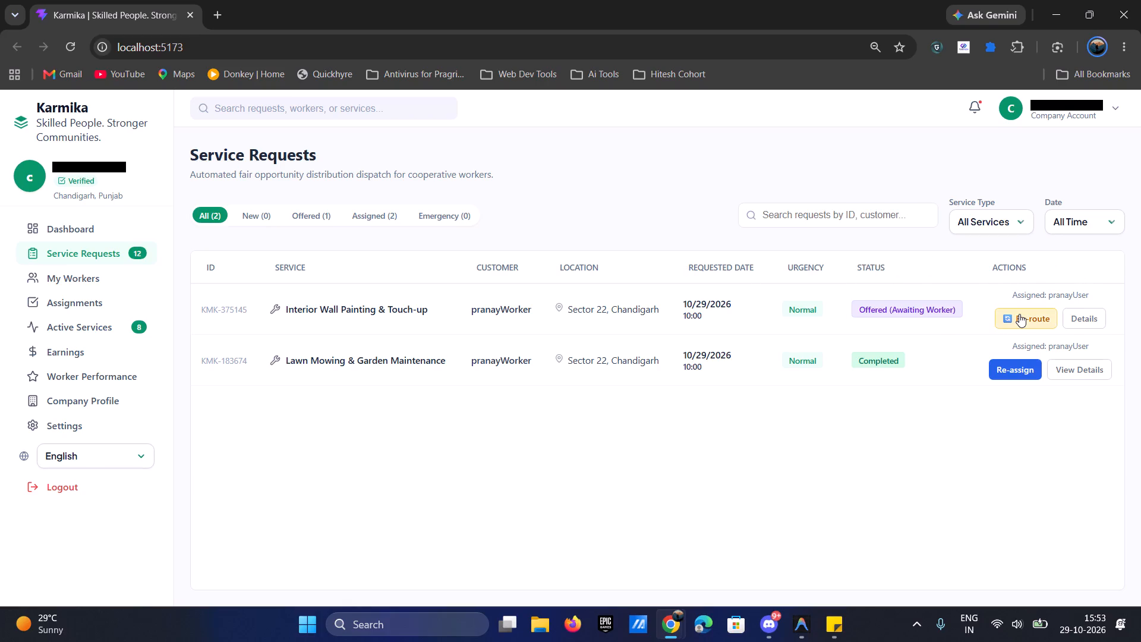
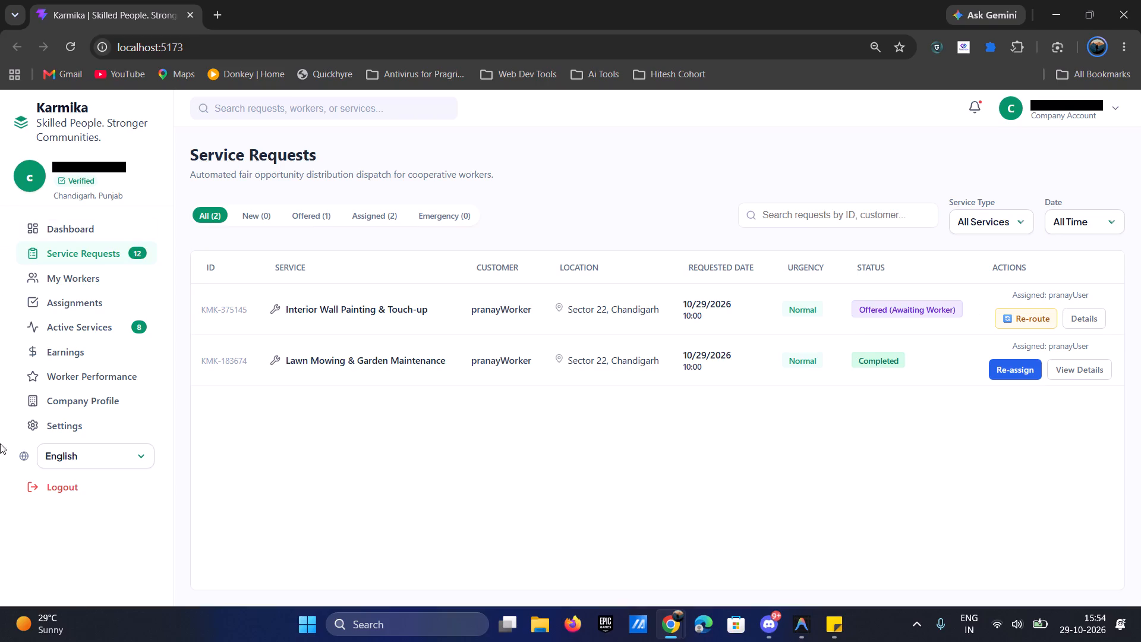
# Look through the company account's pages in turn, from Settings and its language options up to Service Requests.
pyautogui.click(92, 432)
pyautogui.click(71, 454)
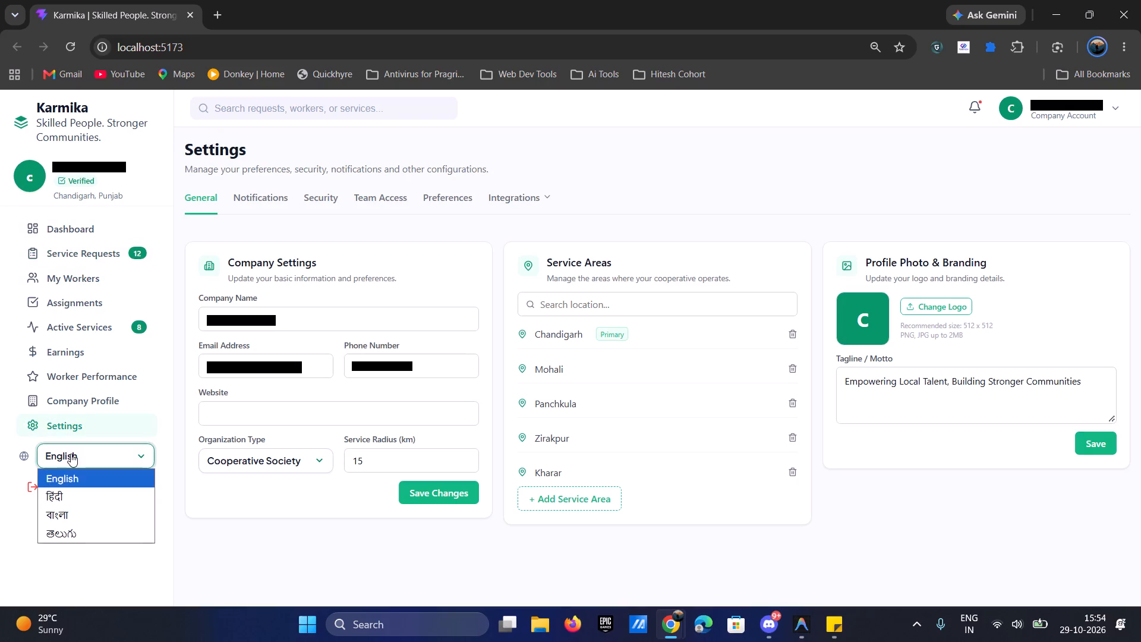
pyautogui.click(71, 454)
pyautogui.click(78, 416)
pyautogui.click(87, 398)
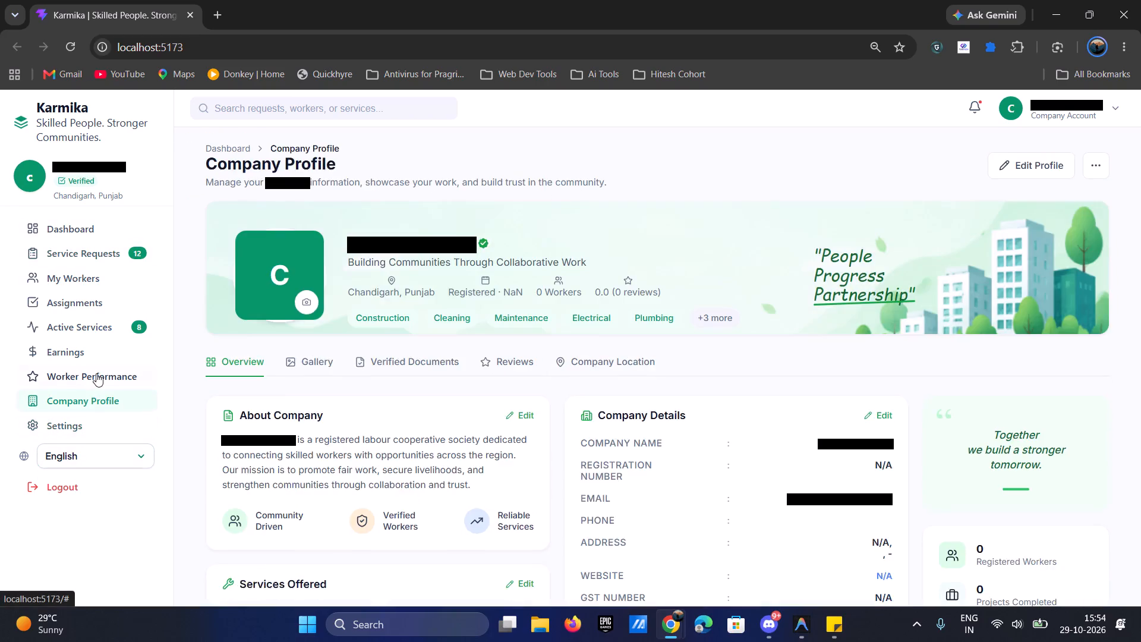
pyautogui.click(96, 373)
pyautogui.click(96, 355)
pyautogui.click(89, 331)
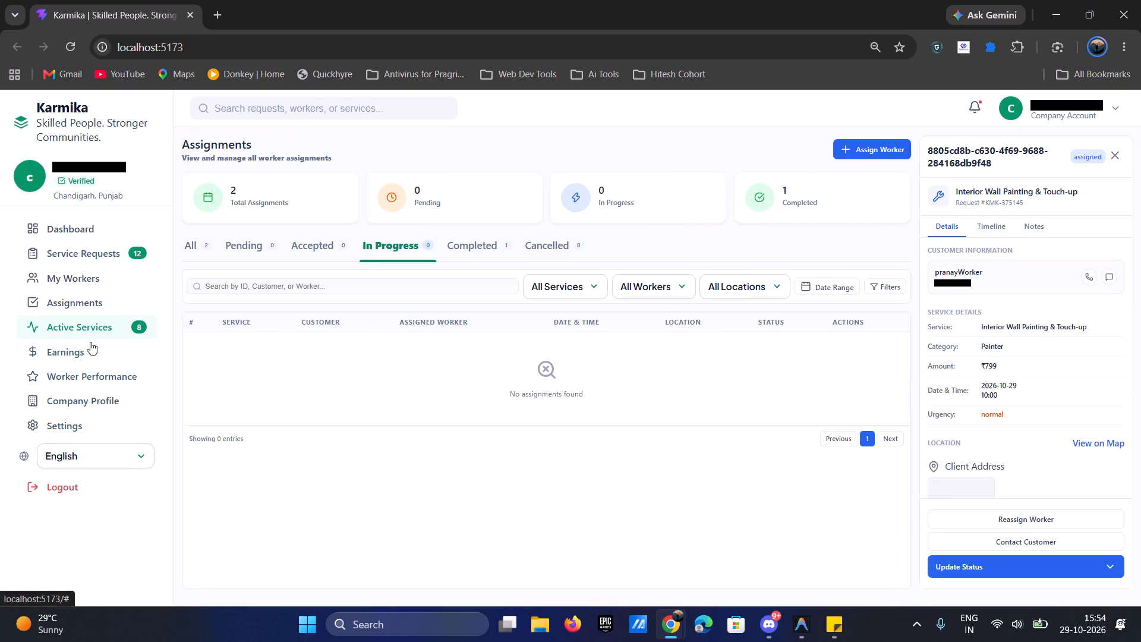
pyautogui.click(90, 368)
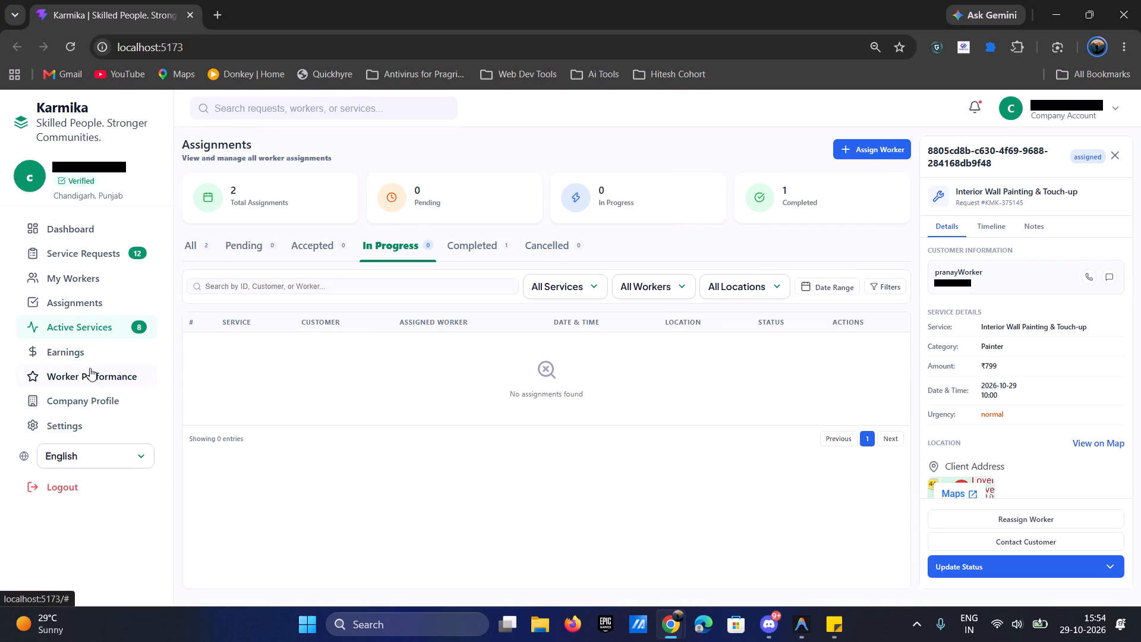
pyautogui.click(90, 363)
pyautogui.click(96, 325)
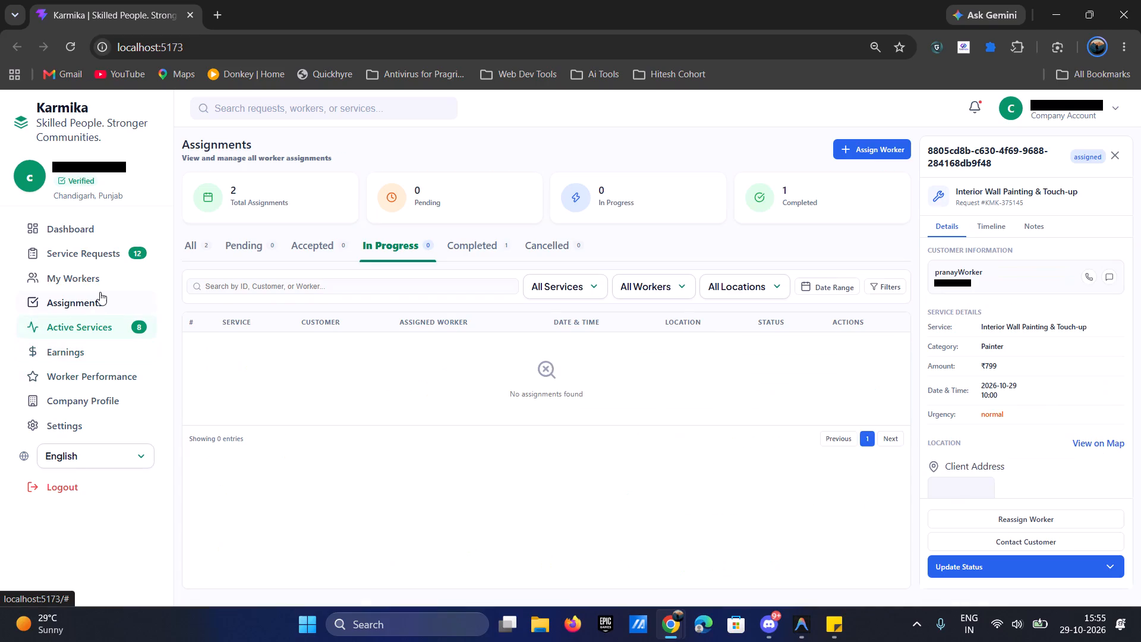
pyautogui.click(100, 292)
pyautogui.click(103, 278)
pyautogui.click(76, 246)
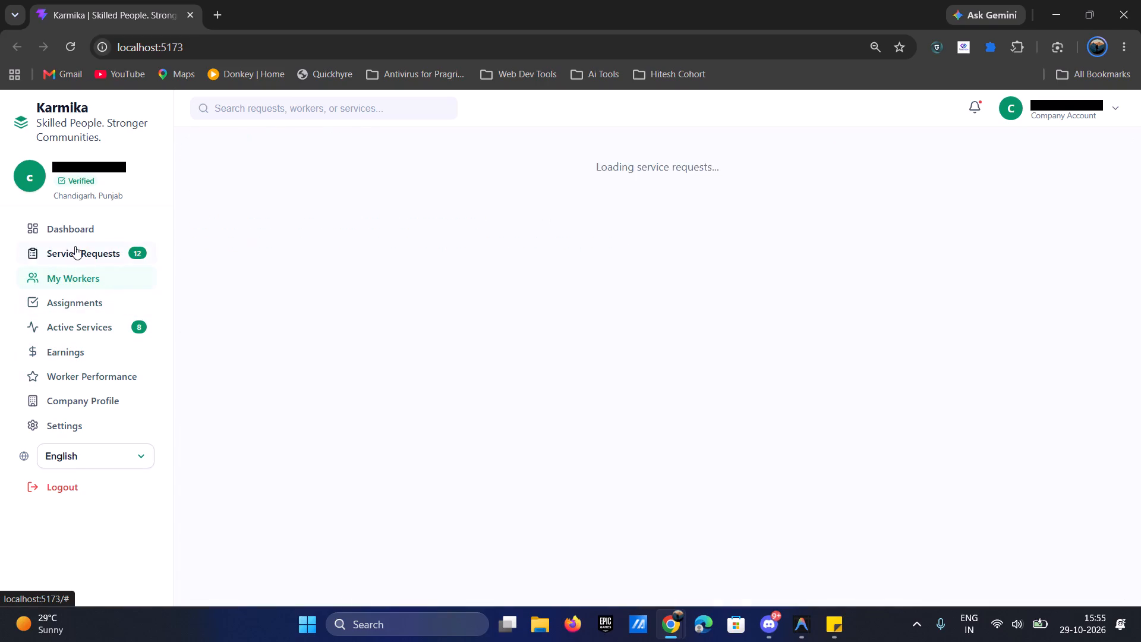
# Open the Dashboard and review its service counts, new requests, worker availability and recent activity.
pyautogui.click(71, 227)
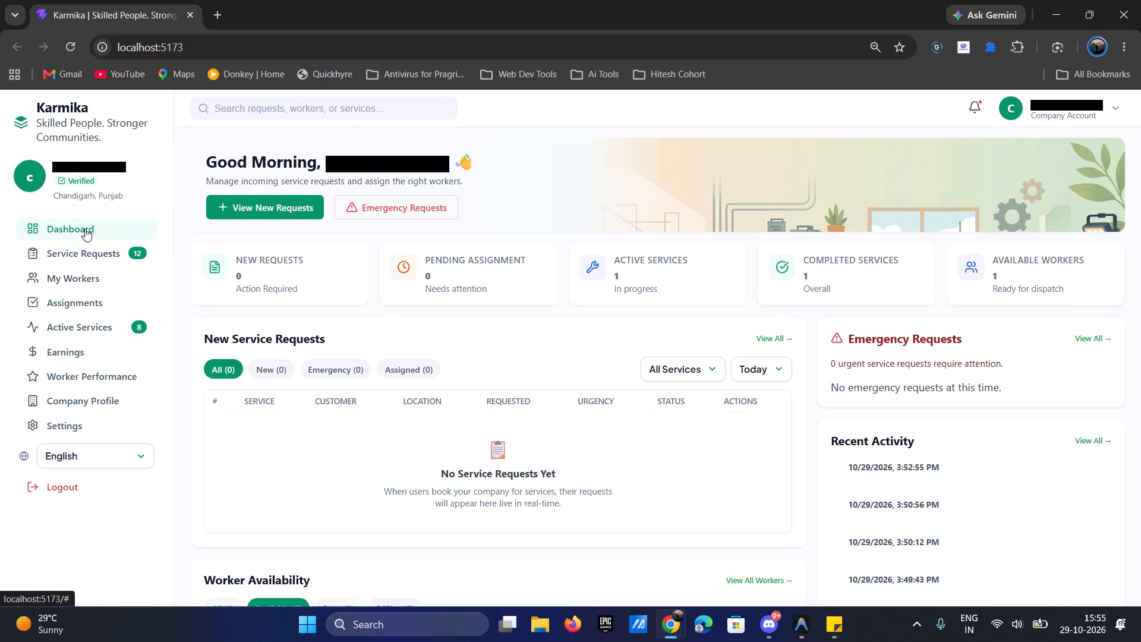
pyautogui.scroll(-8, 305, 322)
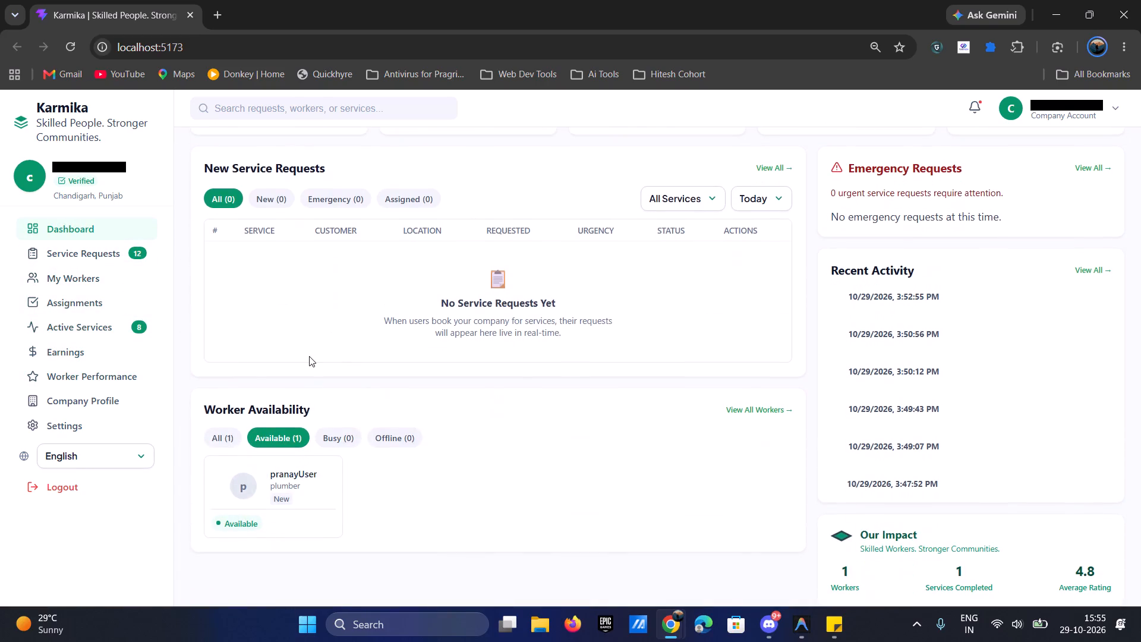
# Check the Interior Wall Painting & Touch-up request's status in Service Requests, Assignments and Active Services.
pyautogui.click(90, 257)
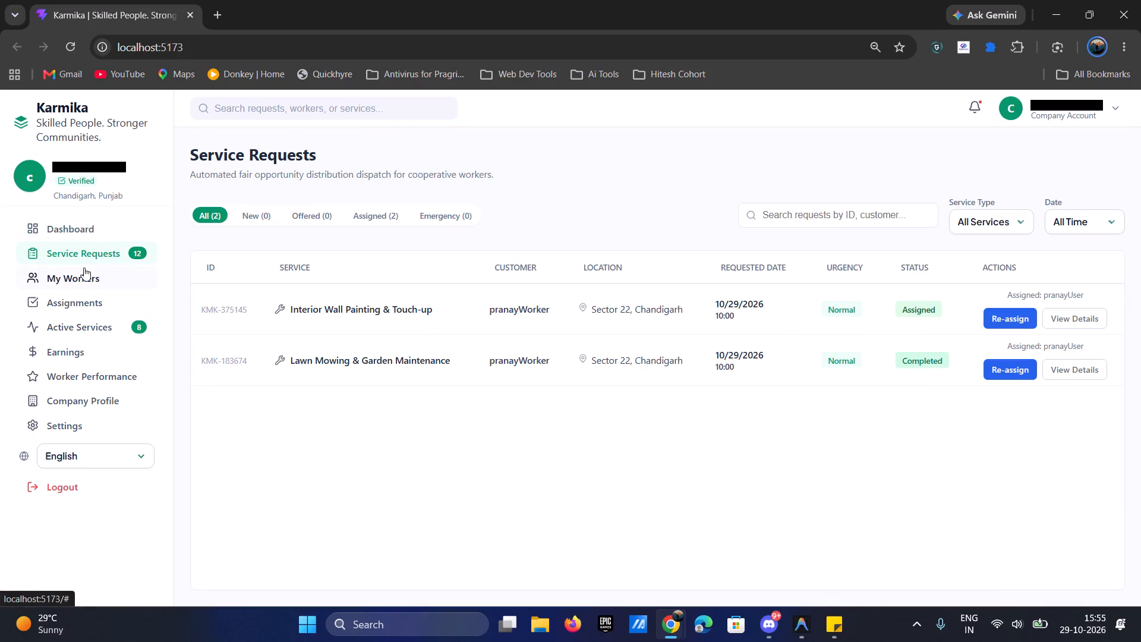
pyautogui.click(84, 267)
pyautogui.click(64, 310)
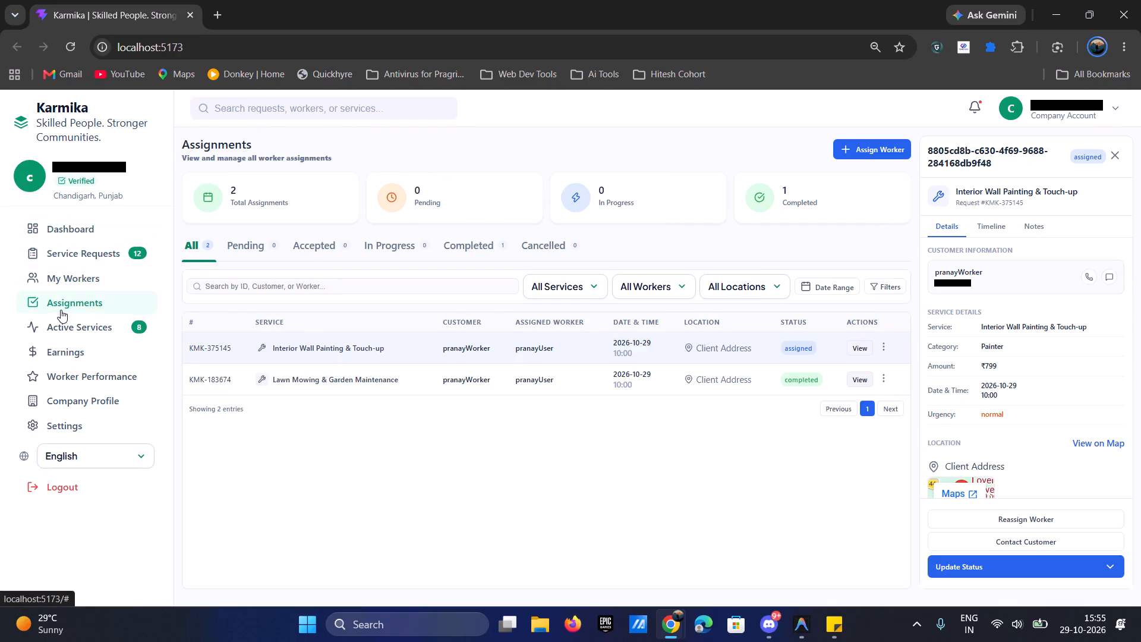
pyautogui.click(61, 310)
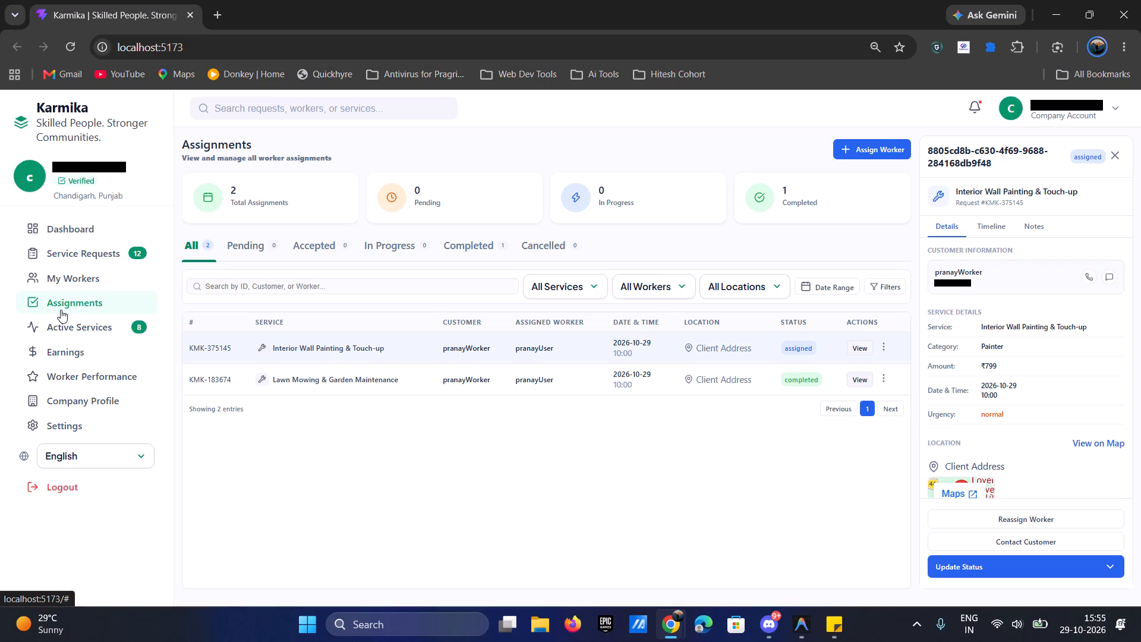
pyautogui.click(74, 340)
pyautogui.click(80, 333)
# Open Earnings and examine the totals, pending and received amounts, earnings charts, payout balance, recent transactions and milestones.
pyautogui.click(105, 358)
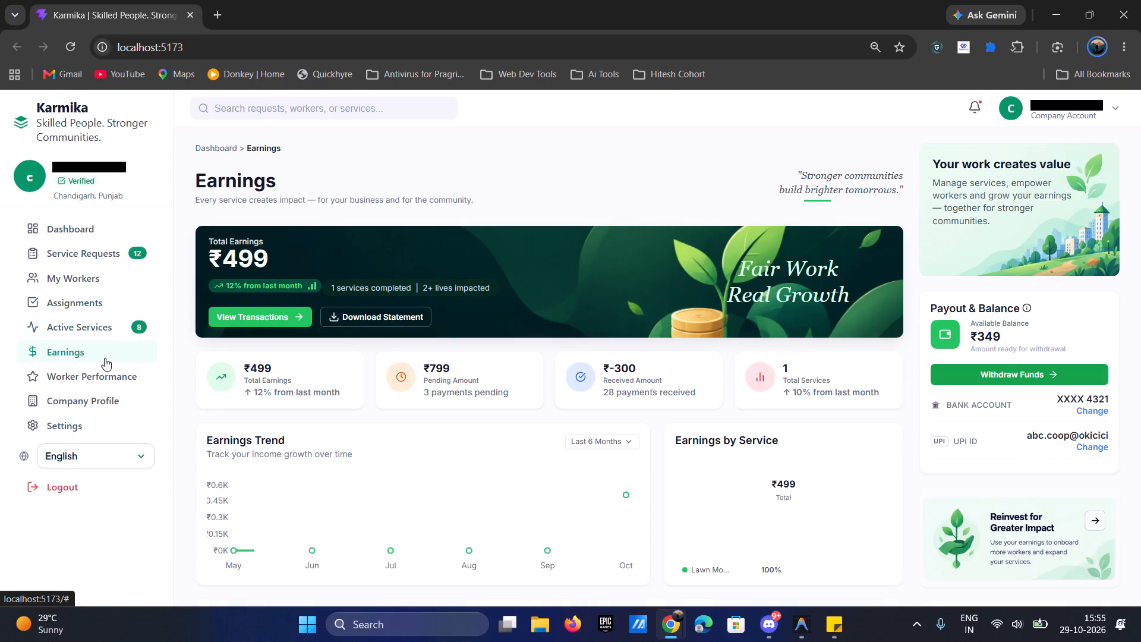
pyautogui.scroll(-2, 758, 548)
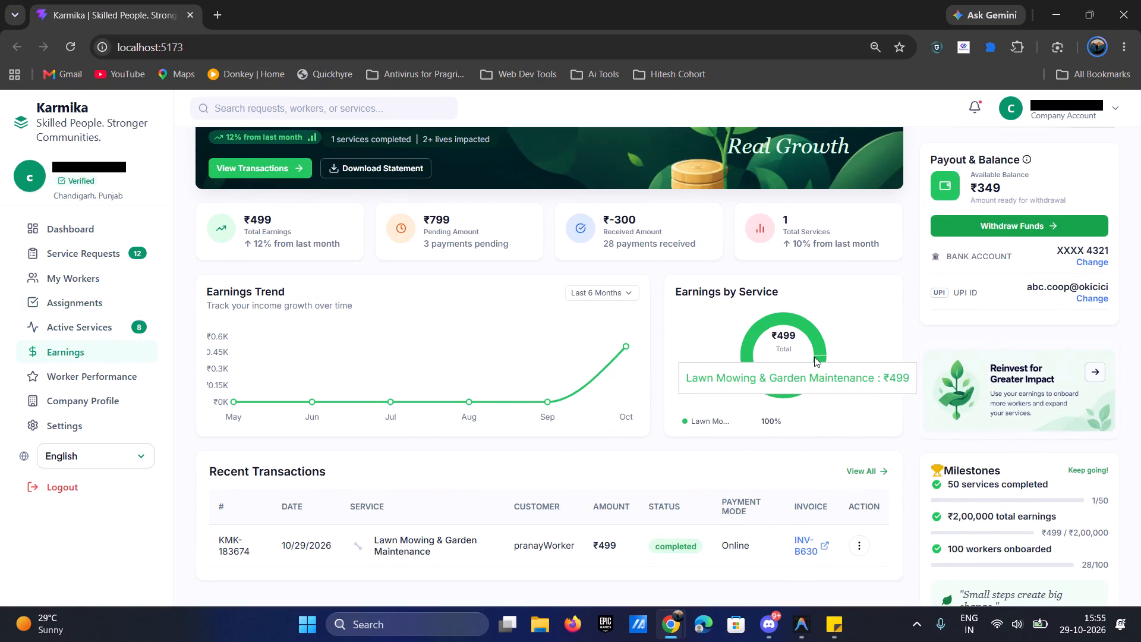
pyautogui.scroll(-2, 807, 360)
pyautogui.scroll(1, 807, 360)
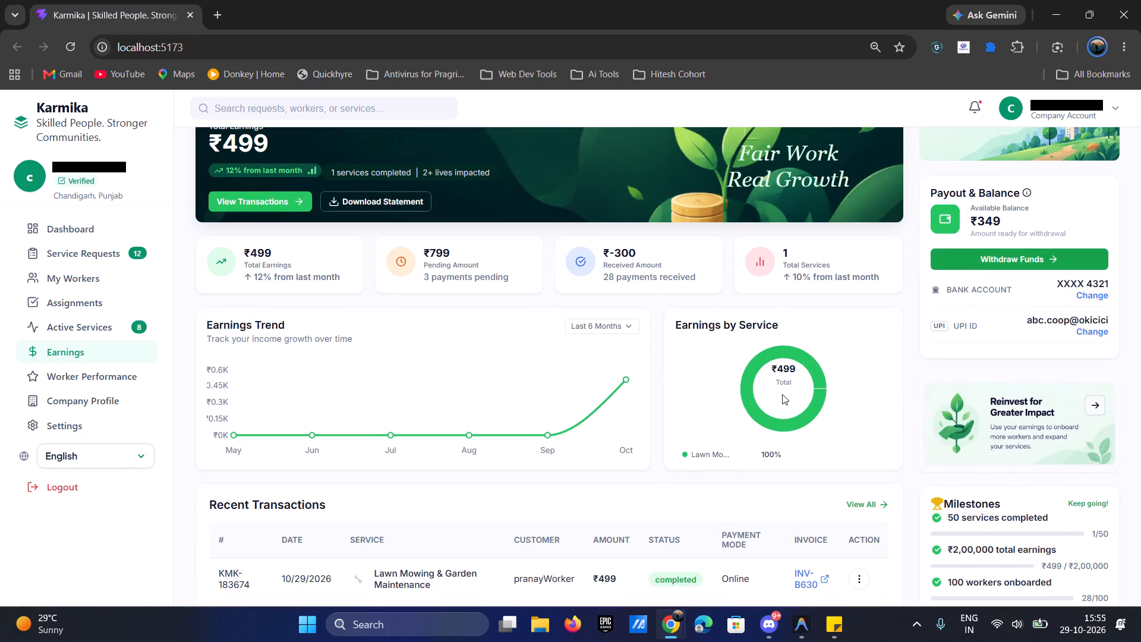
pyautogui.scroll(1, 782, 394)
pyautogui.scroll(-1, 696, 406)
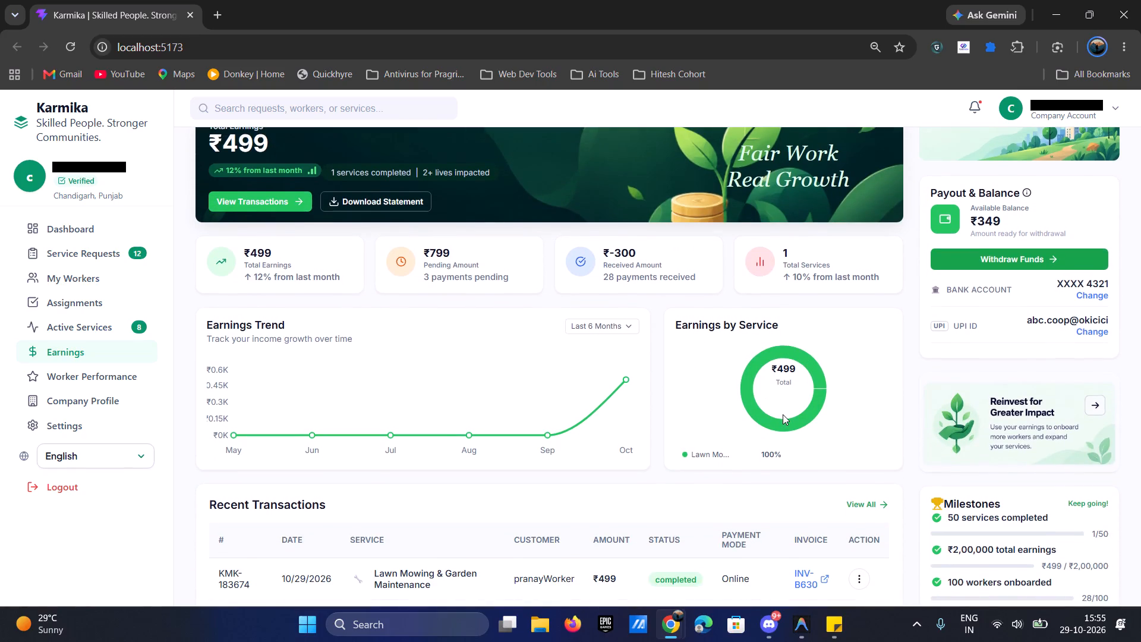
pyautogui.scroll(-2, 894, 426)
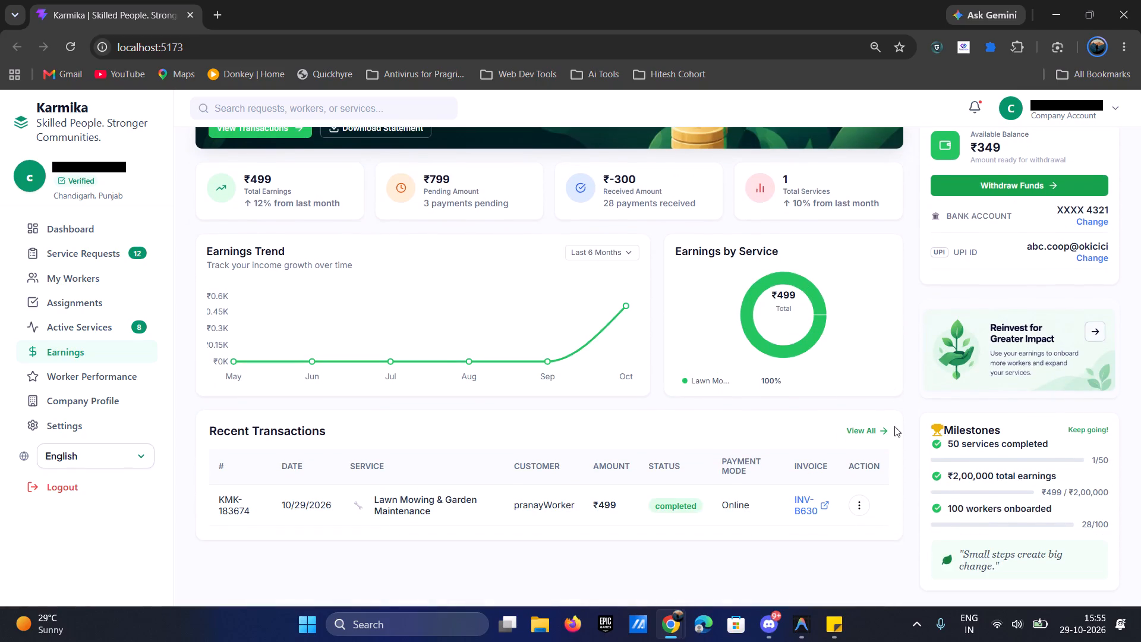
pyautogui.scroll(-3, 894, 426)
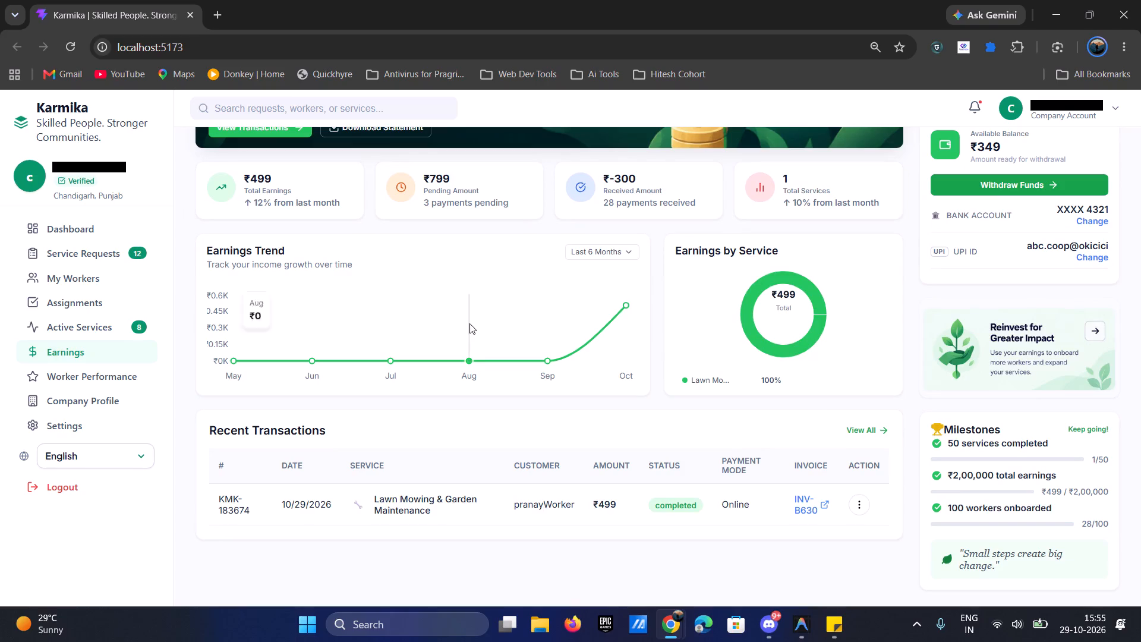
pyautogui.scroll(4, 804, 377)
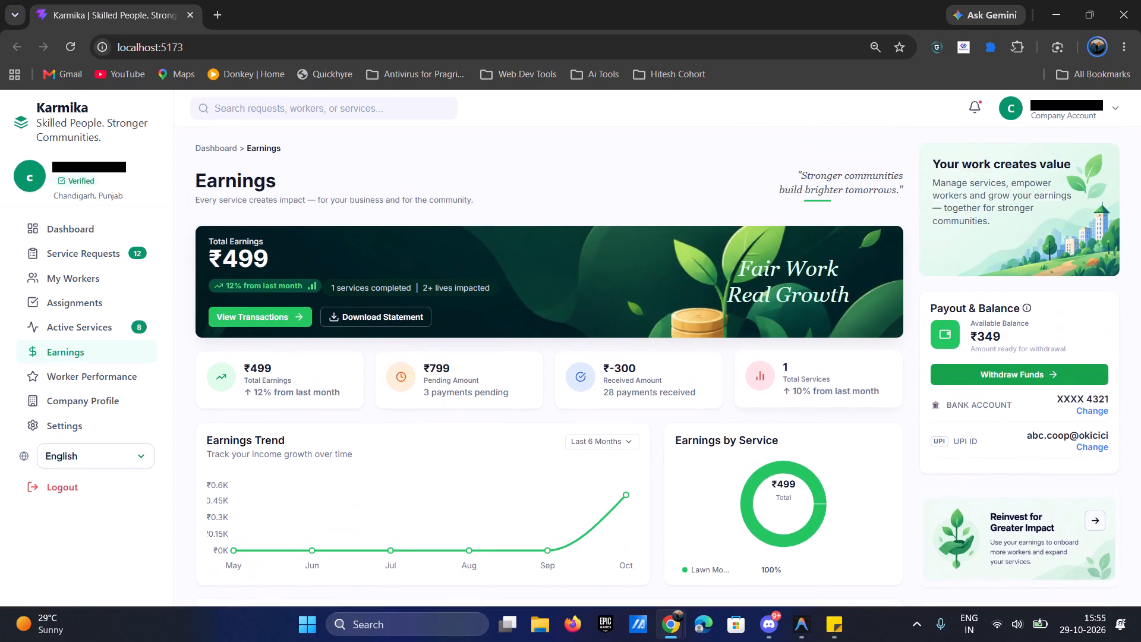
pyautogui.scroll(-1, 486, 315)
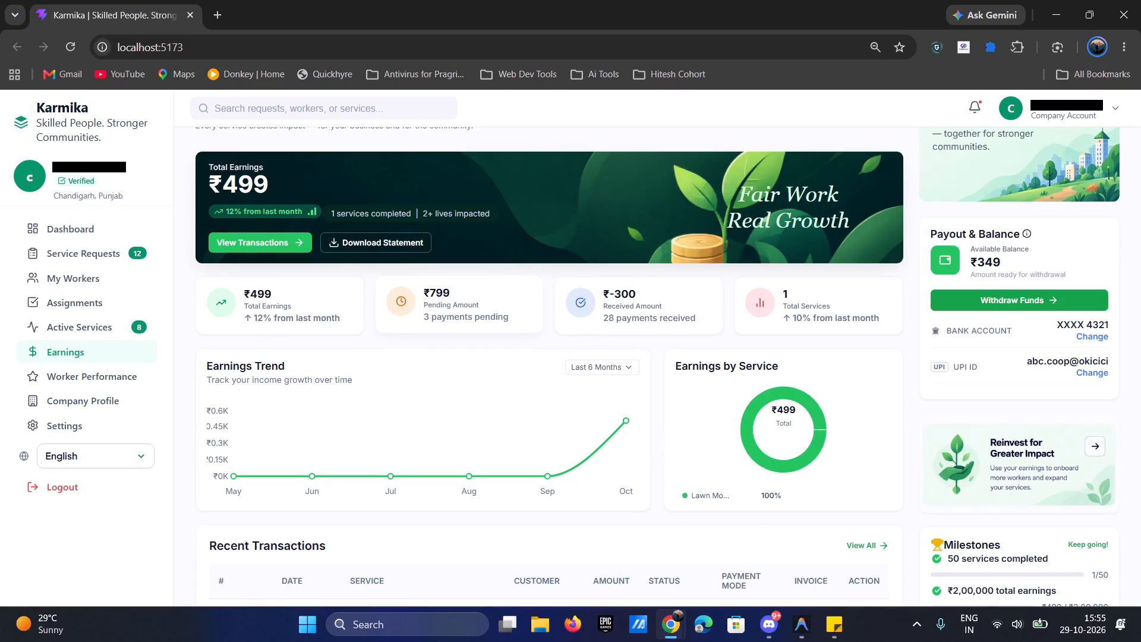
pyautogui.scroll(-1, 442, 291)
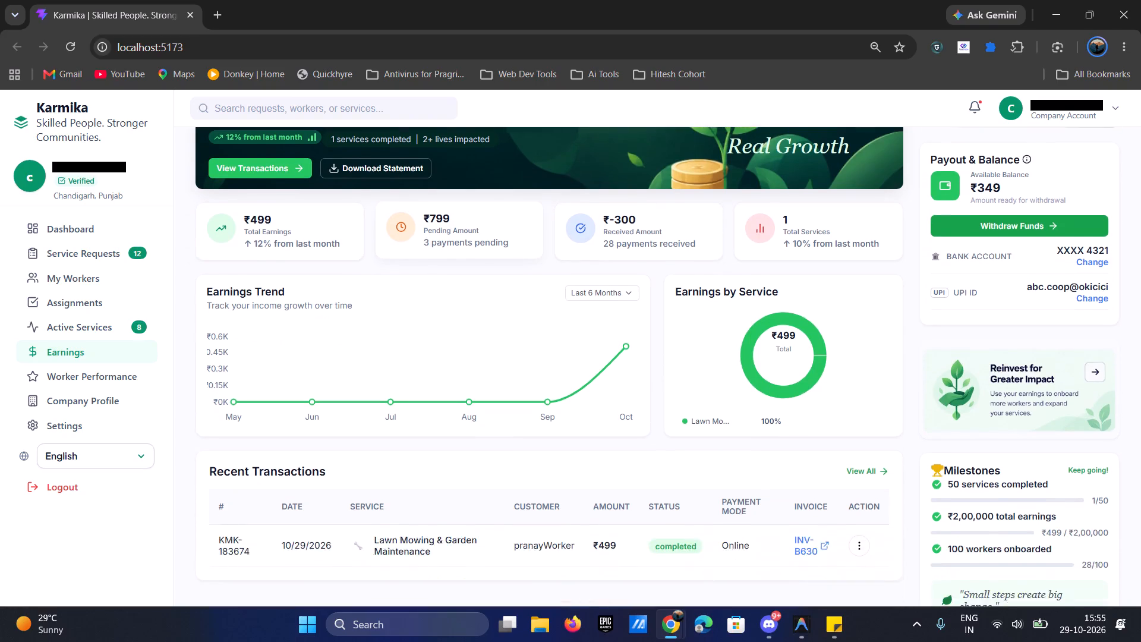
pyautogui.scroll(2, 442, 291)
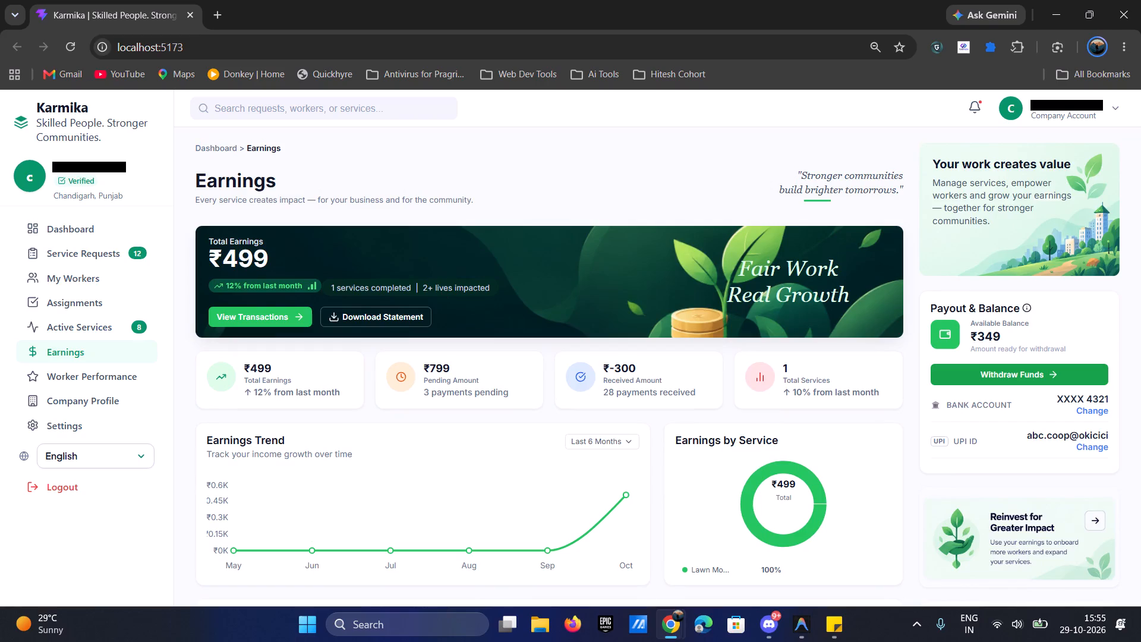
pyautogui.scroll(-1, 538, 326)
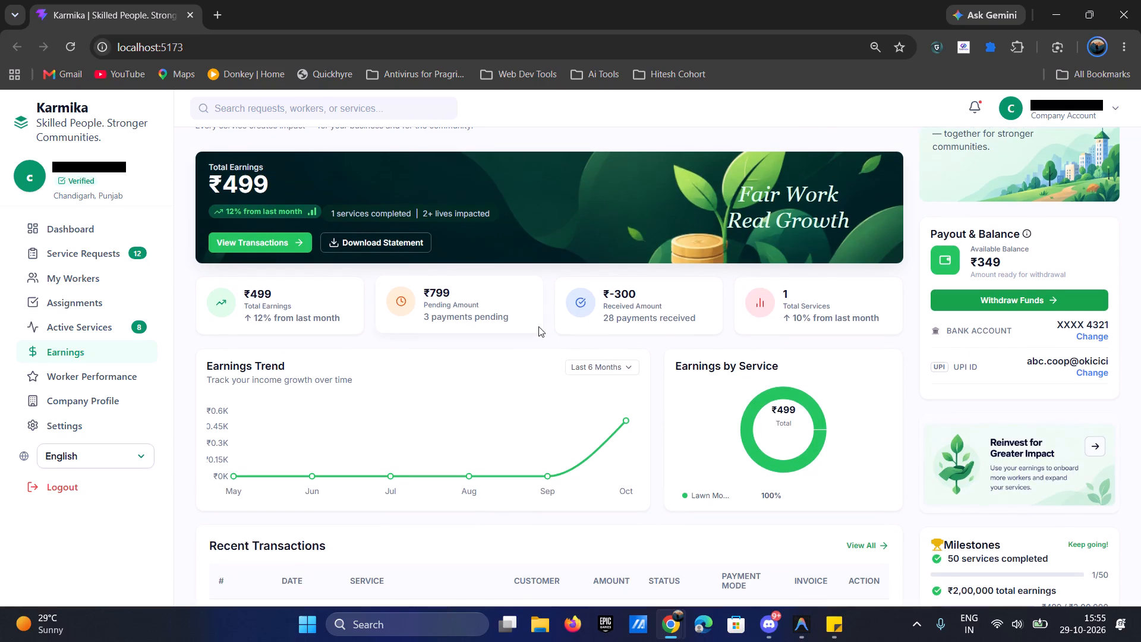
pyautogui.scroll(-1, 510, 350)
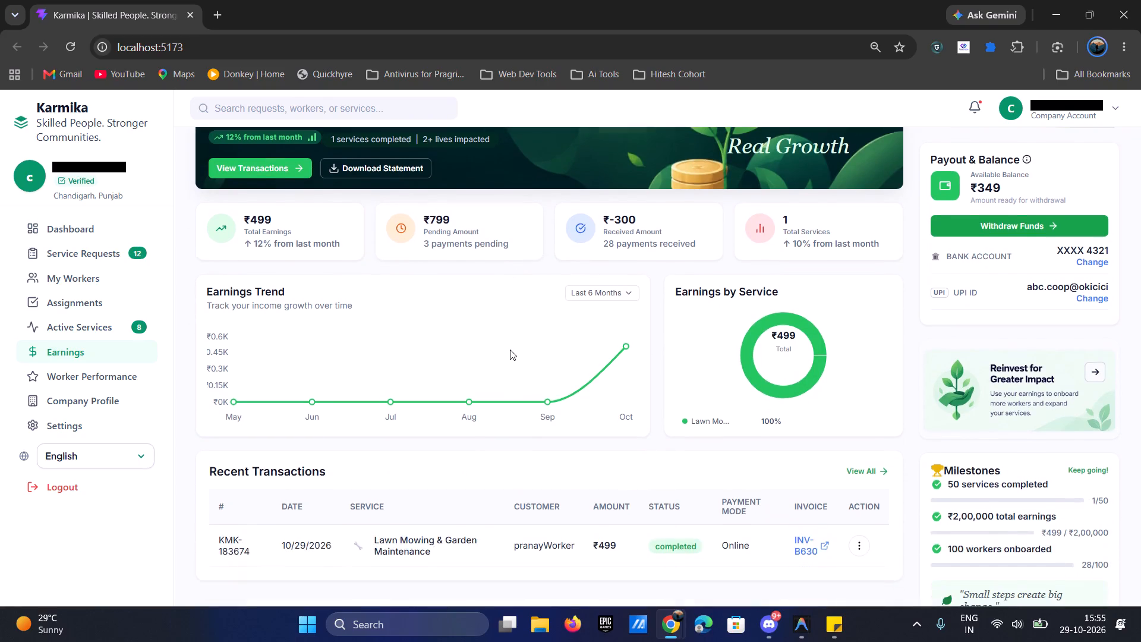
pyautogui.scroll(4, 510, 350)
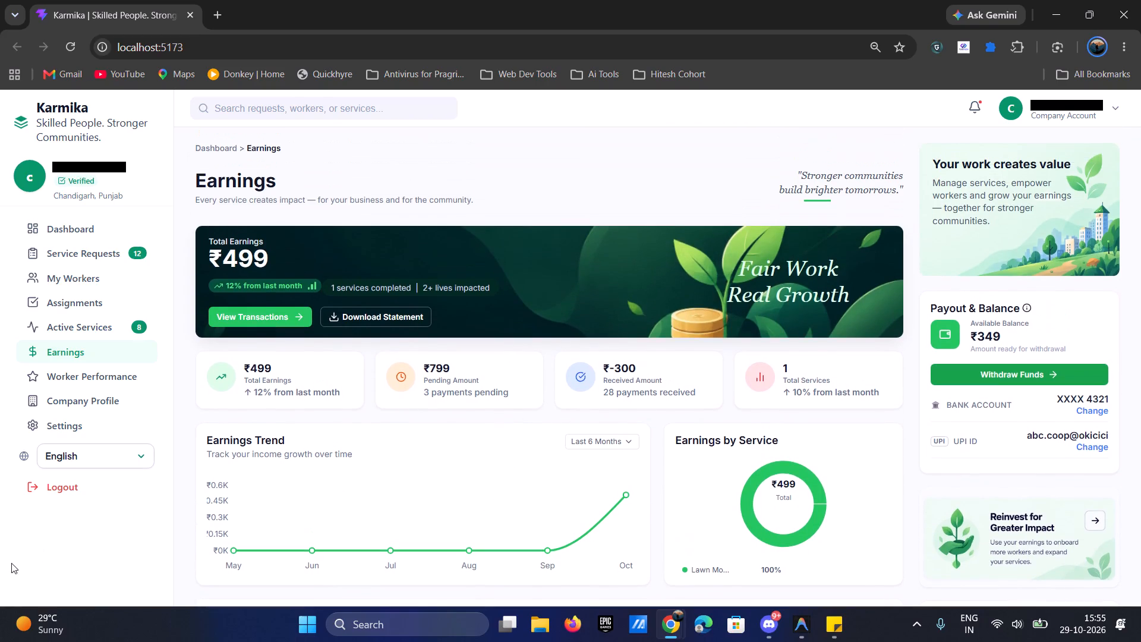
# Look through the pages from Company Profile up to the Dashboard, checking the Interior Wall Painting & Touch-up job in Active Services.
pyautogui.click(137, 394)
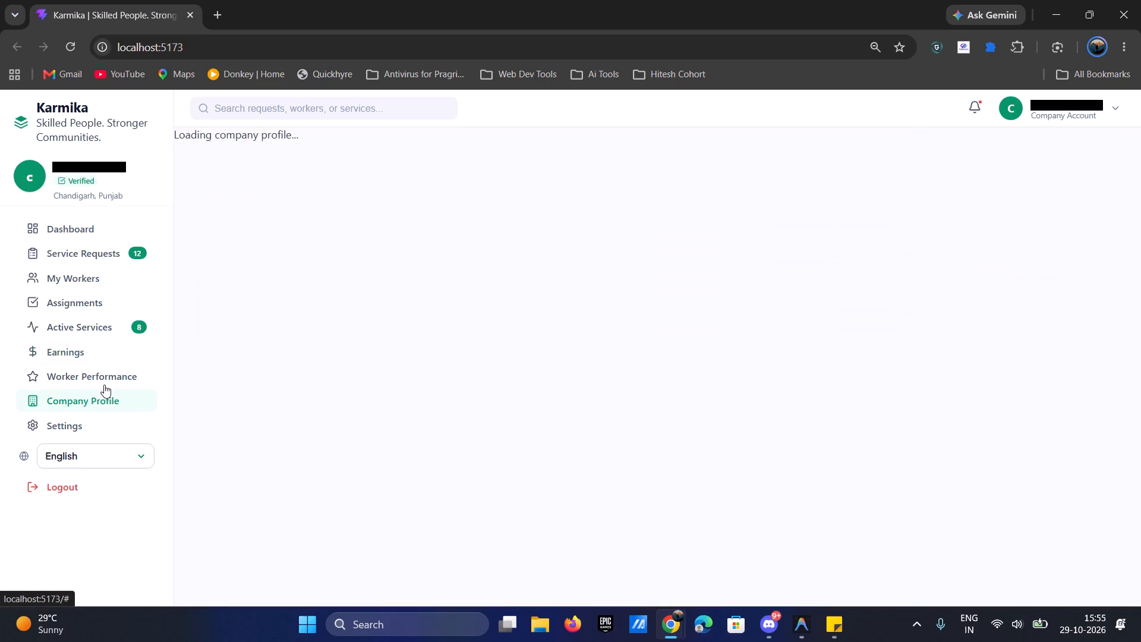
pyautogui.click(104, 385)
pyautogui.click(94, 350)
pyautogui.click(93, 328)
pyautogui.click(89, 297)
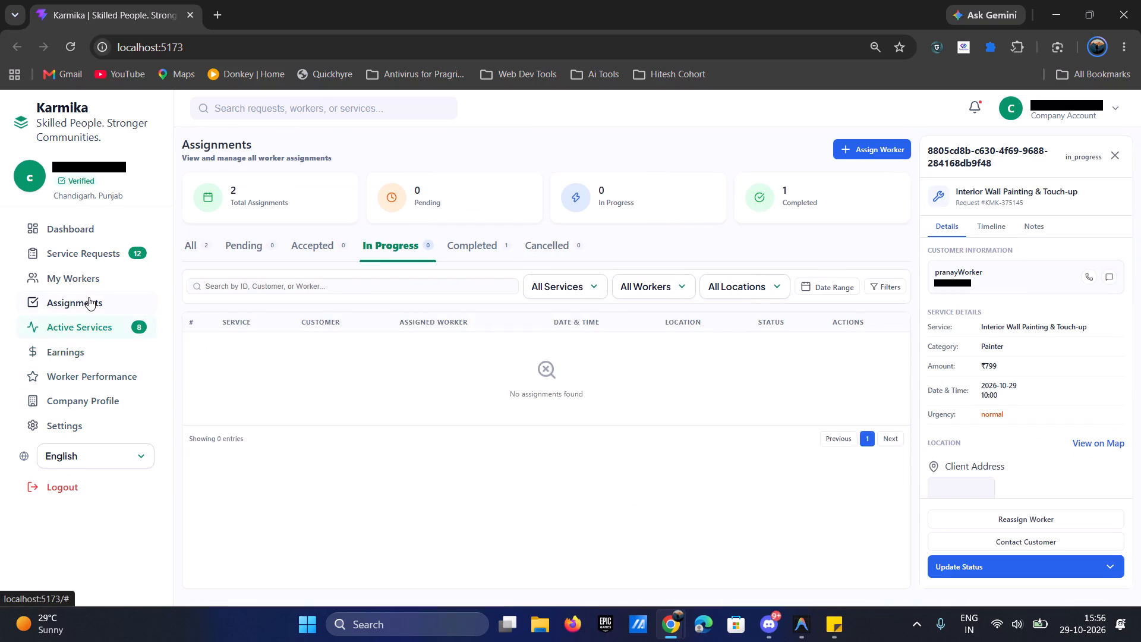
pyautogui.click(98, 275)
pyautogui.click(106, 250)
pyautogui.click(109, 221)
# Check the enrolled worker's availability and current assignment in My Workers, and compare it with Assignments and Active Services.
pyautogui.click(100, 269)
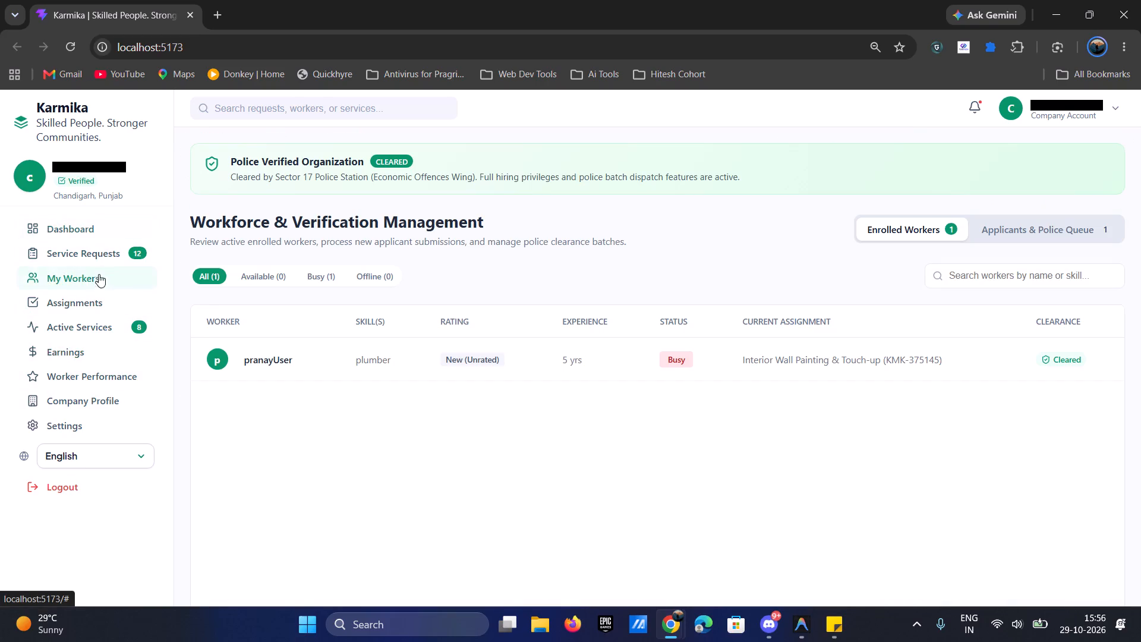
pyautogui.click(94, 270)
pyautogui.click(94, 246)
pyautogui.click(76, 305)
pyautogui.click(69, 338)
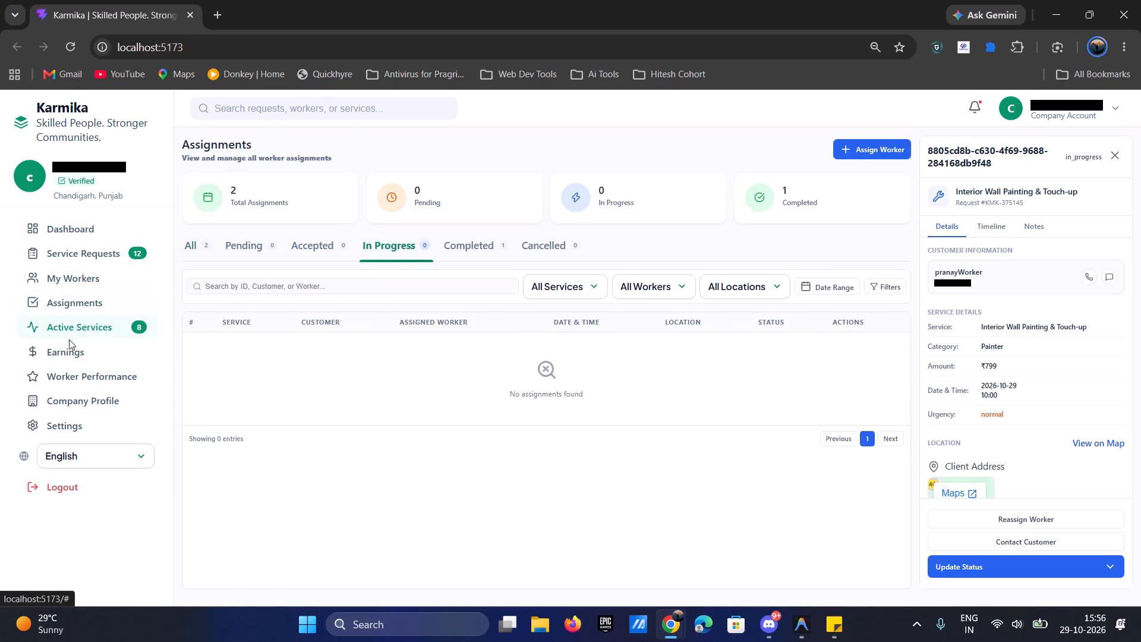
# Review Earnings, Worker Performance and Company Profile, and go back through Active Services and Assignments to Service Requests.
pyautogui.click(87, 373)
pyautogui.click(90, 362)
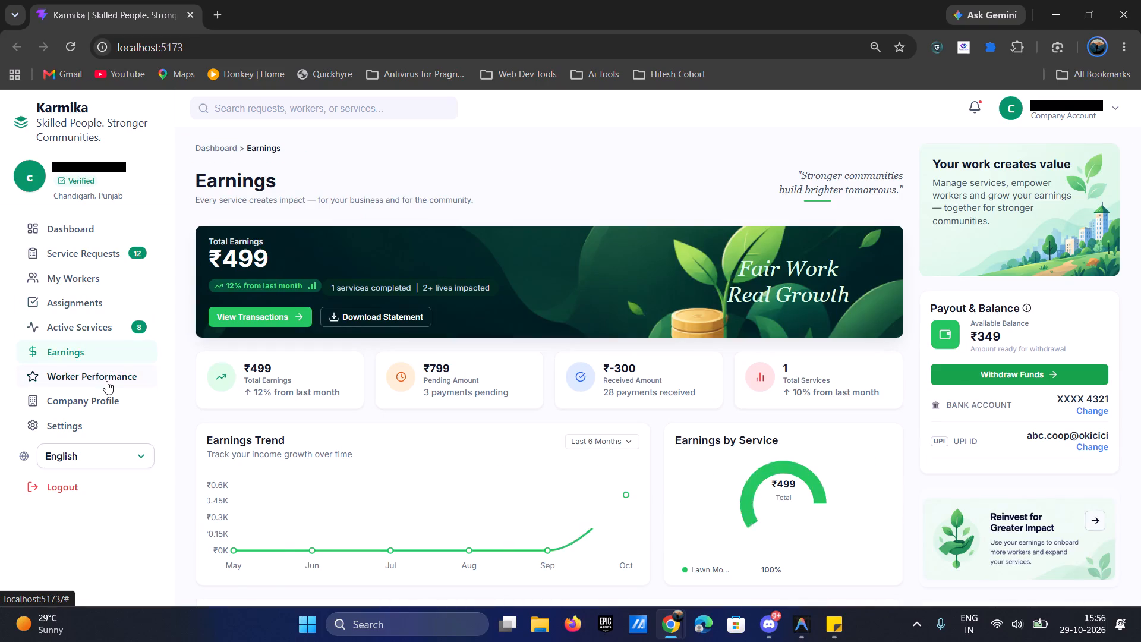
pyautogui.click(106, 381)
pyautogui.click(89, 405)
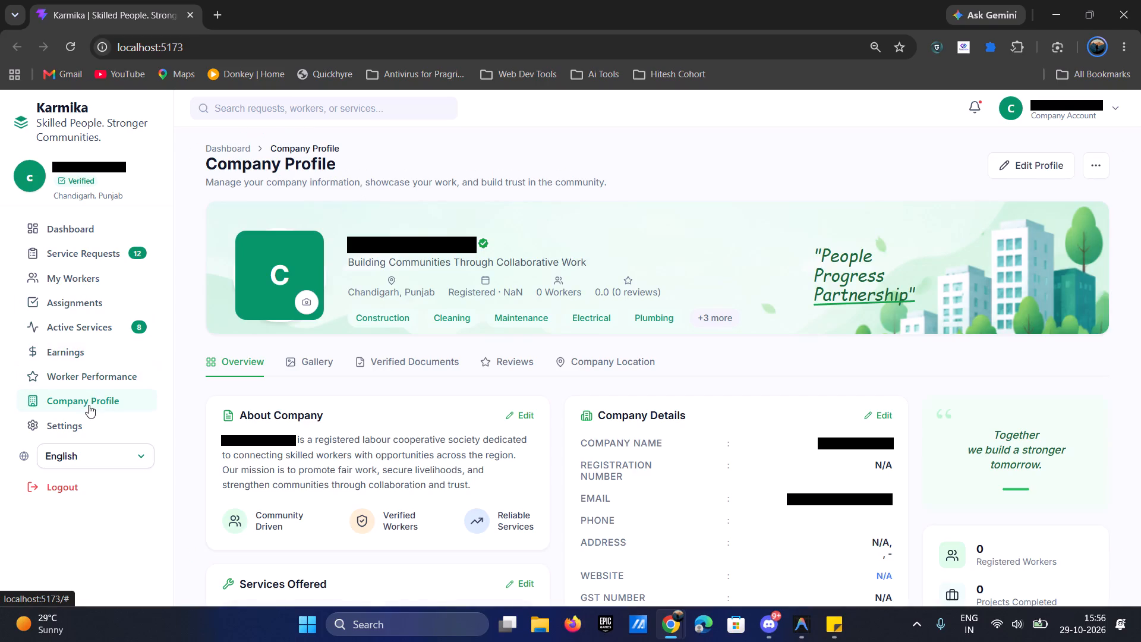
pyautogui.click(94, 380)
pyautogui.click(100, 346)
pyautogui.click(106, 324)
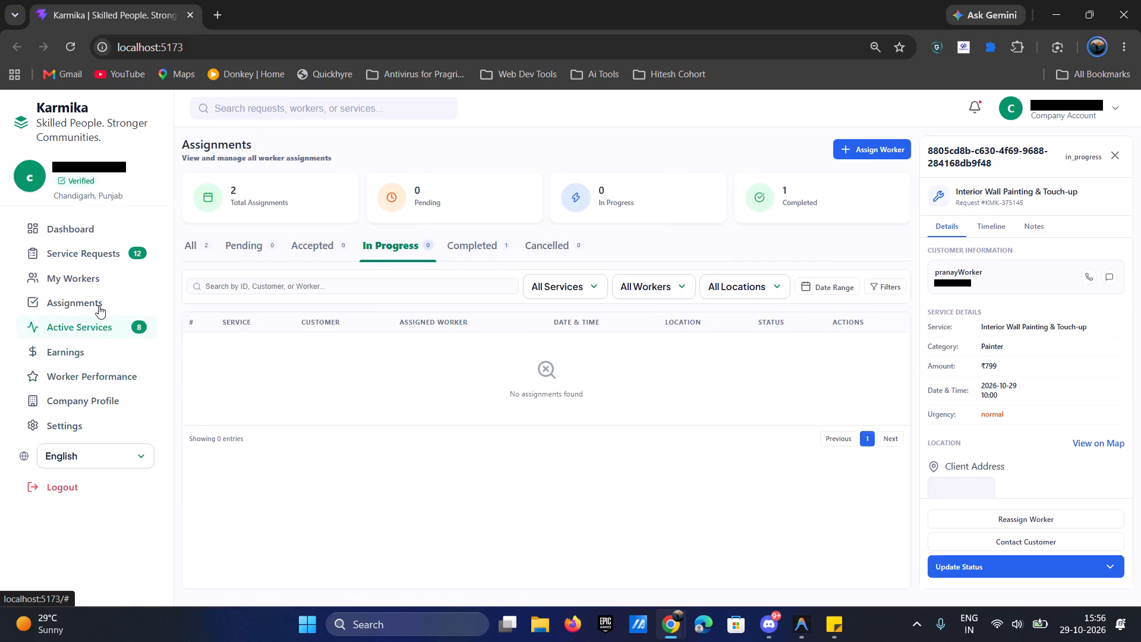
pyautogui.click(99, 306)
pyautogui.click(94, 282)
pyautogui.click(93, 246)
# Reopen the Dashboard and recheck its active service count, new service requests and worker availability.
pyautogui.click(90, 238)
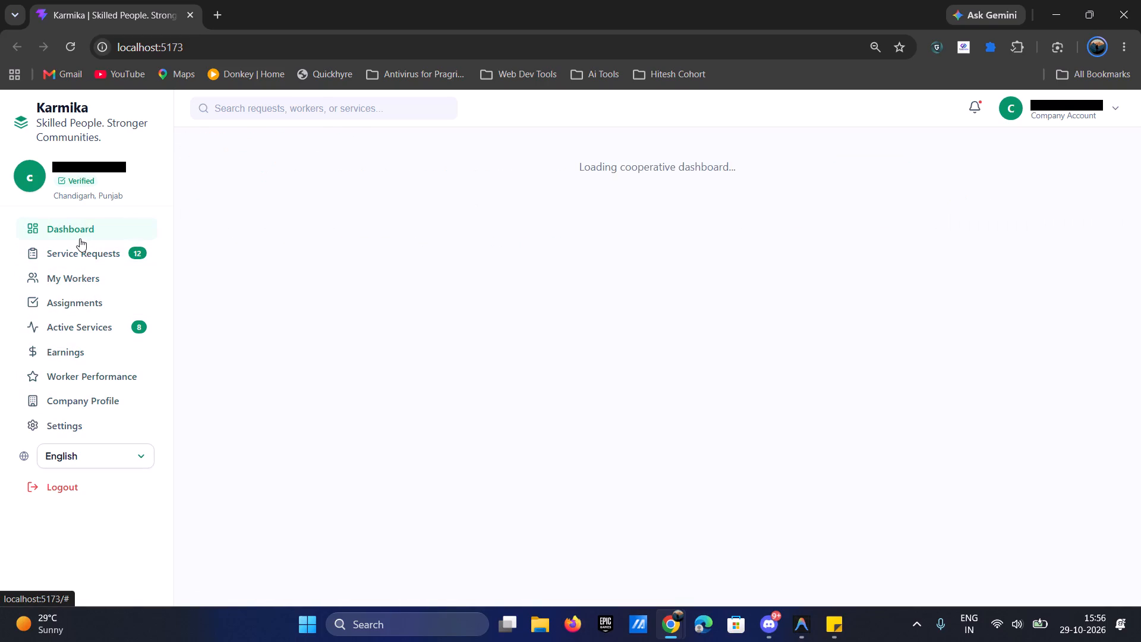
pyautogui.scroll(-5, 534, 364)
pyautogui.scroll(1, 653, 342)
pyautogui.scroll(-2, 510, 332)
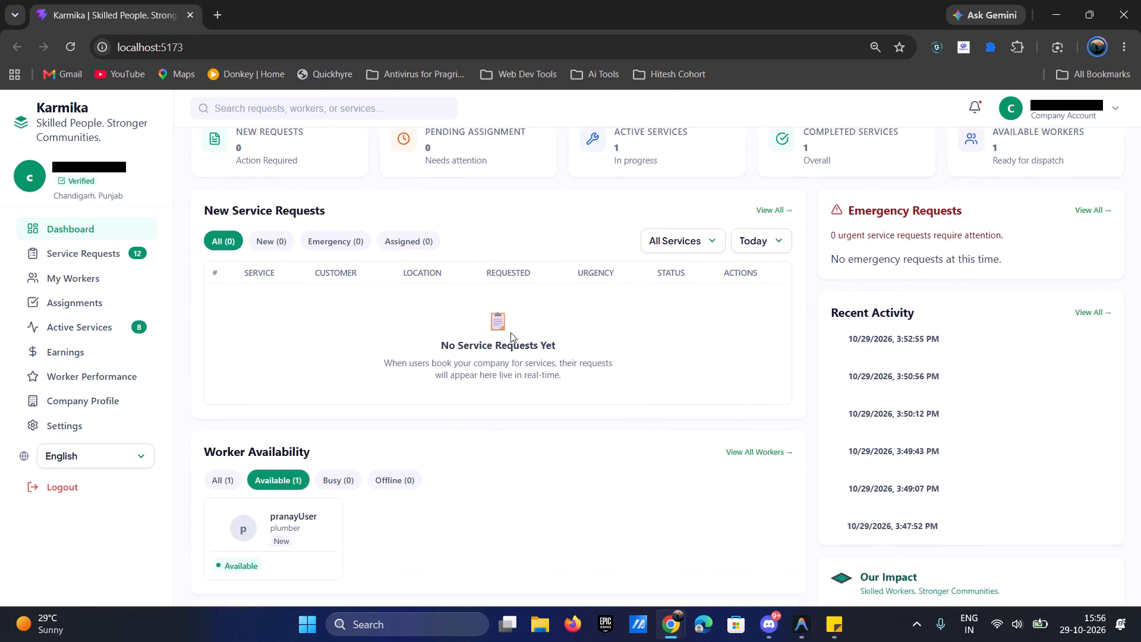
pyautogui.scroll(-1, 510, 332)
pyautogui.scroll(3, 510, 332)
# Reopen My Workers and check the enrolled worker's status and current assignment.
pyautogui.click(76, 292)
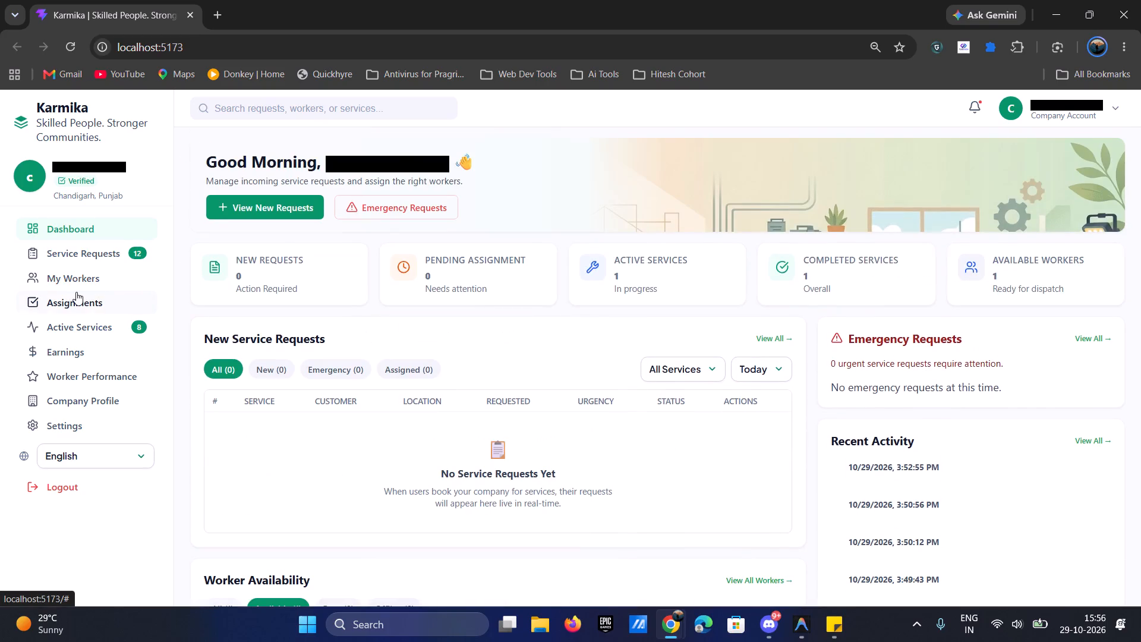
pyautogui.click(66, 278)
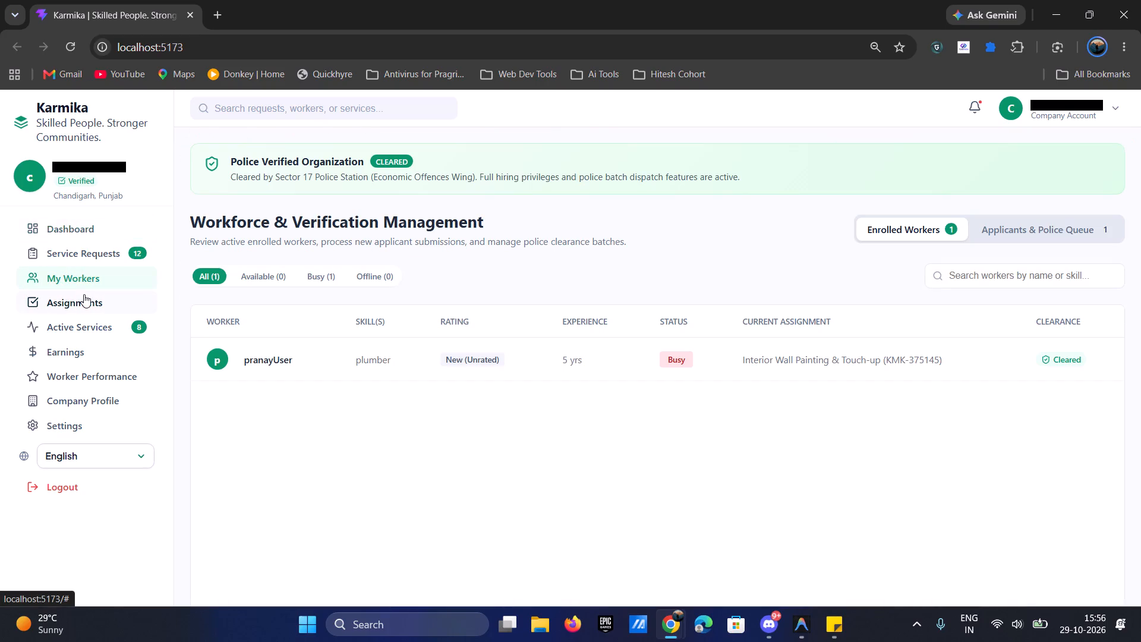
# Open the details of the Interior Wall Painting & Touch-up assignment KMK-375145 in Assignments and check its status.
pyautogui.click(84, 294)
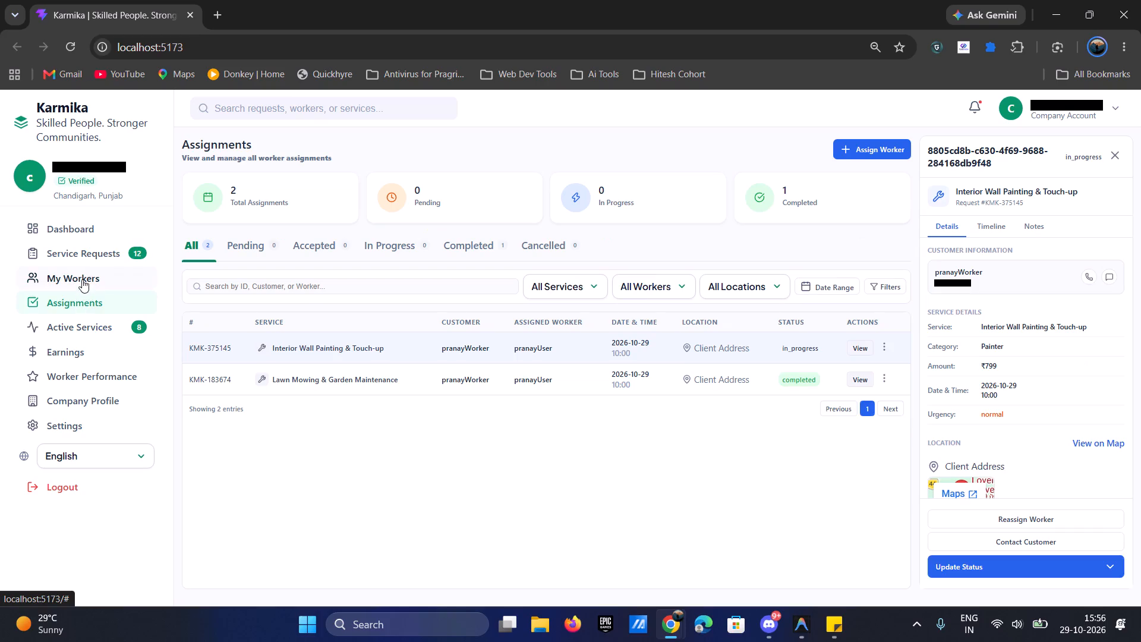
pyautogui.click(858, 347)
# Recheck the status of the Interior Wall Painting & Touch-up request in Service Requests, reloading the site twice to refresh it.
pyautogui.click(89, 236)
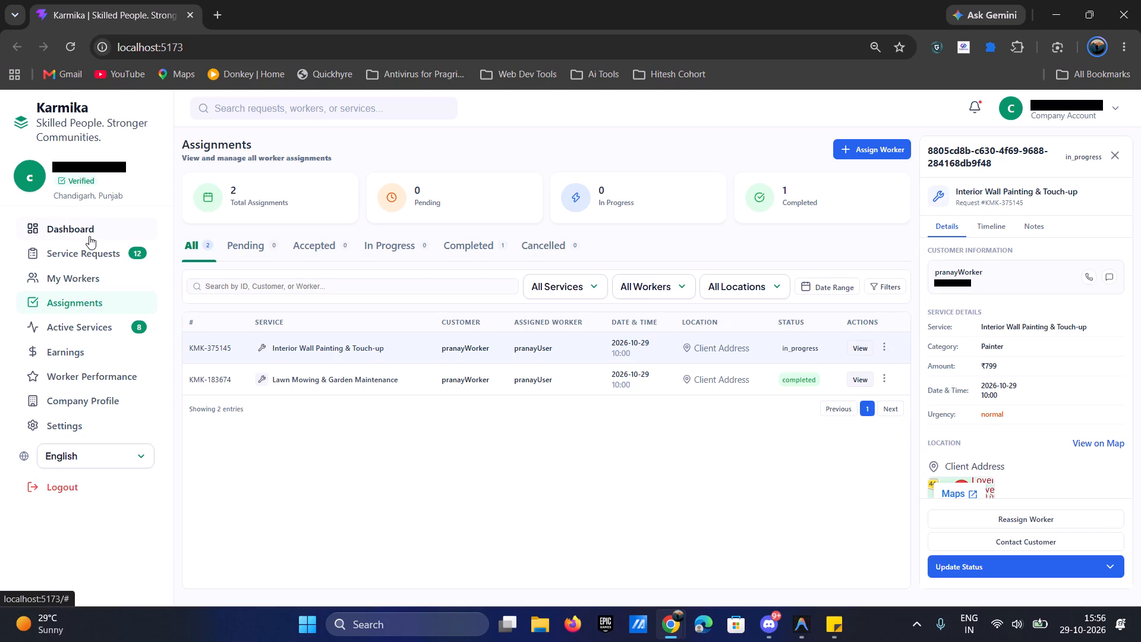
pyautogui.click(82, 248)
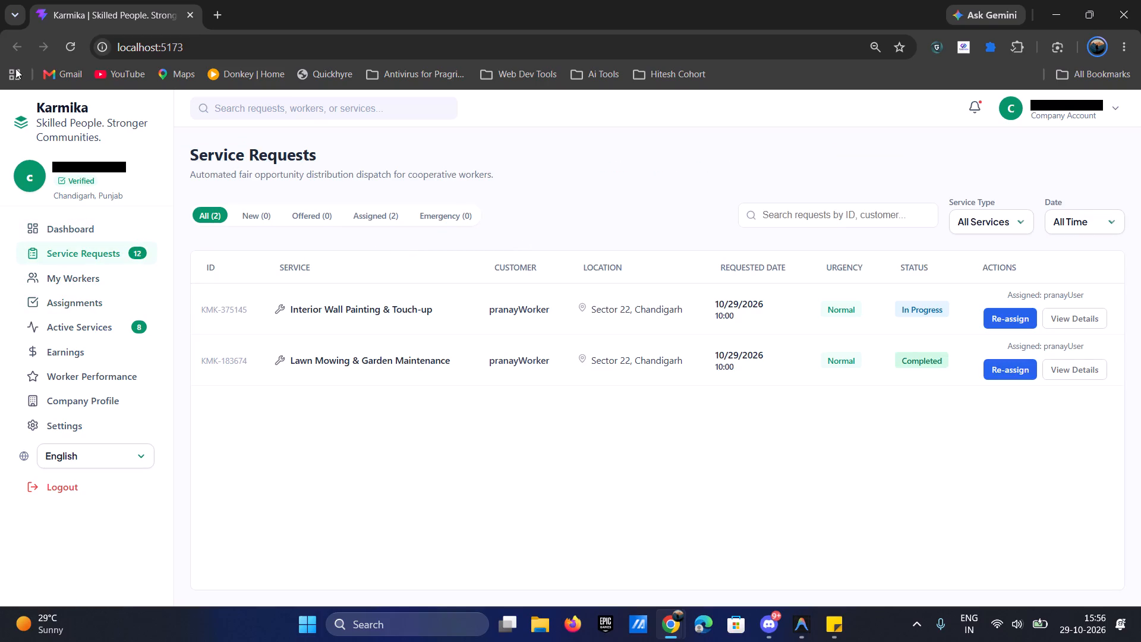
pyautogui.click(79, 61)
pyautogui.click(67, 40)
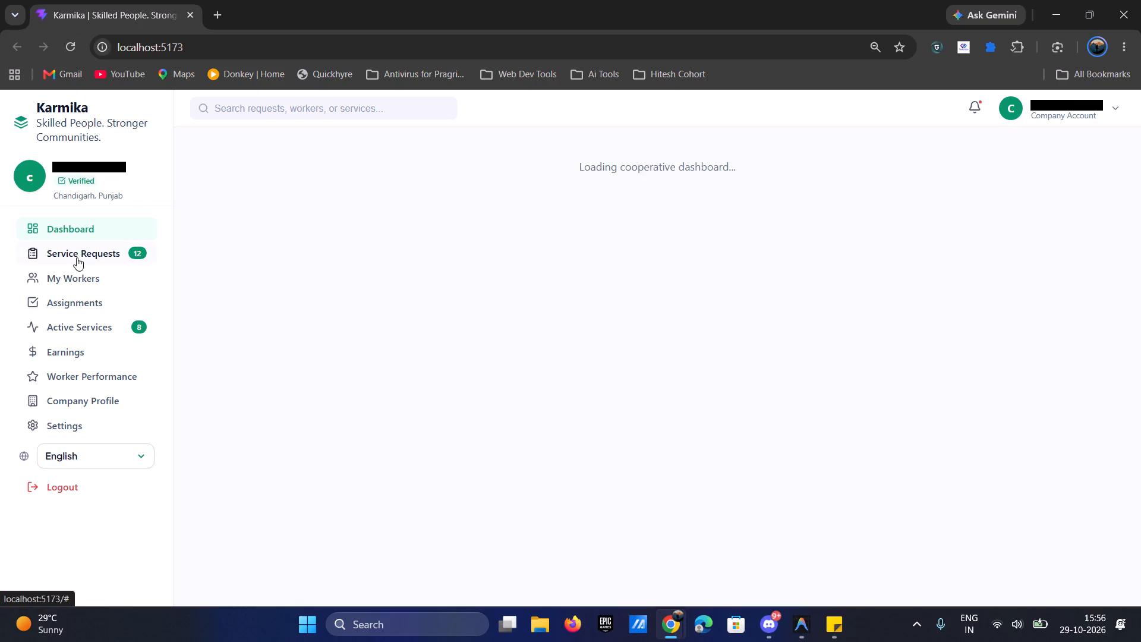
pyautogui.click(77, 257)
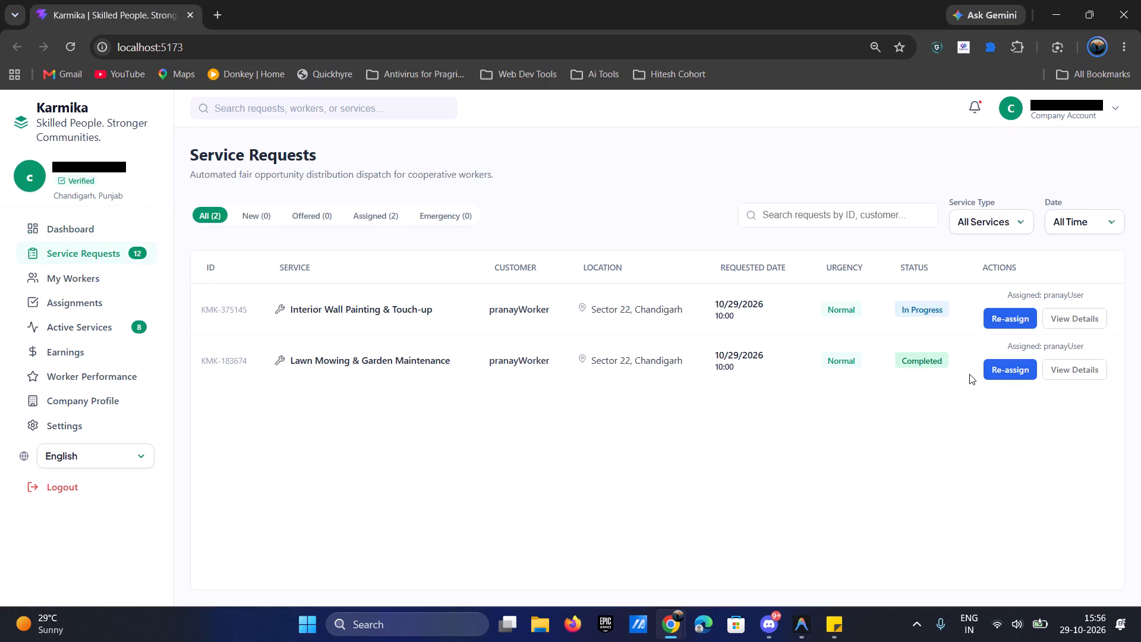
pyautogui.click(66, 51)
pyautogui.click(85, 256)
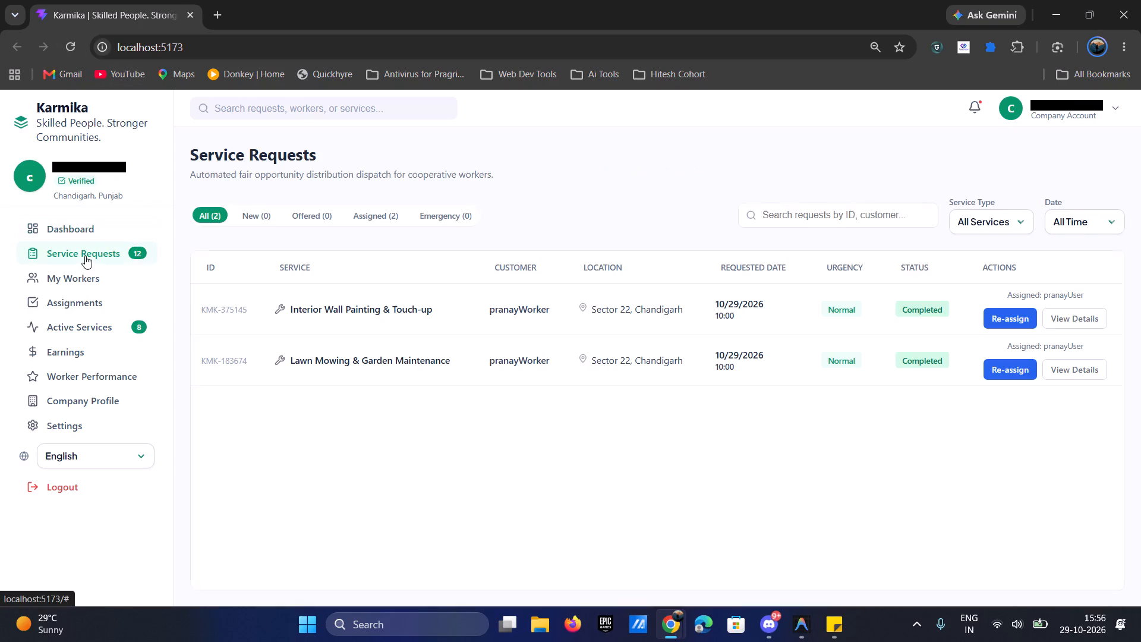
pyautogui.click(395, 213)
pyautogui.click(307, 213)
pyautogui.click(254, 207)
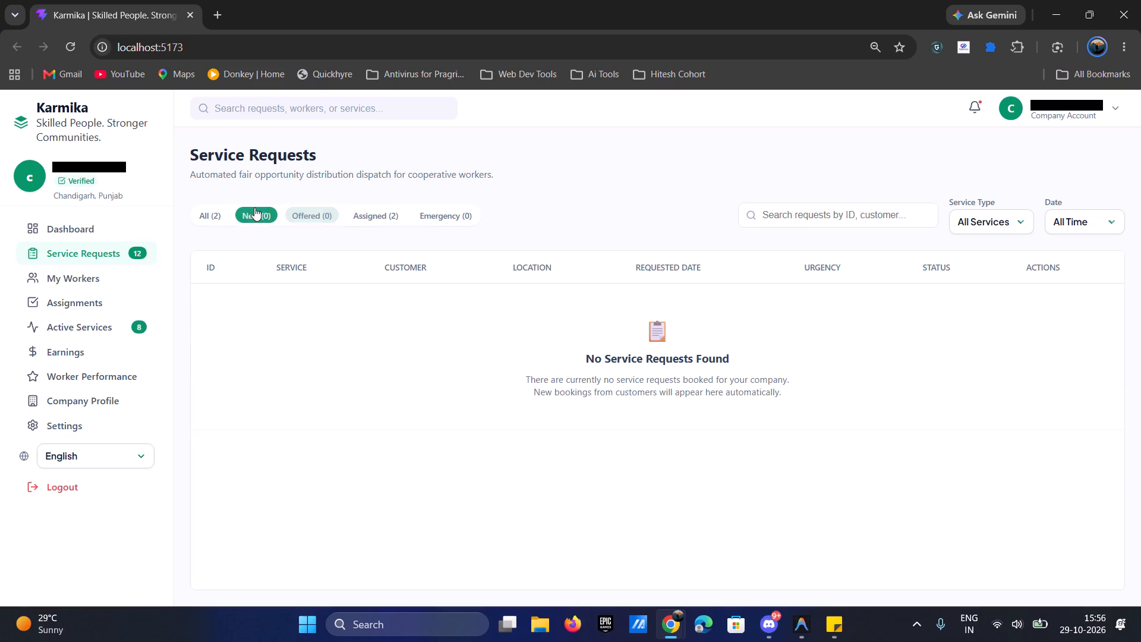
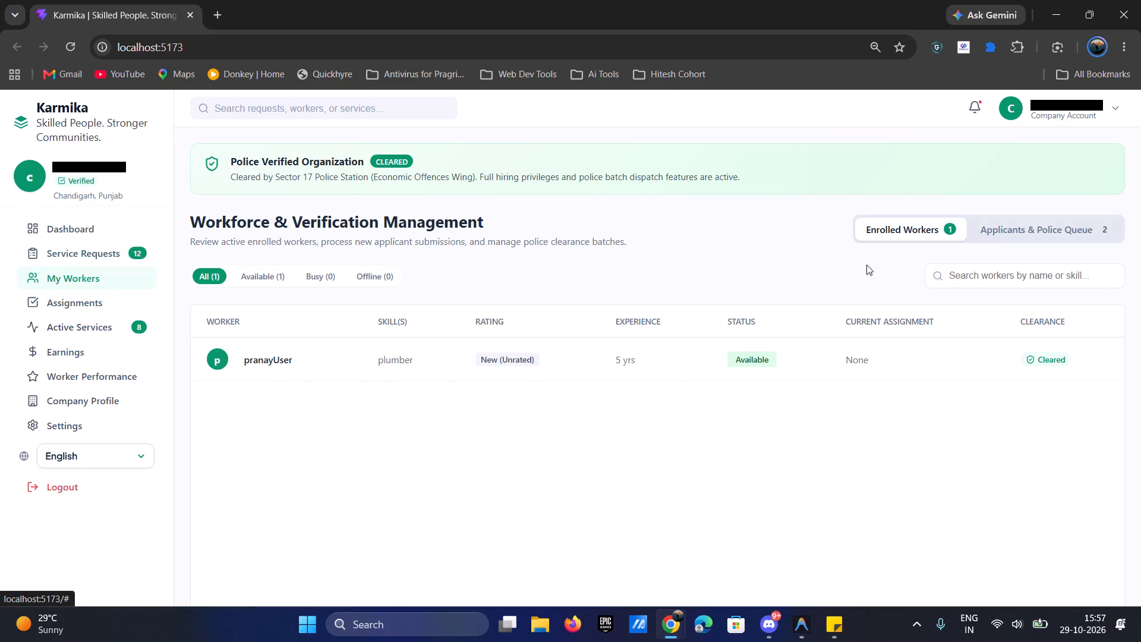
pyautogui.click(991, 244)
pyautogui.click(1020, 220)
pyautogui.click(219, 382)
pyautogui.click(208, 383)
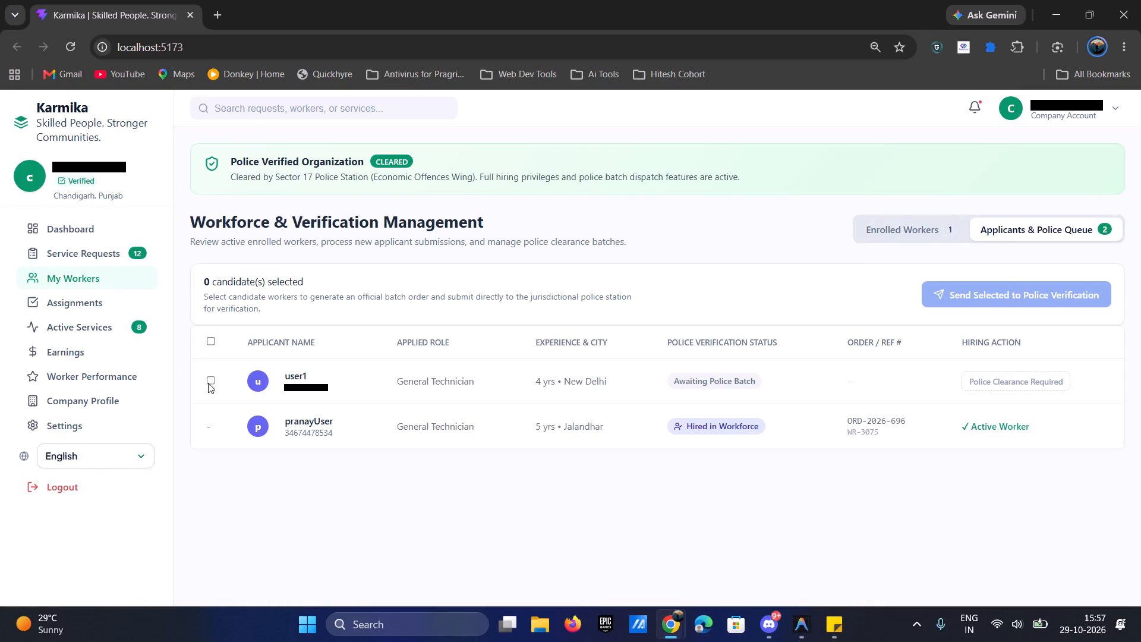
pyautogui.click(1004, 296)
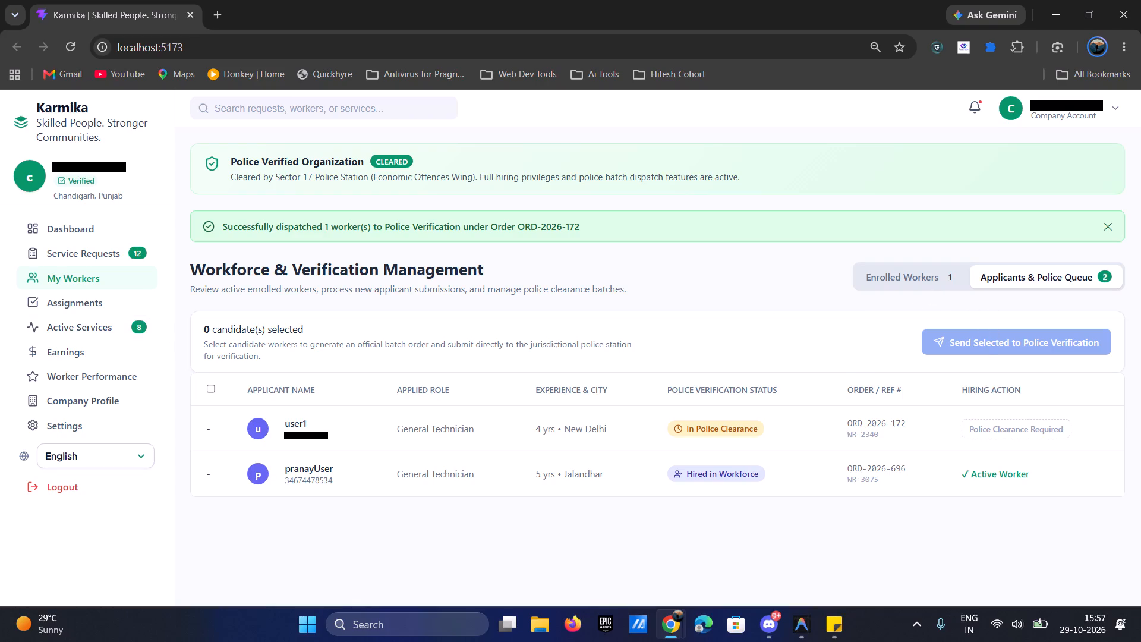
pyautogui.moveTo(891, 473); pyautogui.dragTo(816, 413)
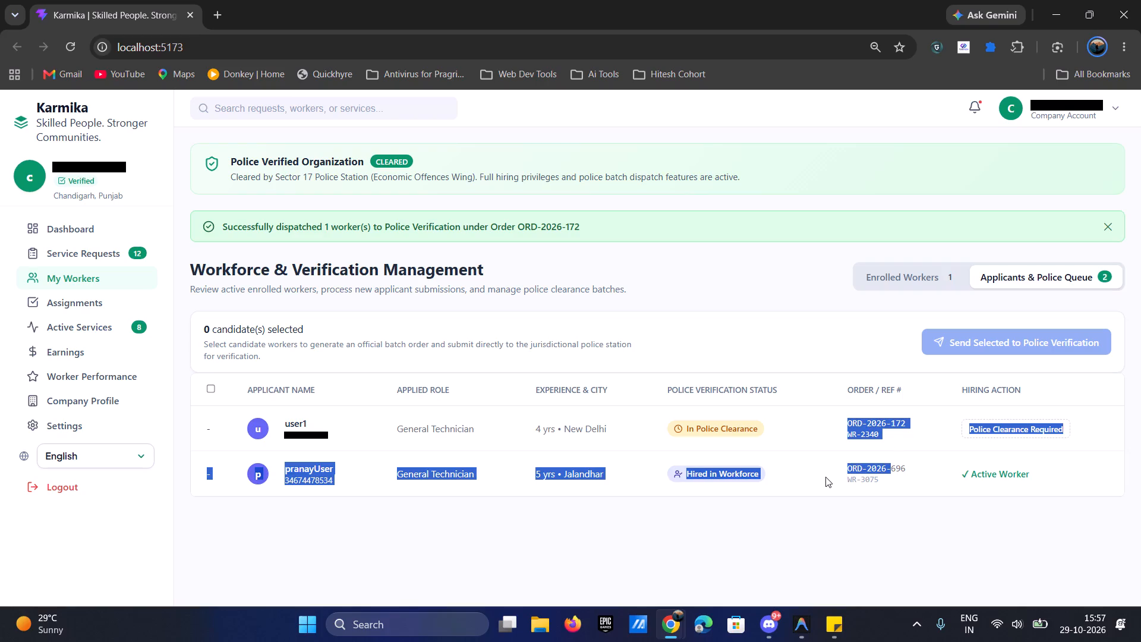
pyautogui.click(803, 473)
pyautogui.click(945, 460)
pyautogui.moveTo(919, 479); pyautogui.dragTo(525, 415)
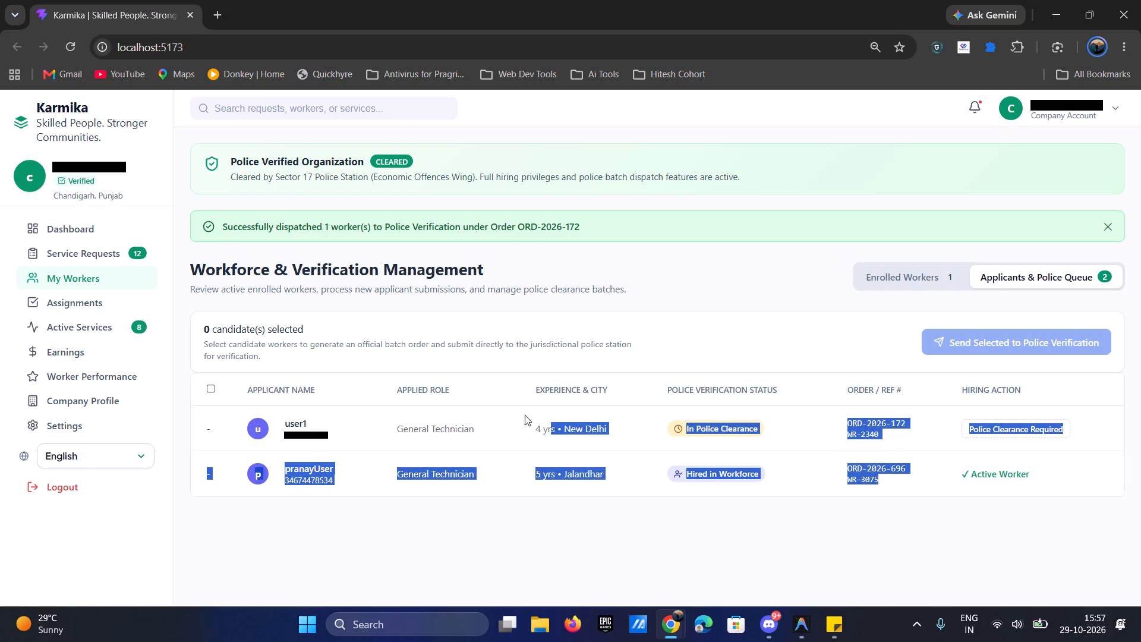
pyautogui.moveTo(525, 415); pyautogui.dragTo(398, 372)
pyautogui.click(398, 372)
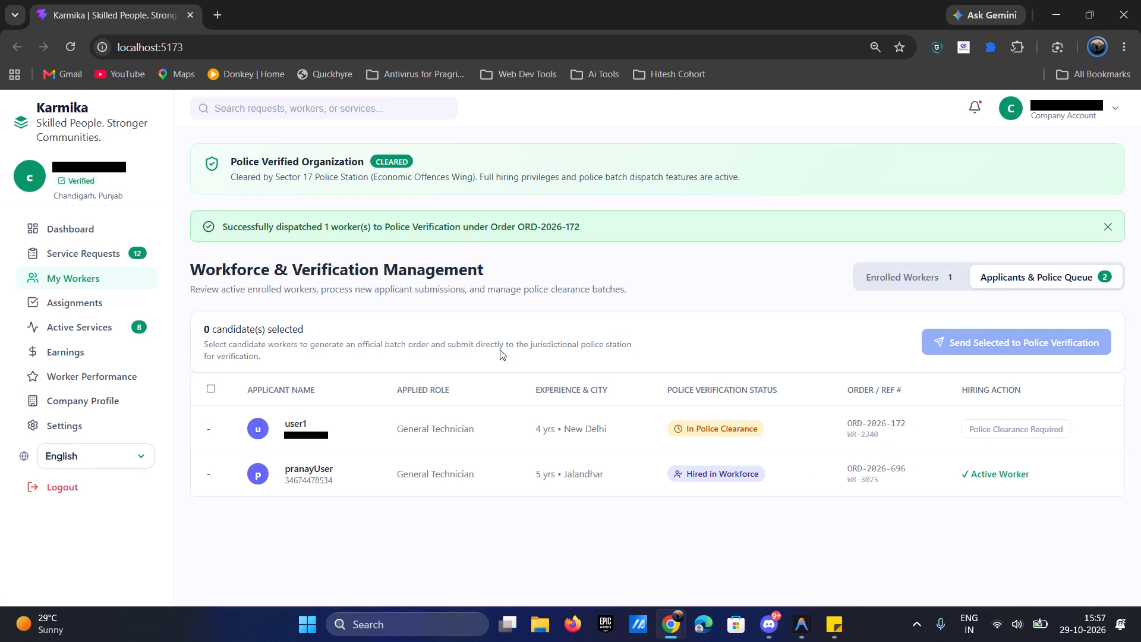
# Look through the company account's My Workers, Assignments, Service Requests and Dashboard pages.
pyautogui.click(88, 291)
pyautogui.click(87, 279)
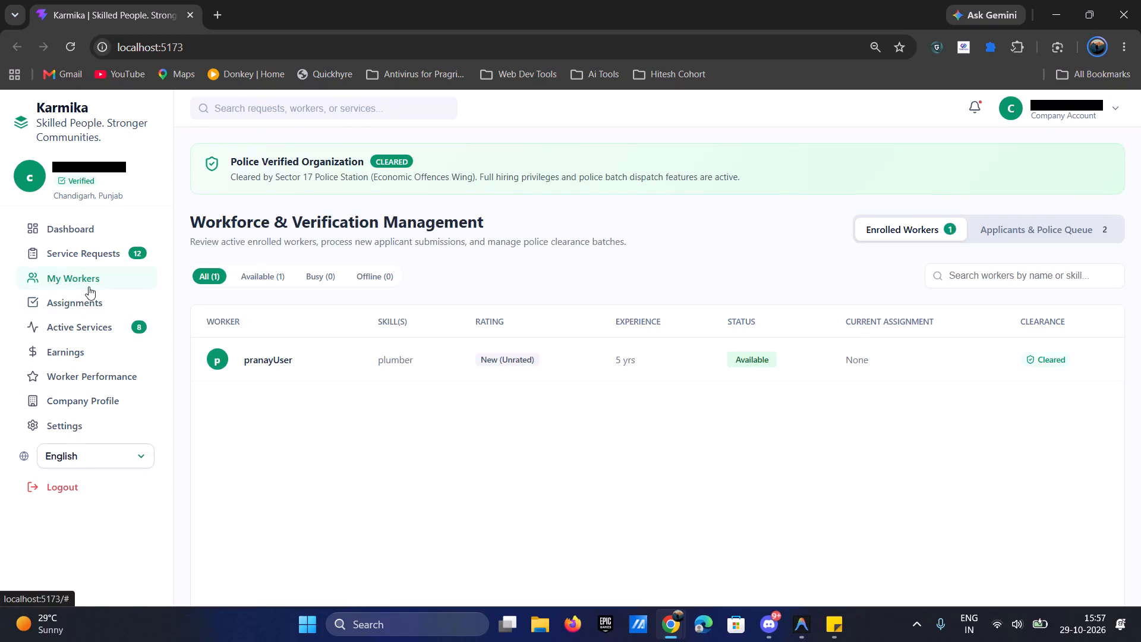
pyautogui.click(89, 287)
pyautogui.click(80, 307)
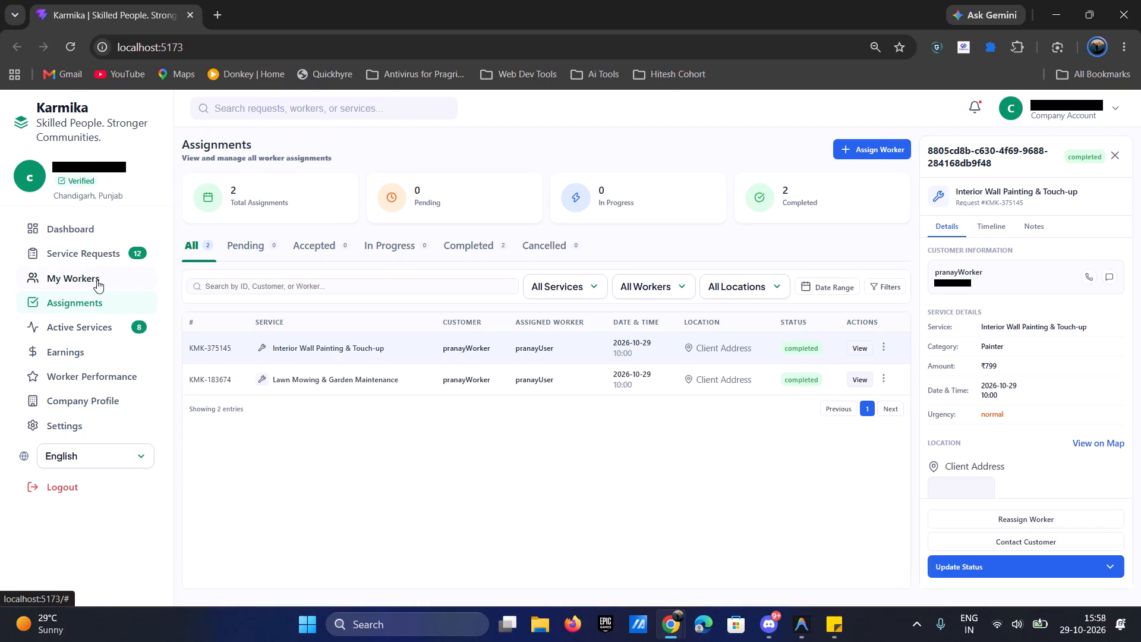
pyautogui.click(97, 280)
pyautogui.click(102, 262)
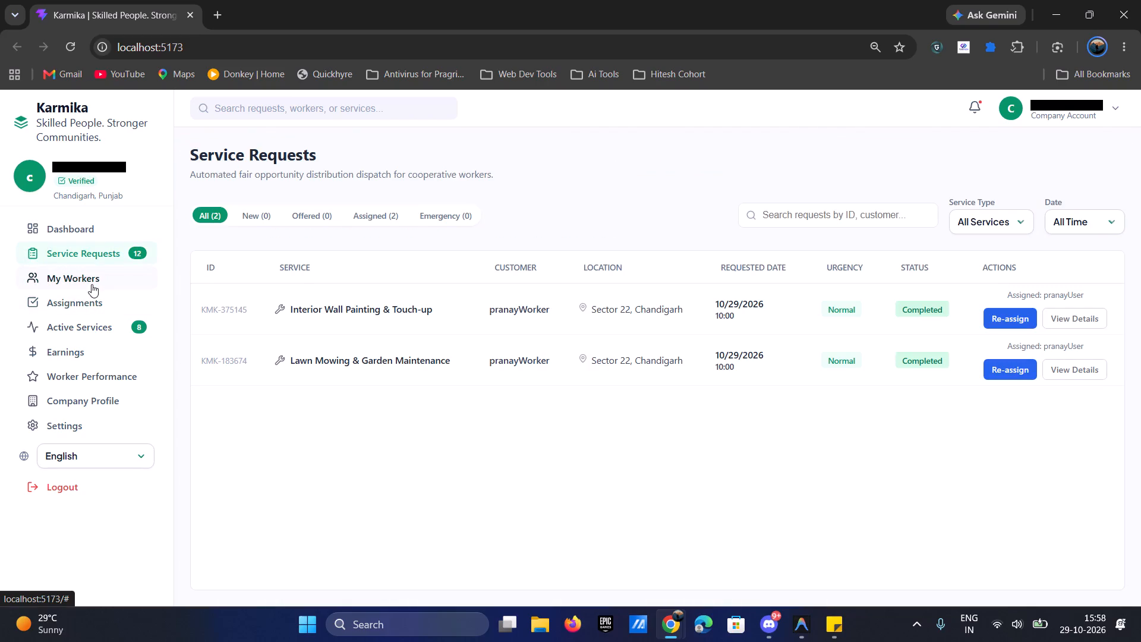
pyautogui.click(92, 284)
pyautogui.click(90, 297)
pyautogui.click(102, 265)
pyautogui.click(104, 238)
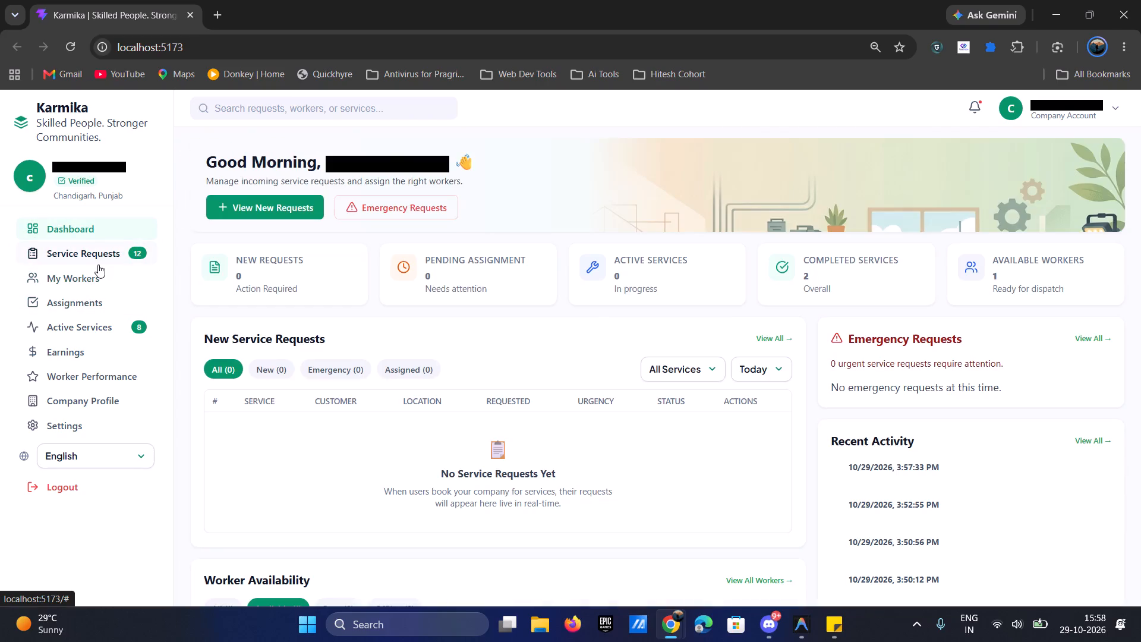
# Recheck user1's police verification status in the Applicants & Police Queue, reloading the site to refresh it.
pyautogui.click(98, 265)
pyautogui.click(99, 285)
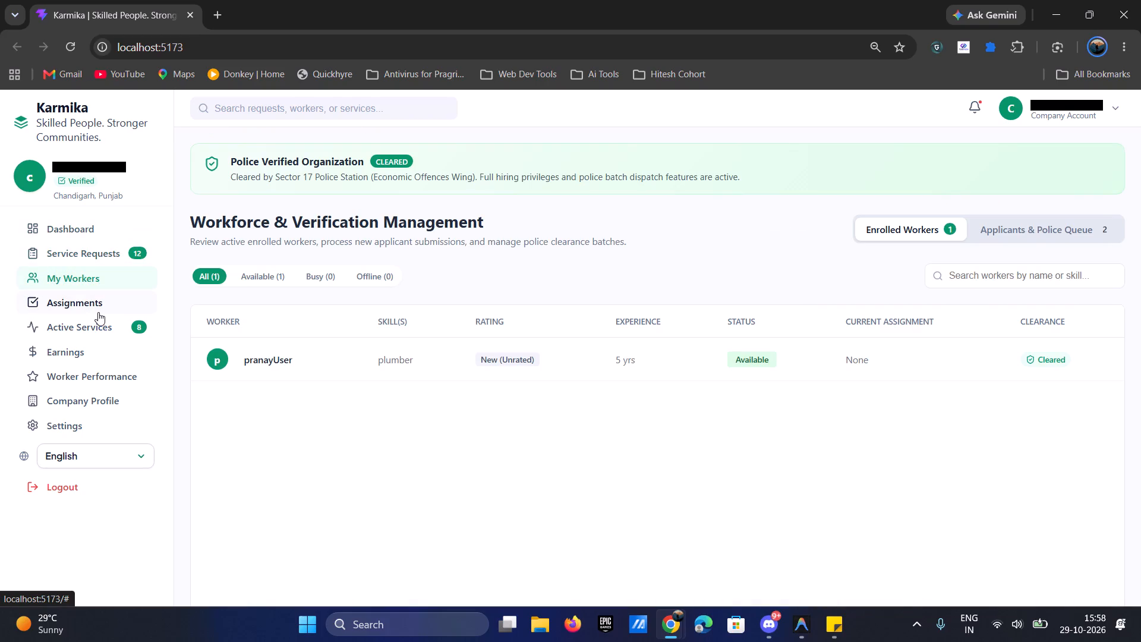
pyautogui.click(1014, 232)
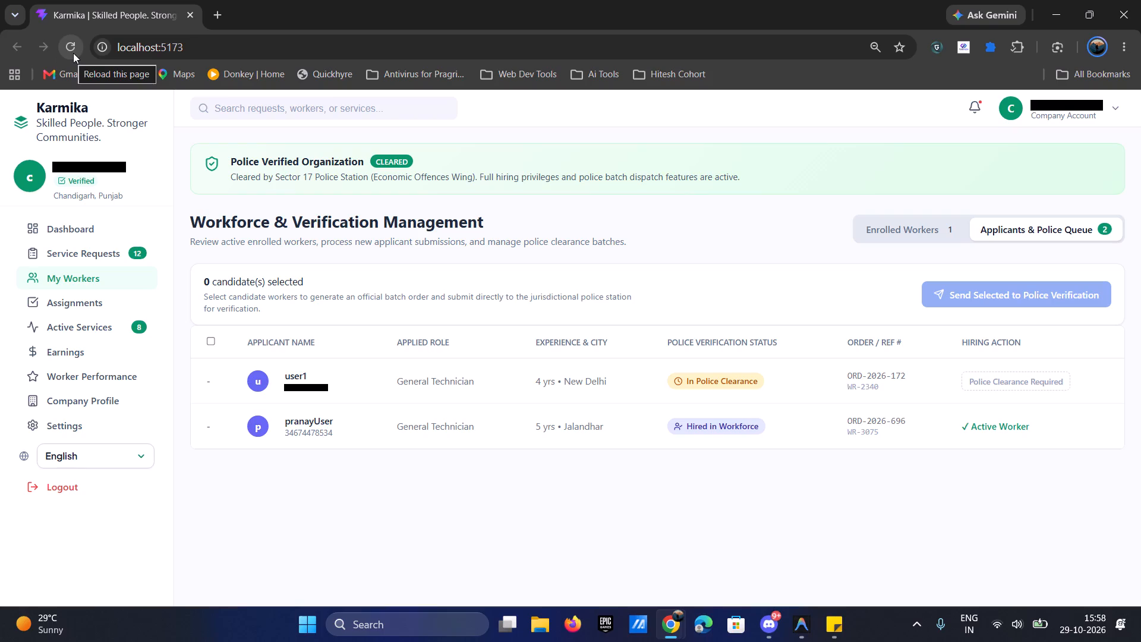
pyautogui.click(73, 53)
pyautogui.click(57, 287)
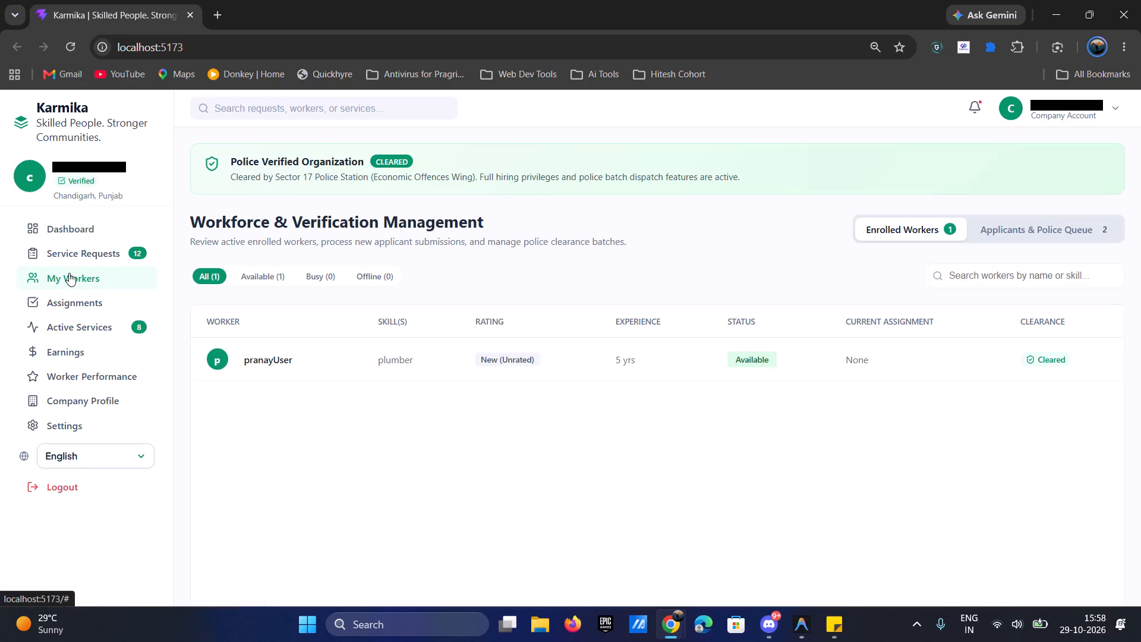
pyautogui.click(81, 259)
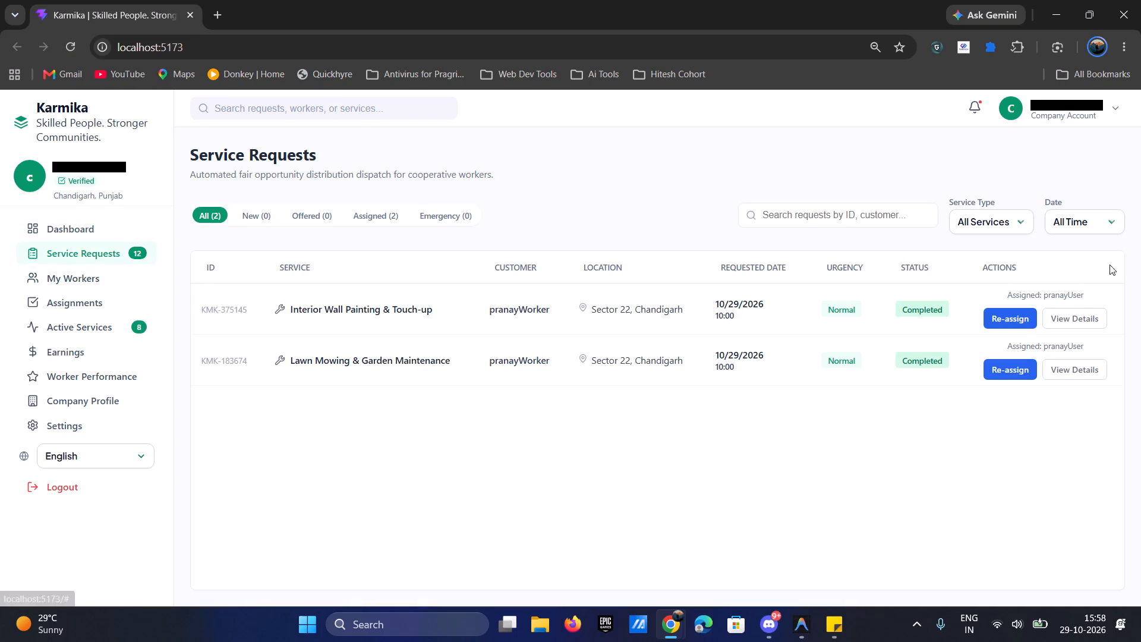
pyautogui.click(125, 275)
pyautogui.click(1035, 204)
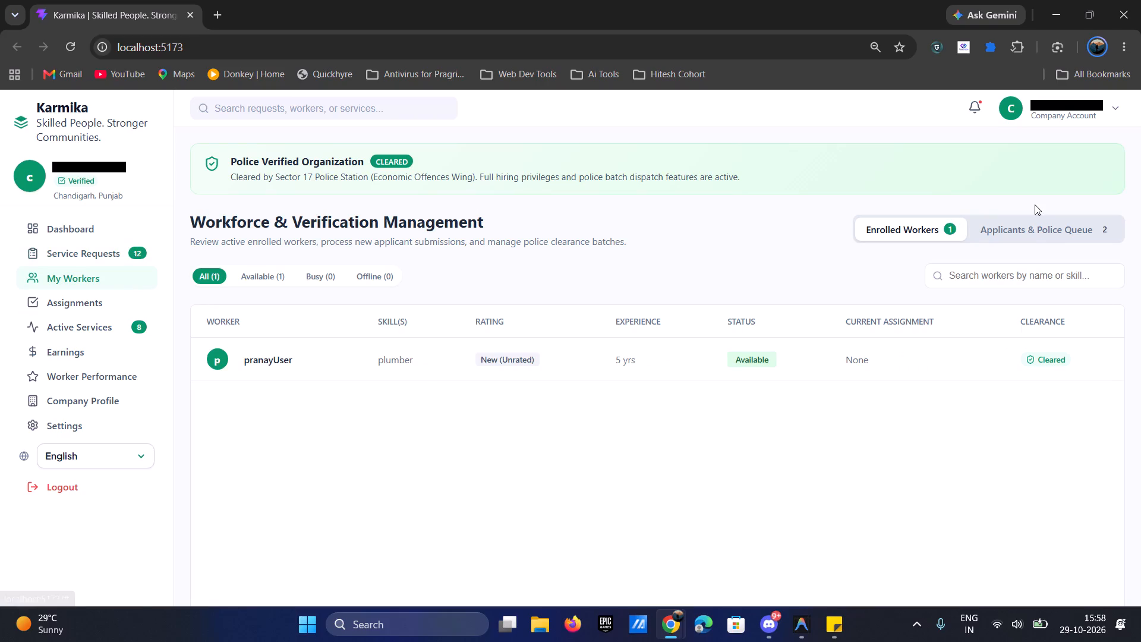
pyautogui.click(1036, 223)
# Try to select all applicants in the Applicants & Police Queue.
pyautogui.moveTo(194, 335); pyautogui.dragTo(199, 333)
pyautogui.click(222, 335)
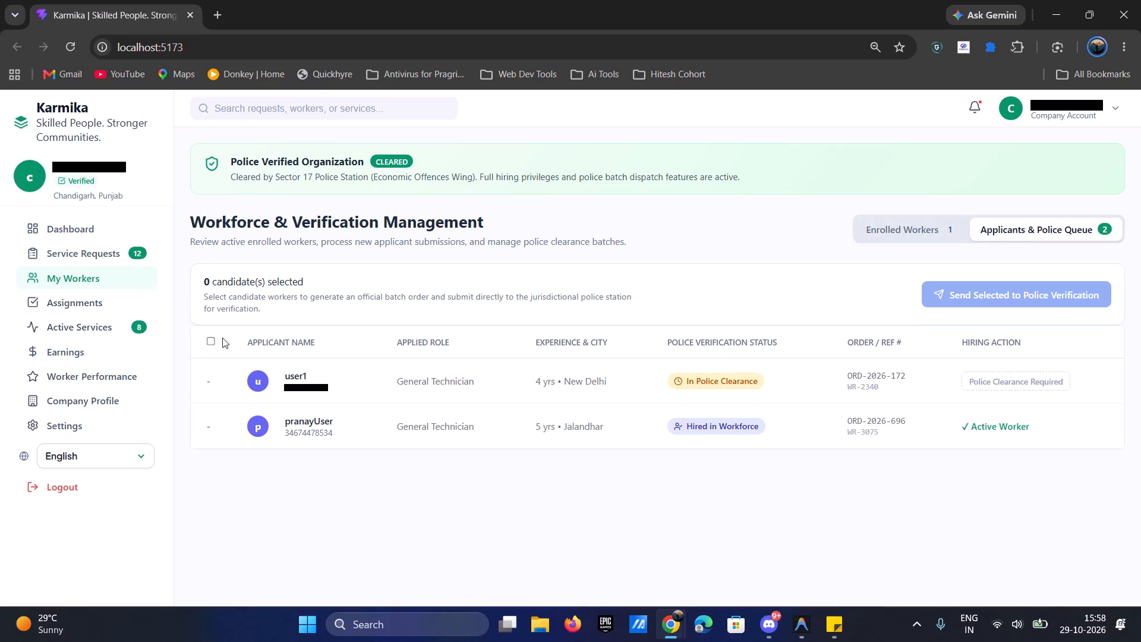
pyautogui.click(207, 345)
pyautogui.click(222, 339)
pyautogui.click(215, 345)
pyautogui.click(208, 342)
# Check the Available enrolled workers, and return to the police queue to try its dispatch action and user1's hiring action.
pyautogui.click(941, 233)
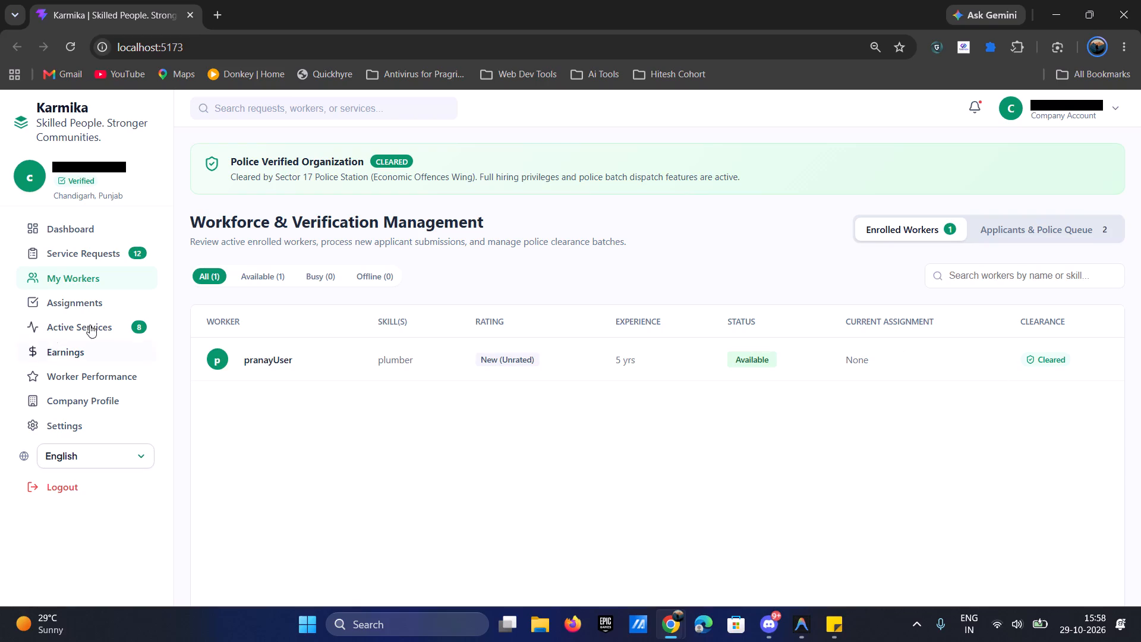
pyautogui.click(264, 282)
pyautogui.click(1088, 230)
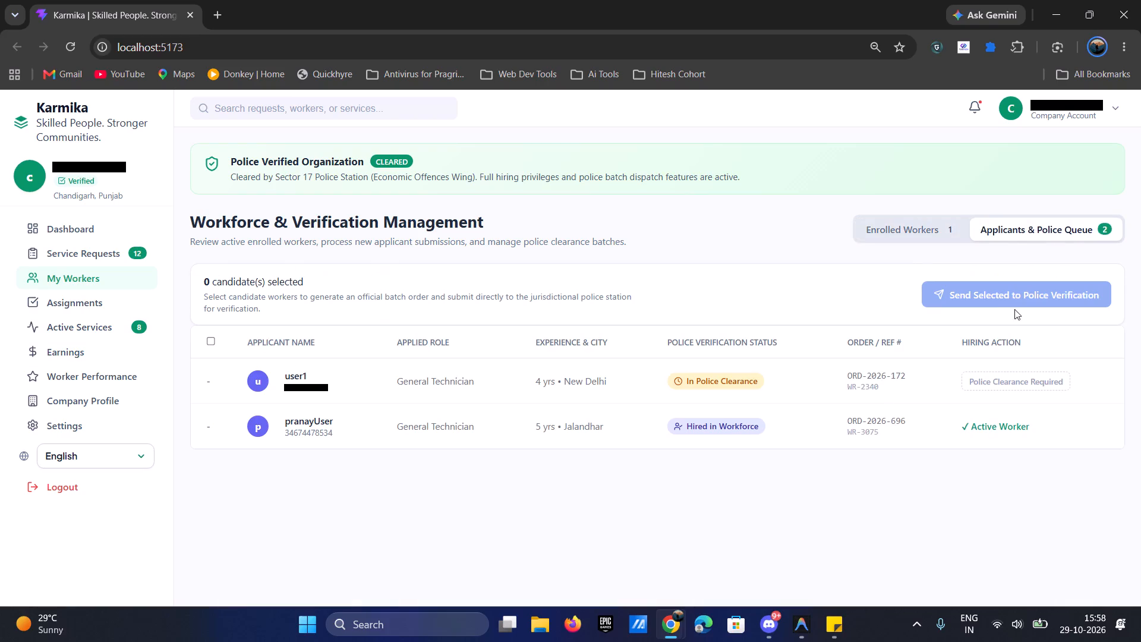
pyautogui.click(1005, 302)
pyautogui.click(994, 393)
pyautogui.doubleClick(996, 389)
# Reload the site and hire applicant user1 from the Applicants & Police Queue in My Workers.
pyautogui.click(63, 45)
pyautogui.click(84, 278)
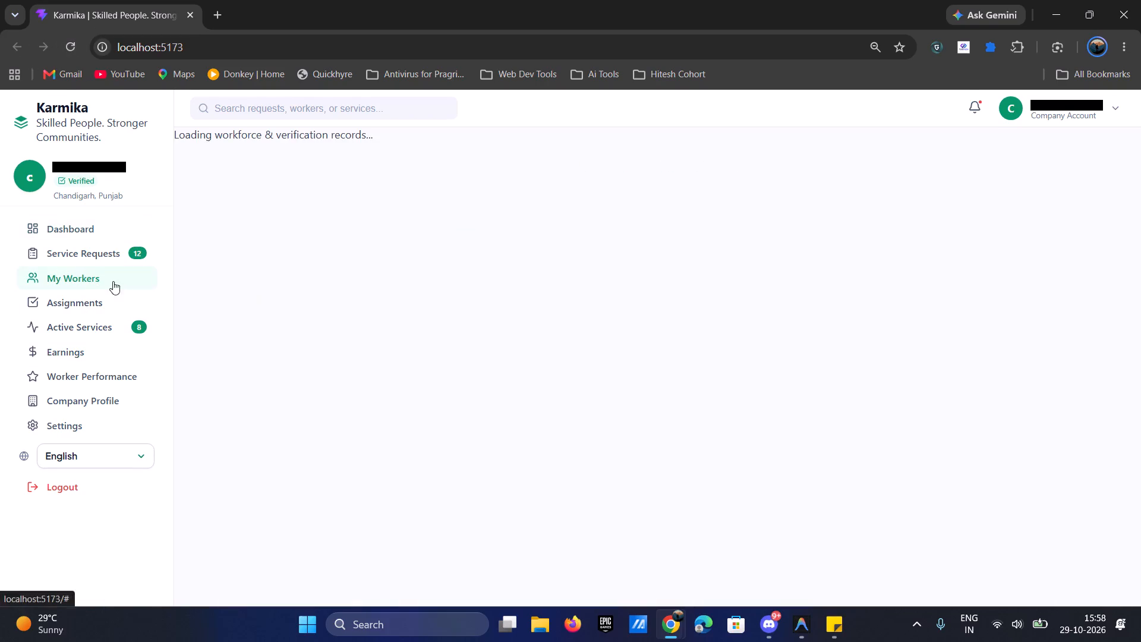
pyautogui.click(997, 231)
pyautogui.click(1041, 383)
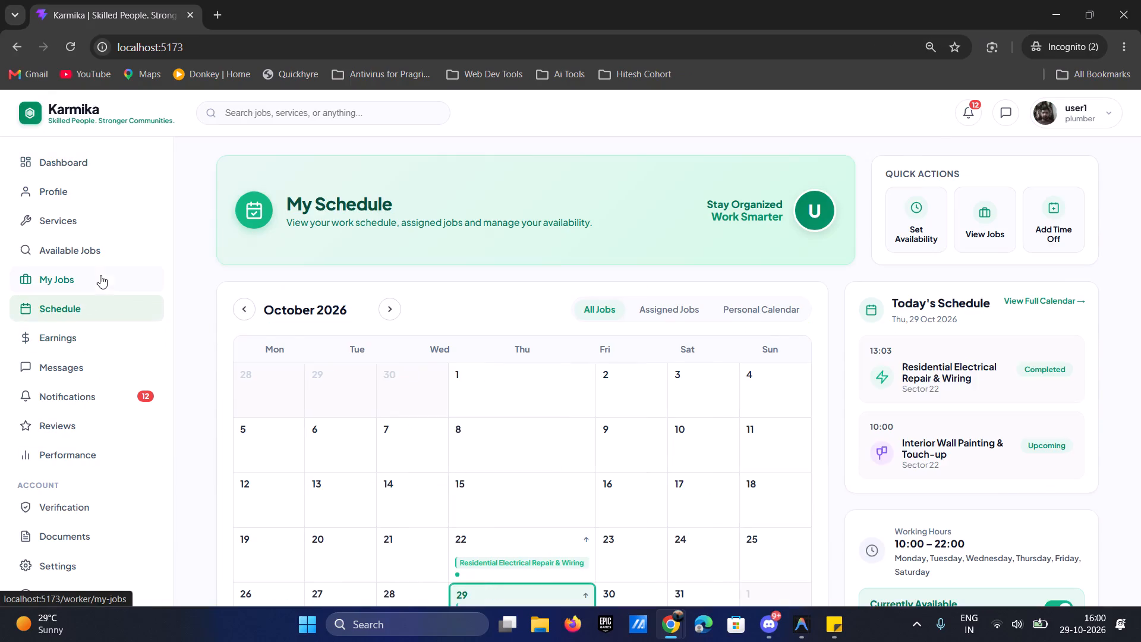
pyautogui.click(351, 282)
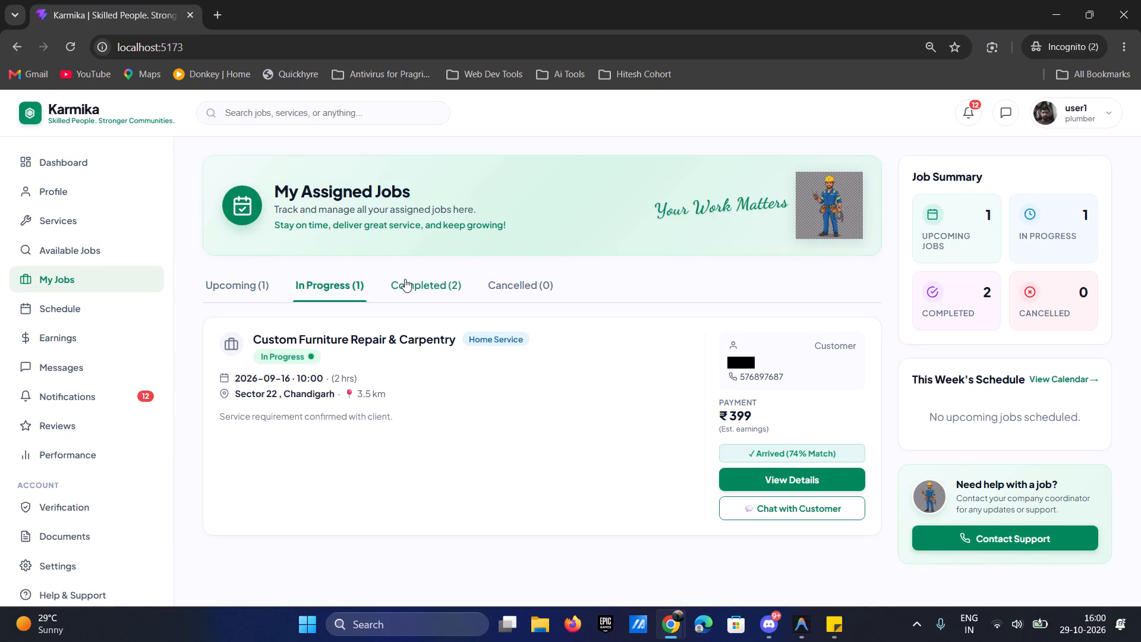
pyautogui.click(405, 279)
pyautogui.click(298, 279)
pyautogui.click(263, 283)
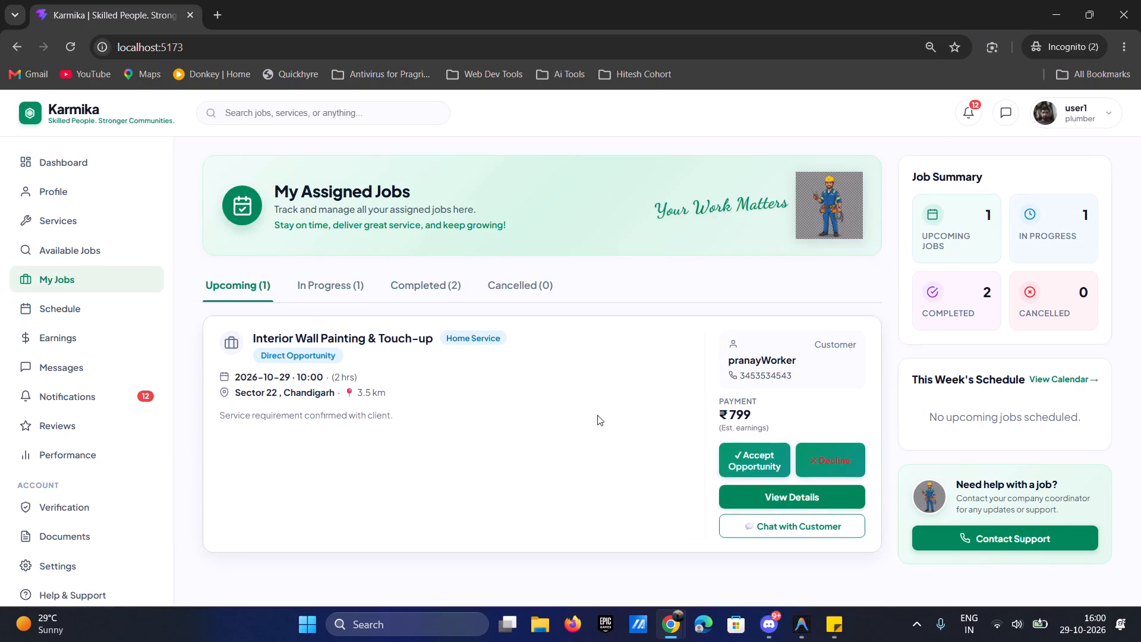
pyautogui.scroll(-1, 586, 432)
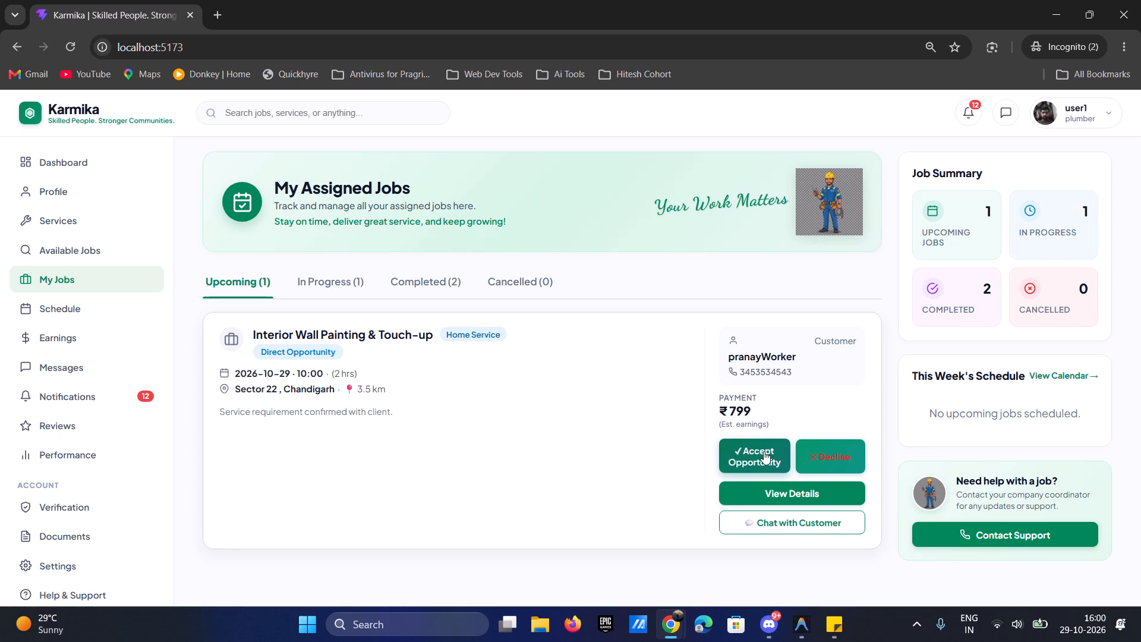
pyautogui.click(764, 451)
# Verify arrival for the Interior Wall Painting & Touch-up job with a live webcam selfie, allowing camera access while visiting the site.
pyautogui.click(822, 446)
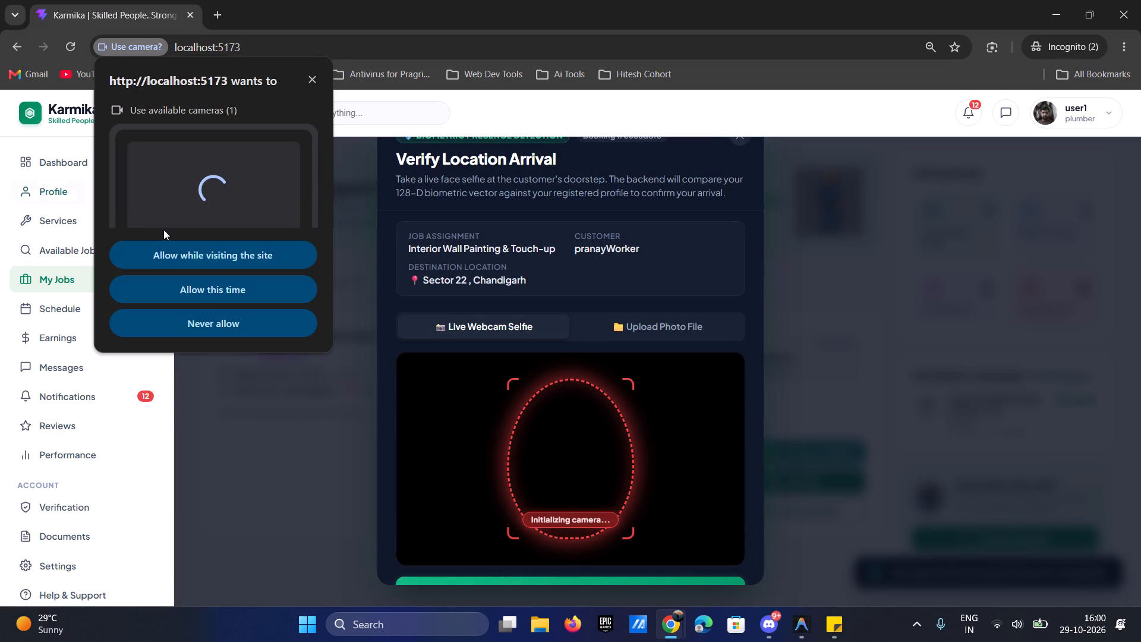
pyautogui.click(182, 250)
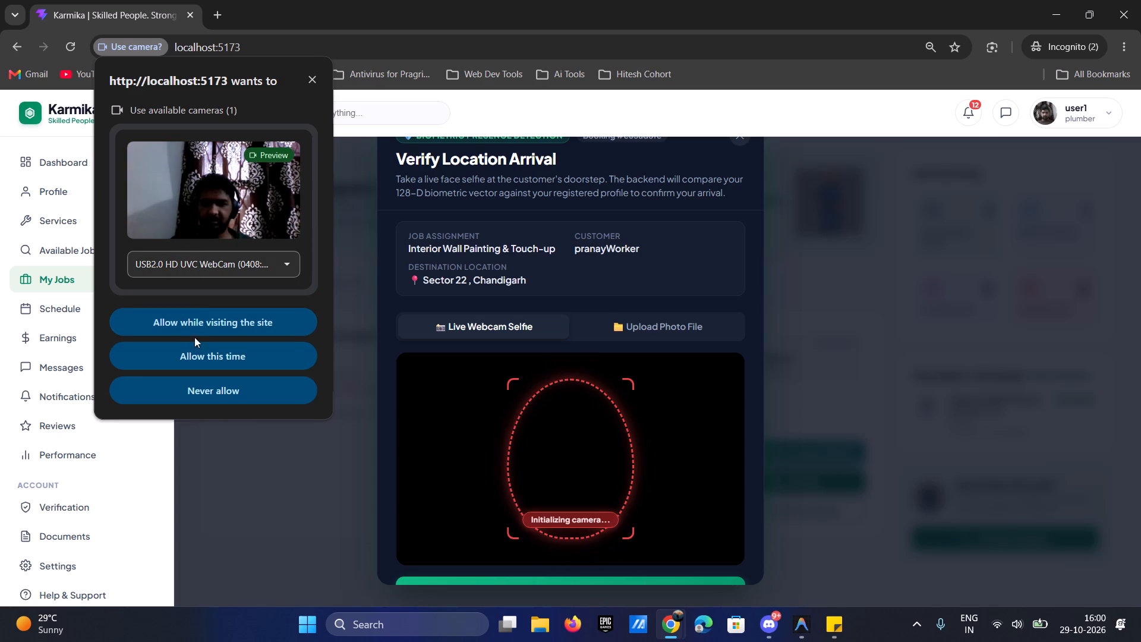
pyautogui.click(200, 319)
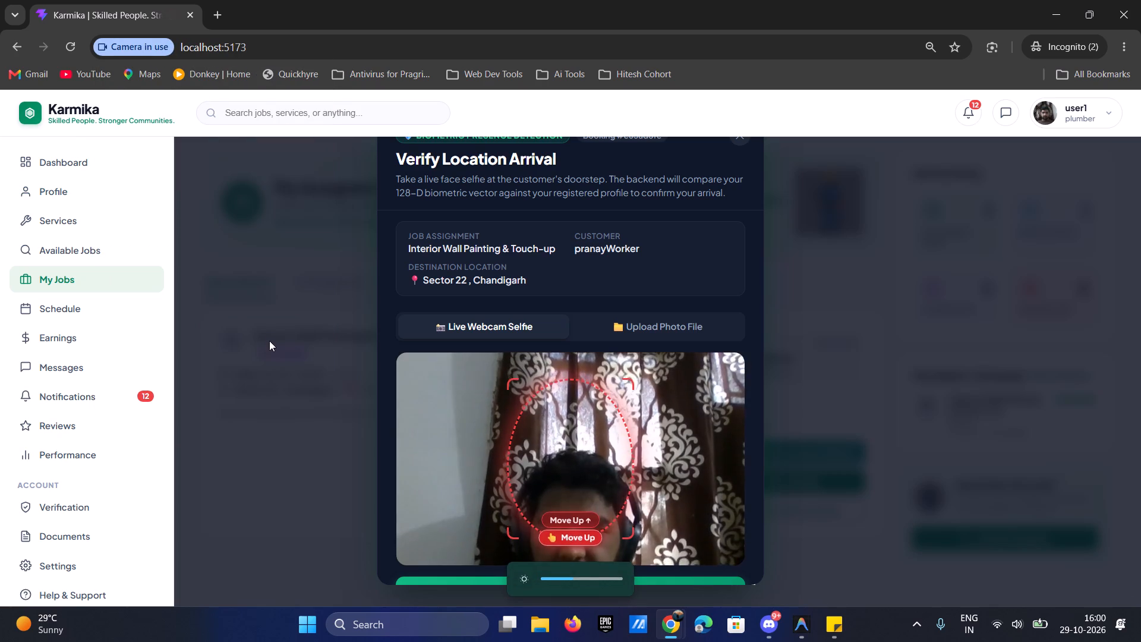
pyautogui.scroll(-1, 498, 448)
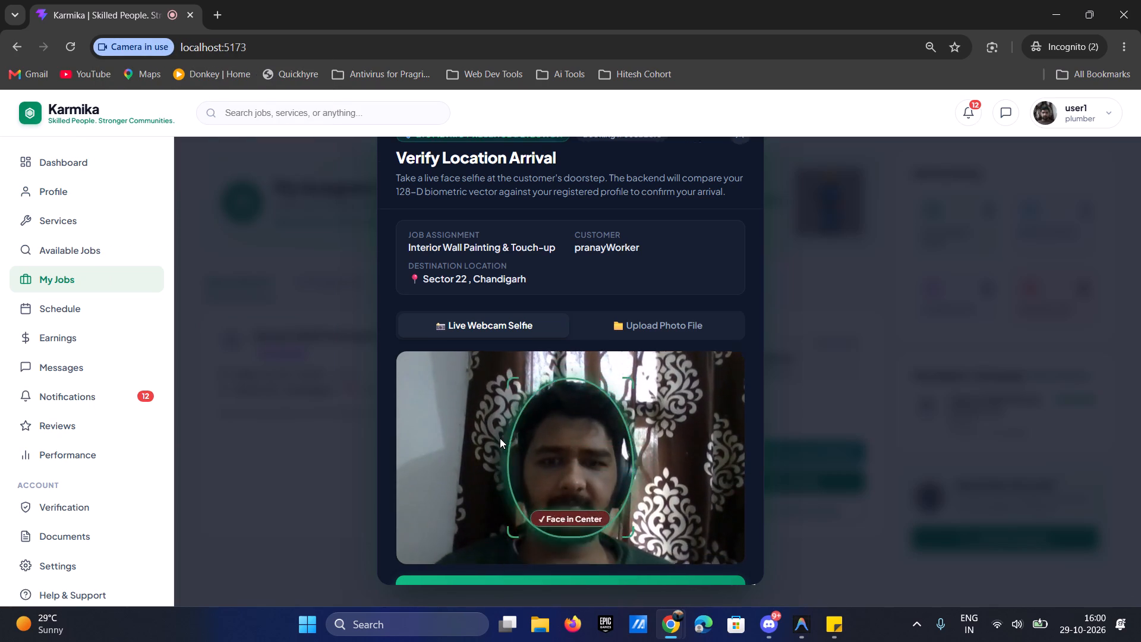
pyautogui.click(586, 525)
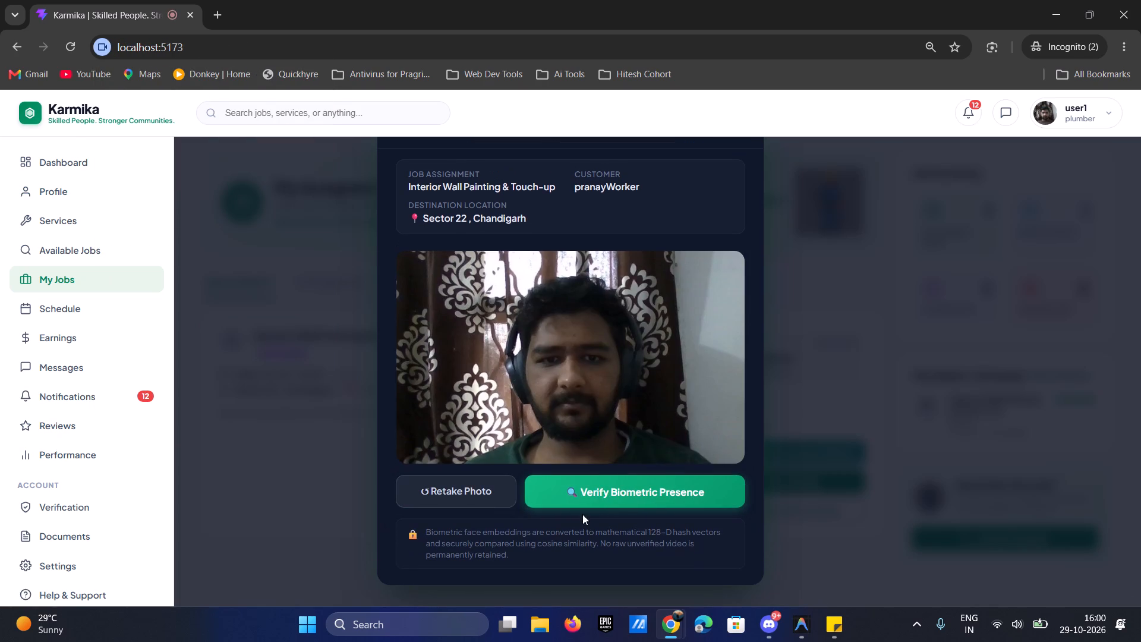
pyautogui.click(601, 478)
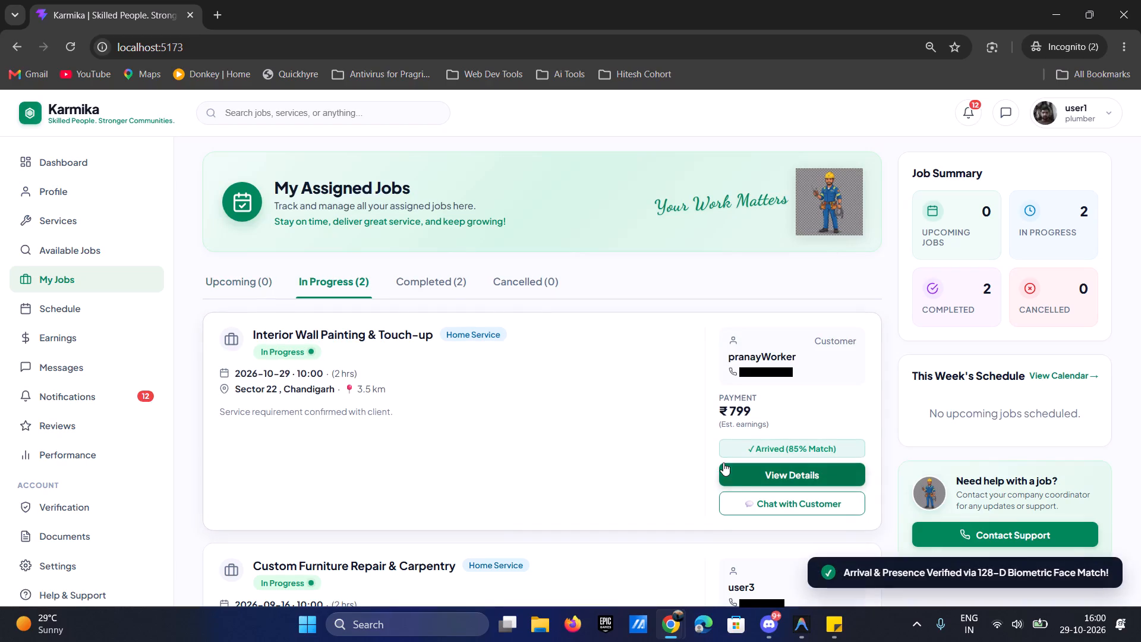
# Mark user1's in-progress Interior Wall Painting & Touch-up job as complete from its job details.
pyautogui.scroll(-2, 547, 421)
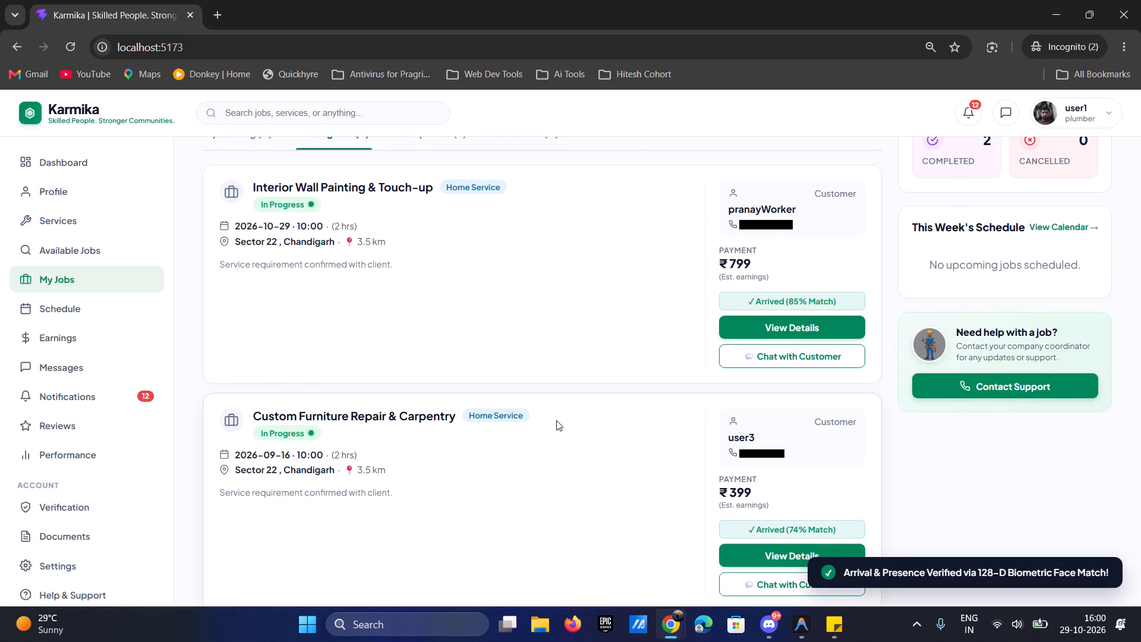
pyautogui.scroll(-2, 717, 430)
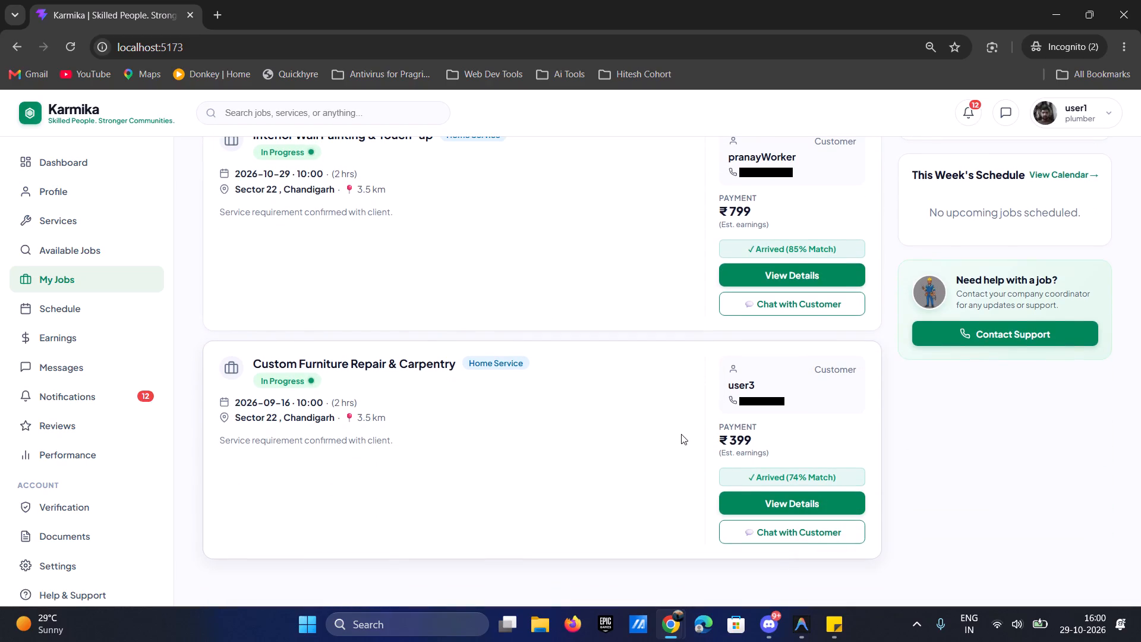
pyautogui.scroll(2, 692, 444)
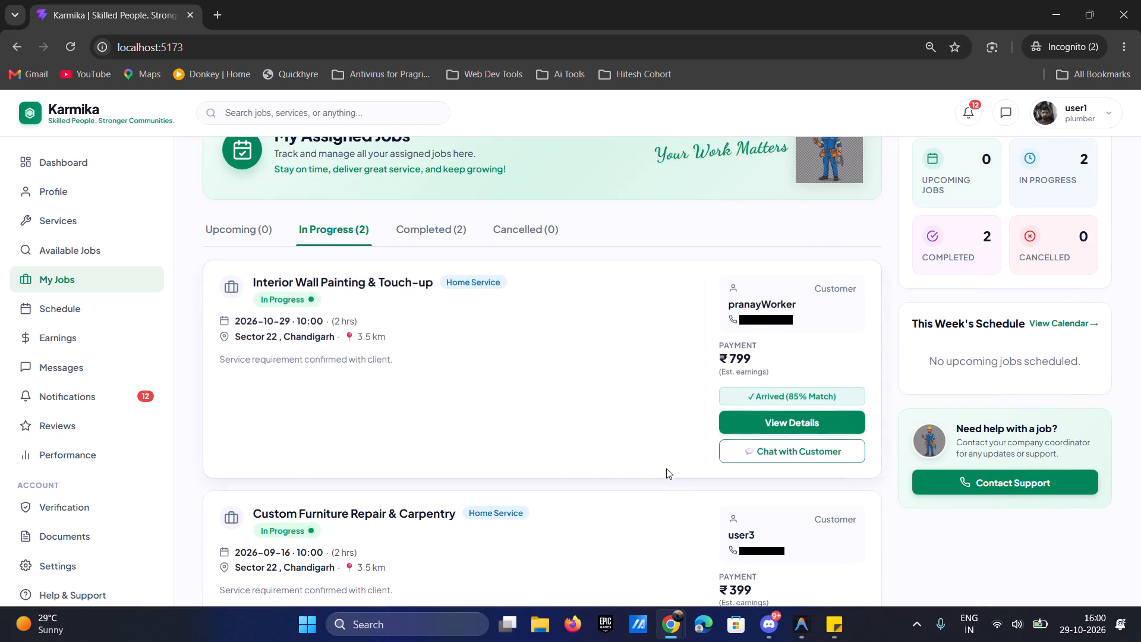
pyautogui.scroll(-1, 666, 468)
pyautogui.click(836, 347)
pyautogui.click(751, 502)
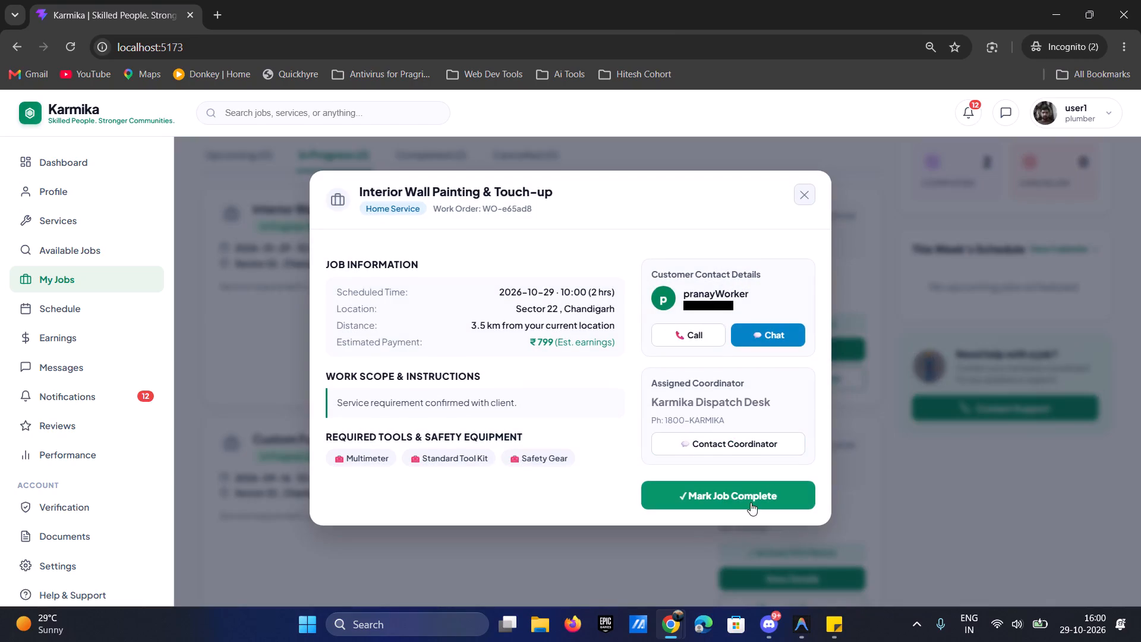
pyautogui.click(806, 194)
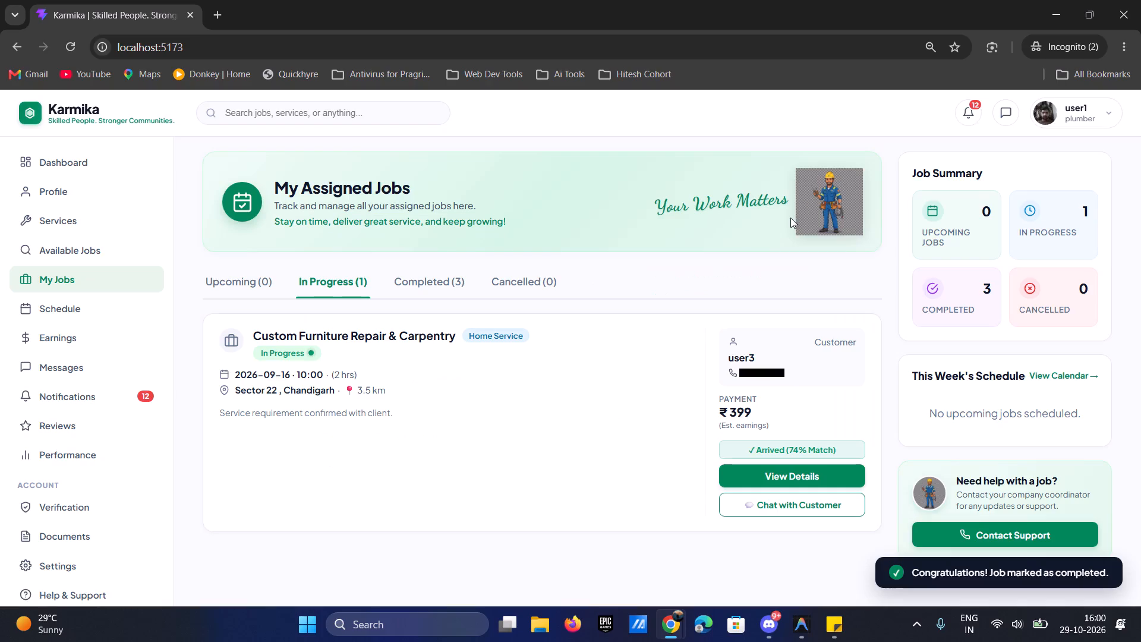
pyautogui.scroll(-4, 865, 334)
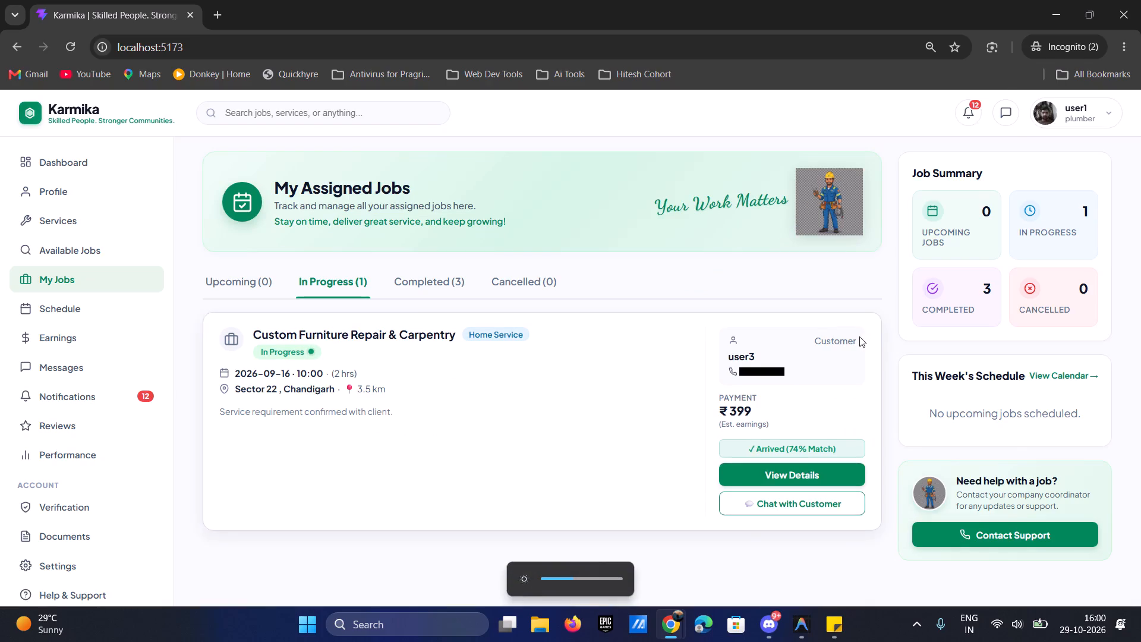
# Switch to the company account, reload it, and check the enrolled workers in My Workers by Available, Offline and Busy status.
pyautogui.hotkey('alt', 'Tab')
pyautogui.hotkey('ctrl', 'r')
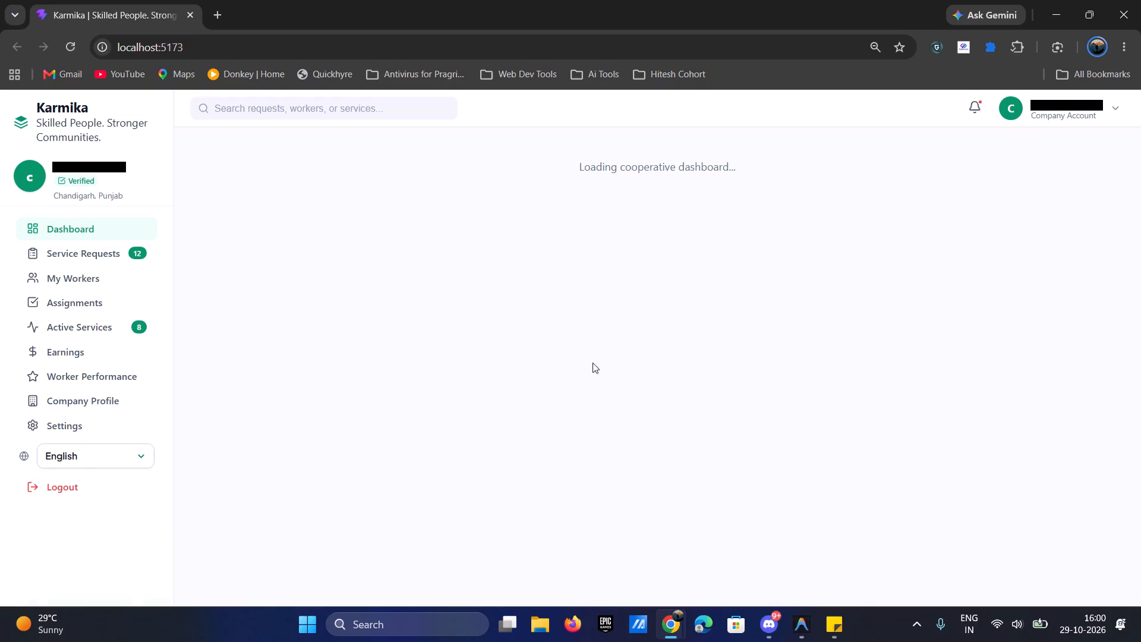
pyautogui.click(71, 259)
pyautogui.click(70, 276)
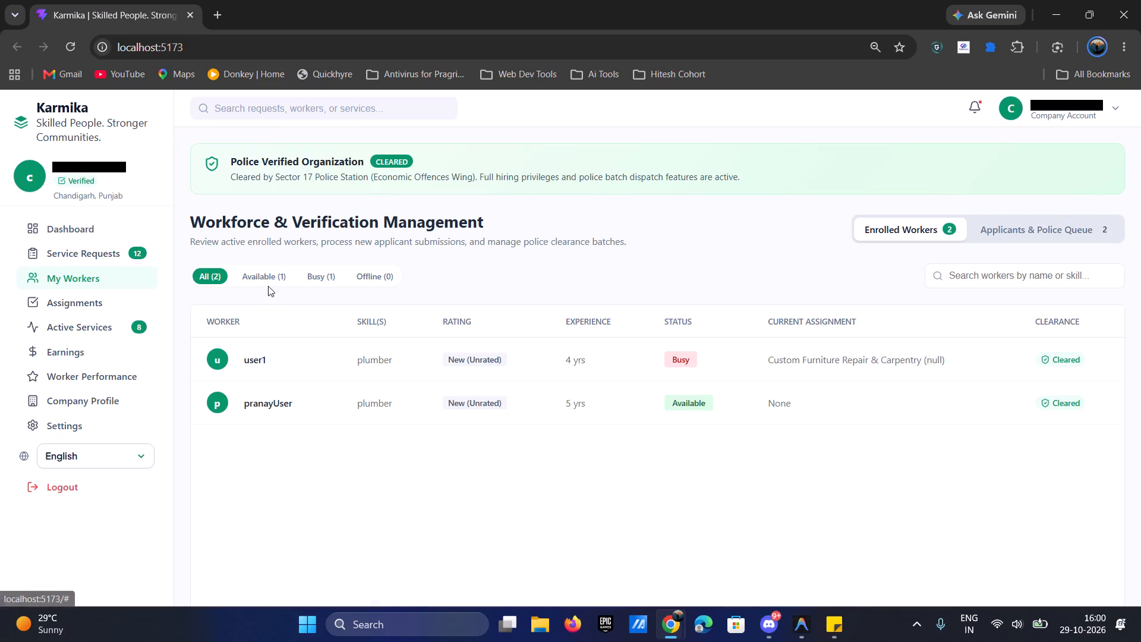
pyautogui.click(269, 284)
pyautogui.click(368, 279)
pyautogui.click(314, 282)
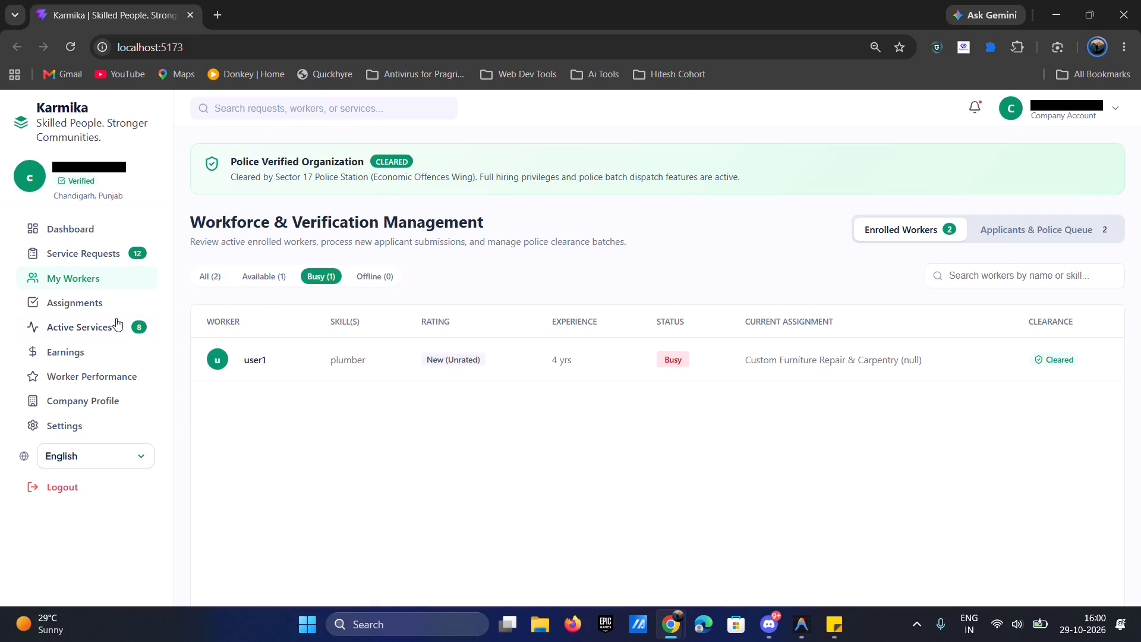
# Review the company's Assignments and Dashboard to check how the finished KMK-731997 job and worker availability are reported.
pyautogui.click(116, 318)
pyautogui.click(103, 306)
pyautogui.click(116, 290)
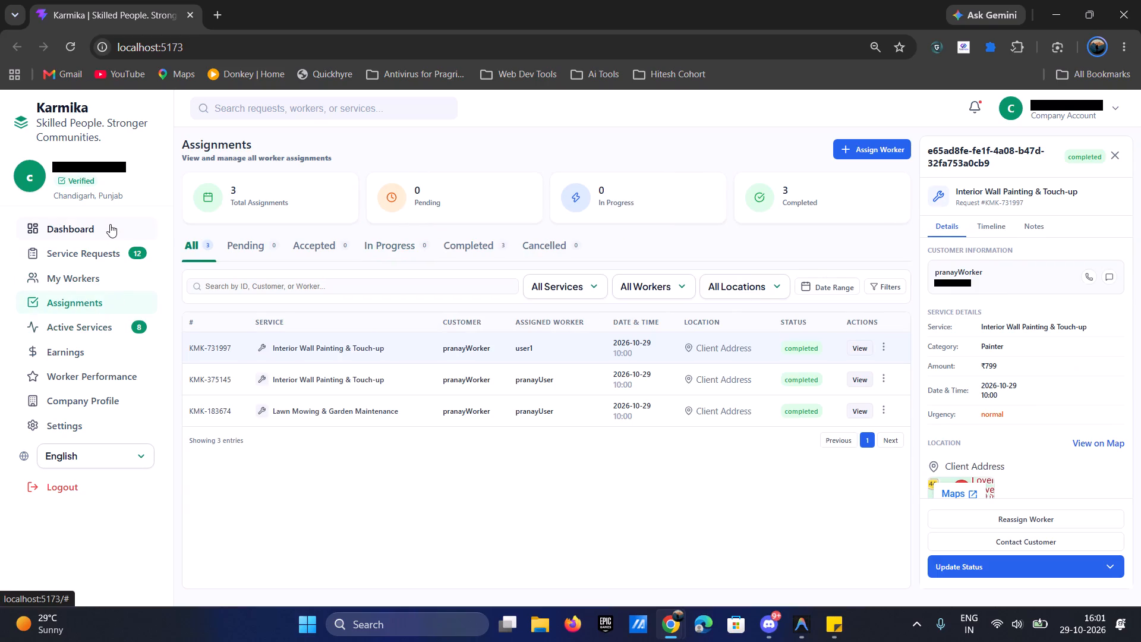
pyautogui.click(110, 224)
pyautogui.click(91, 251)
pyautogui.click(51, 228)
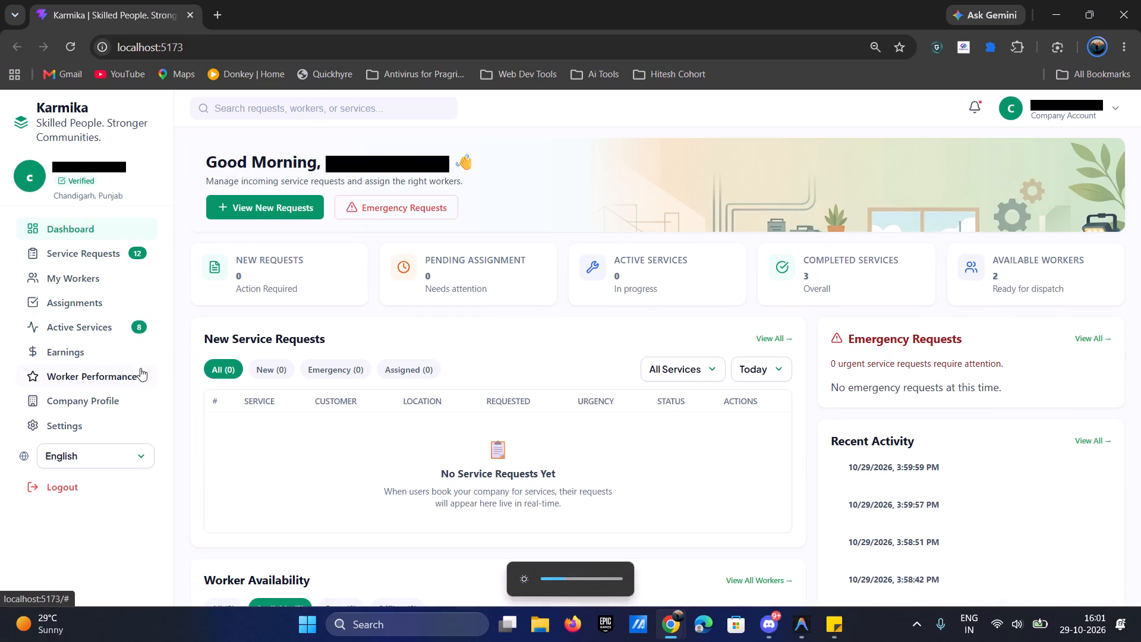
pyautogui.click(106, 291)
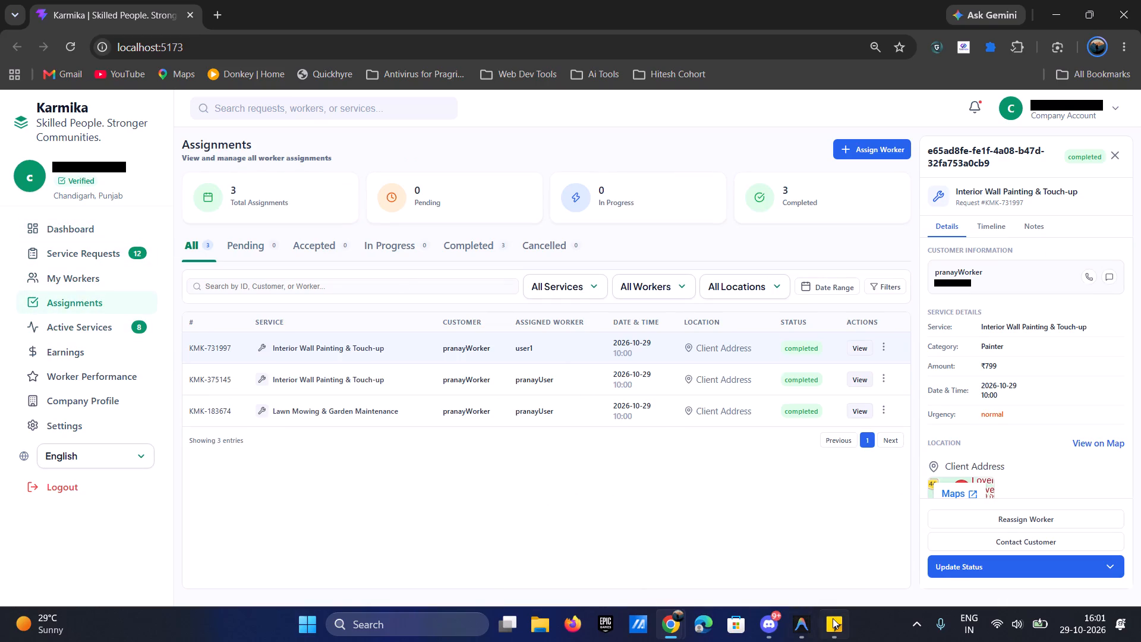
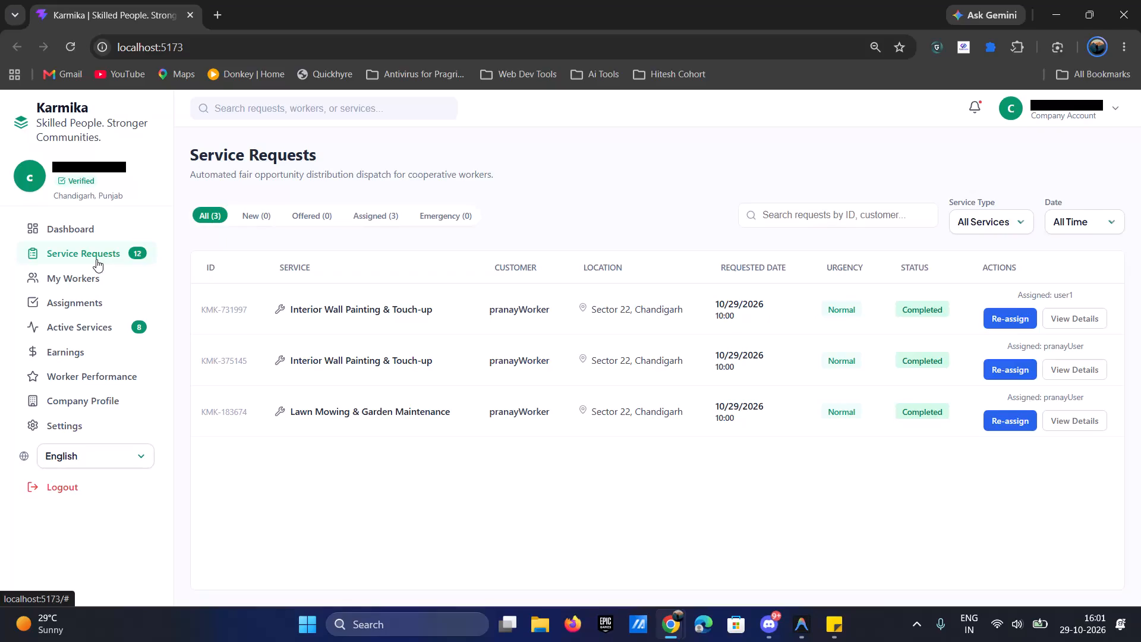
# Review the details of the completed Interior Wall Painting and Lawn Mowing jobs in the company's Assignments.
pyautogui.click(39, 304)
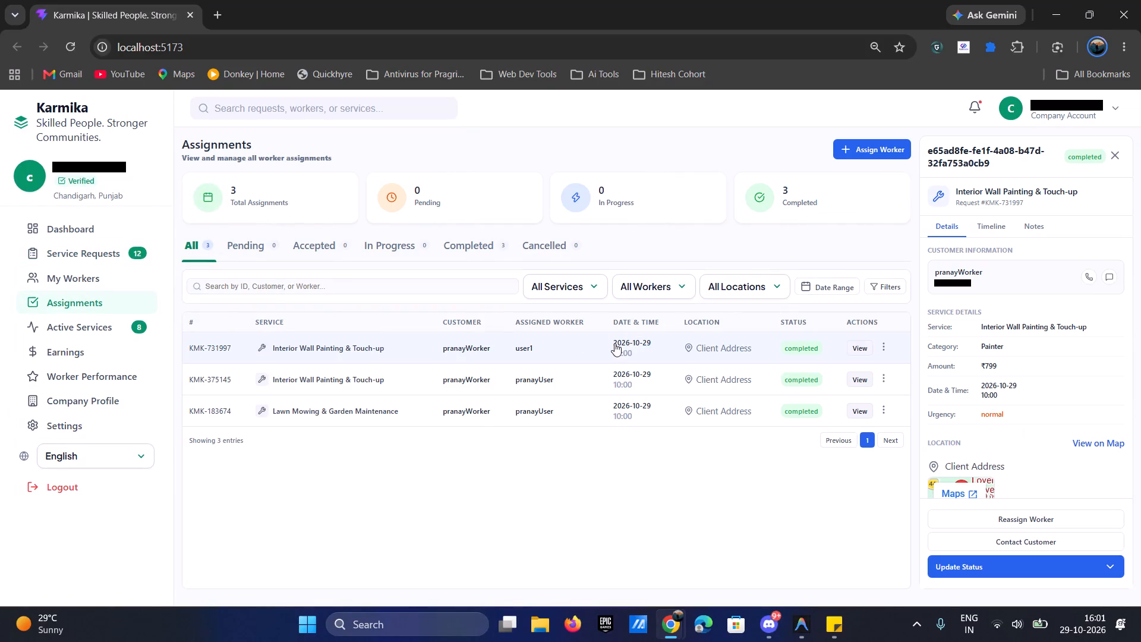
pyautogui.click(617, 400)
pyautogui.click(588, 418)
pyautogui.click(585, 366)
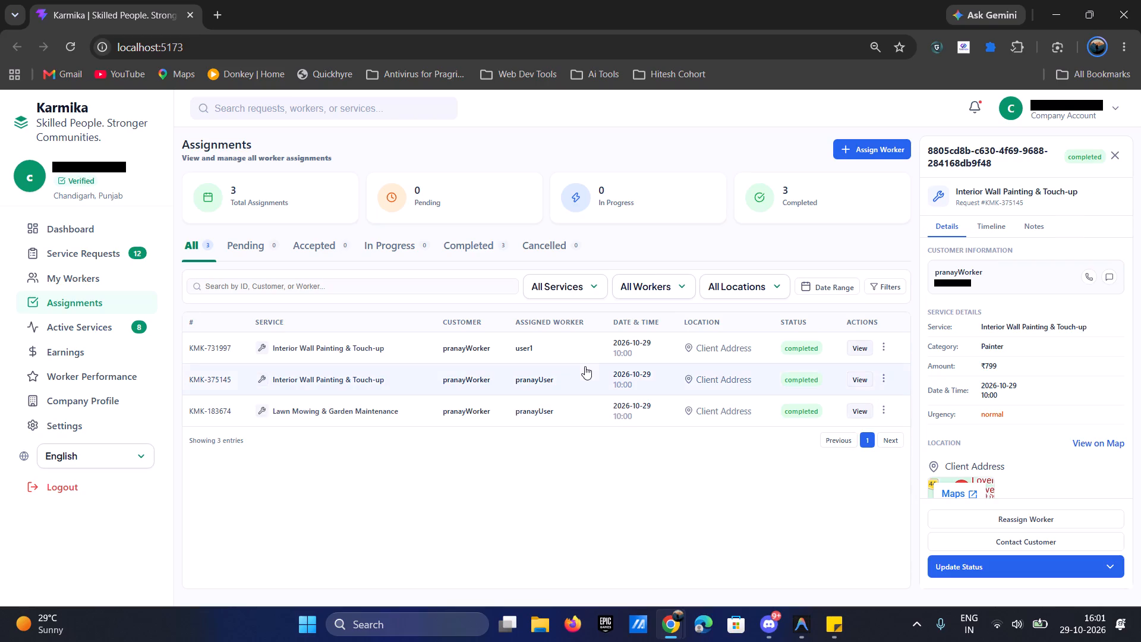
pyautogui.click(570, 353)
# Check the company's Dashboard, the enrolled workers' status in My Workers, and the Applicants & Police Queue.
pyautogui.click(103, 234)
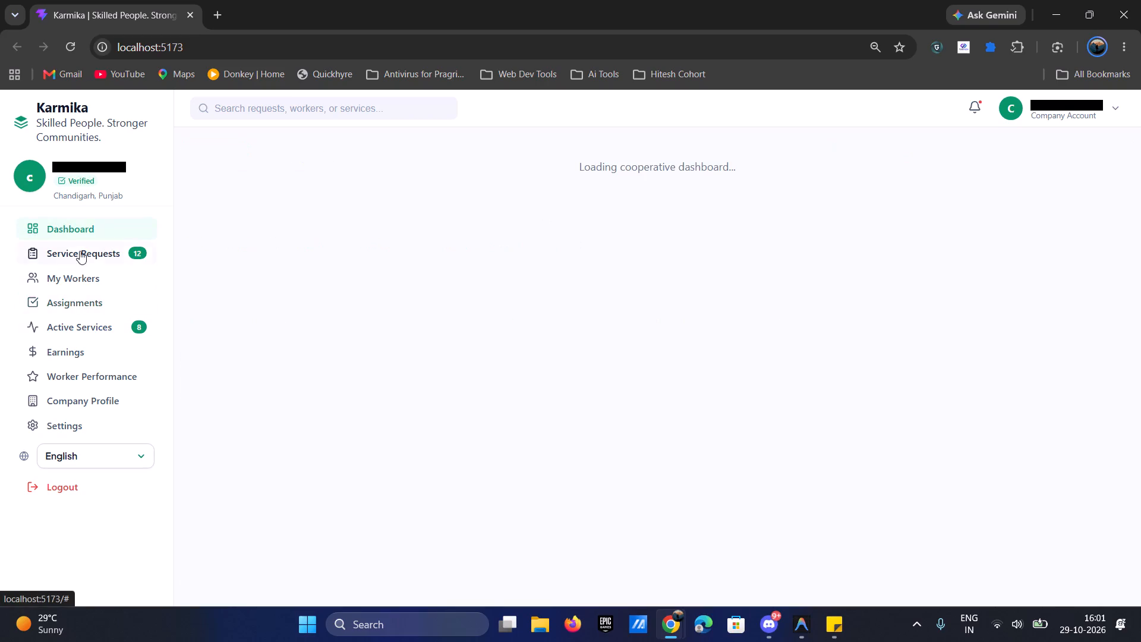
pyautogui.click(96, 237)
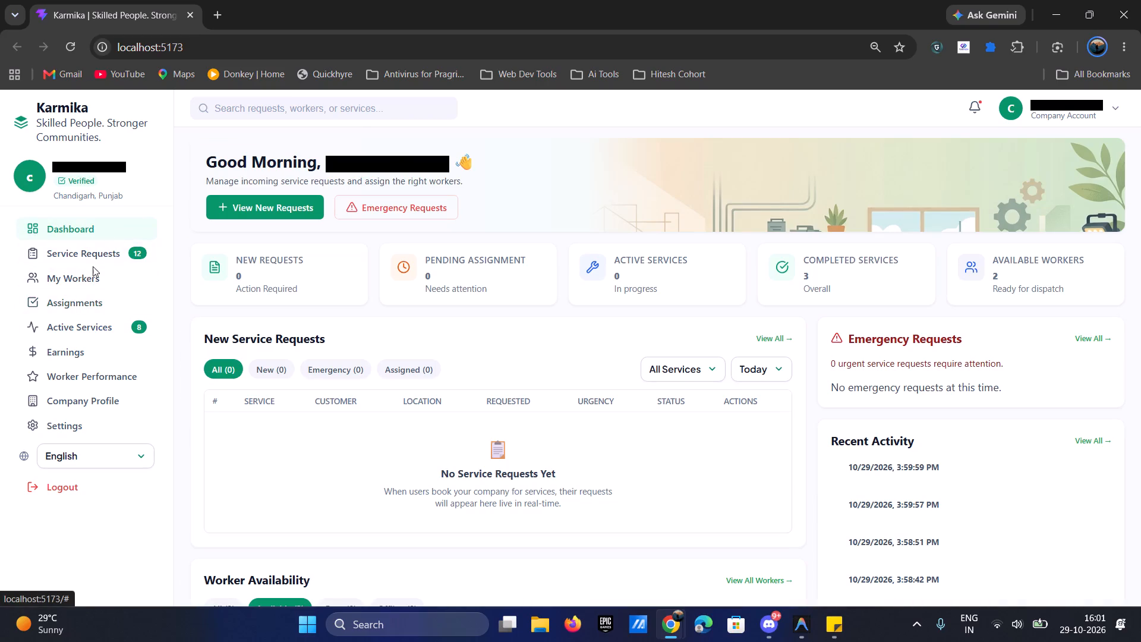
pyautogui.click(93, 272)
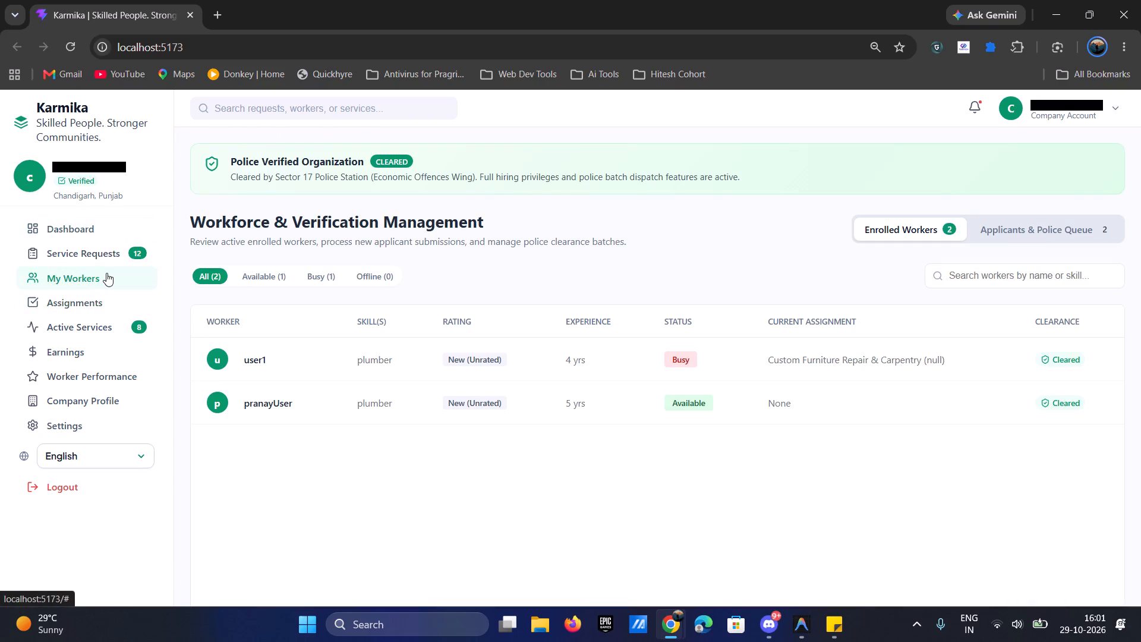
pyautogui.click(1036, 231)
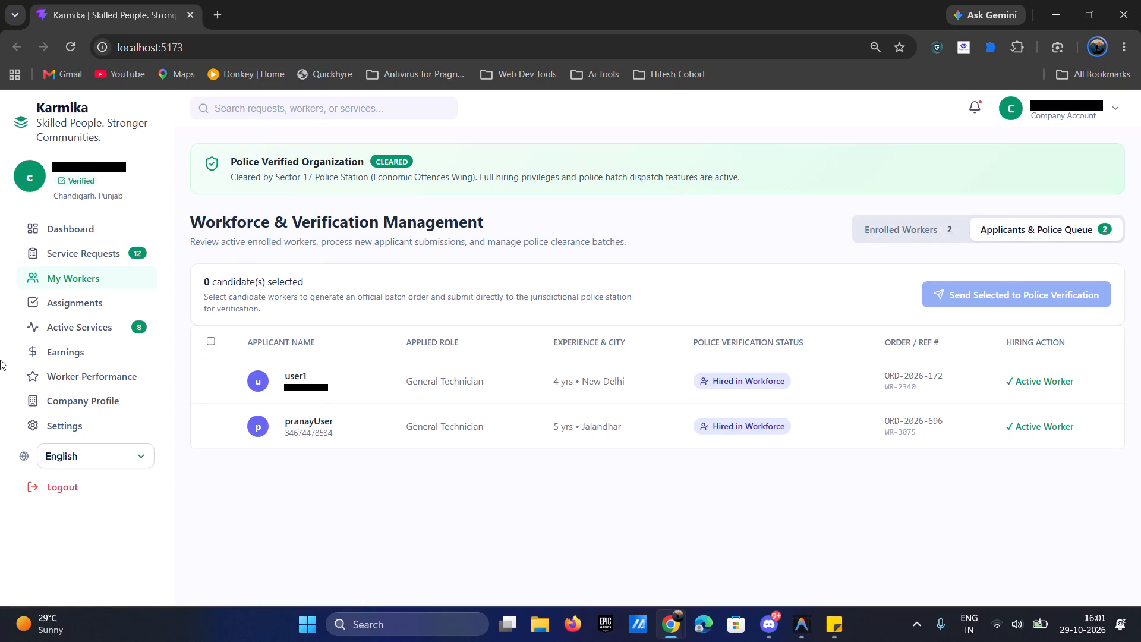
# Examine the company's Earnings page, including the earnings trend, service breakdown, recent transactions, payout balance and milestones.
pyautogui.click(29, 351)
pyautogui.click(48, 341)
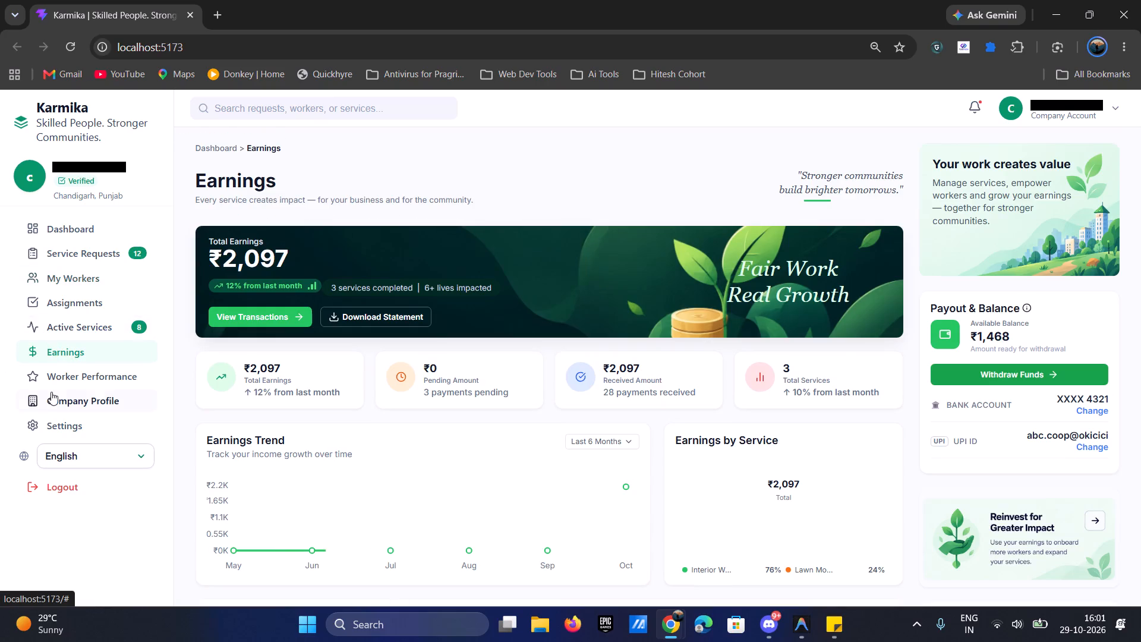
pyautogui.scroll(-2, 628, 411)
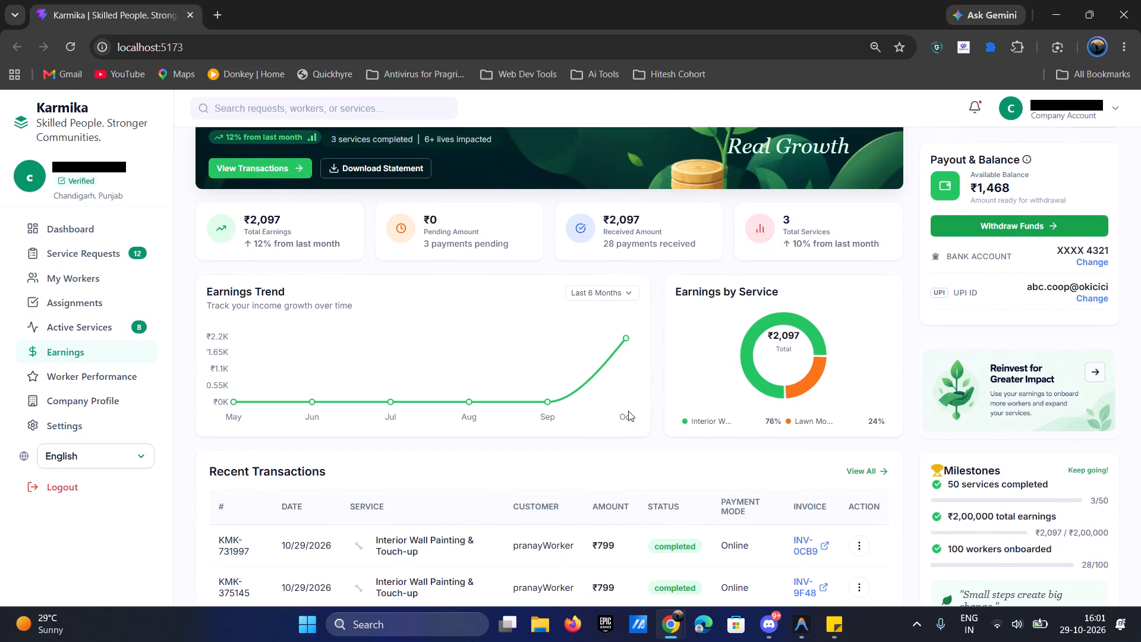
pyautogui.scroll(-4, 853, 418)
pyautogui.scroll(3, 857, 425)
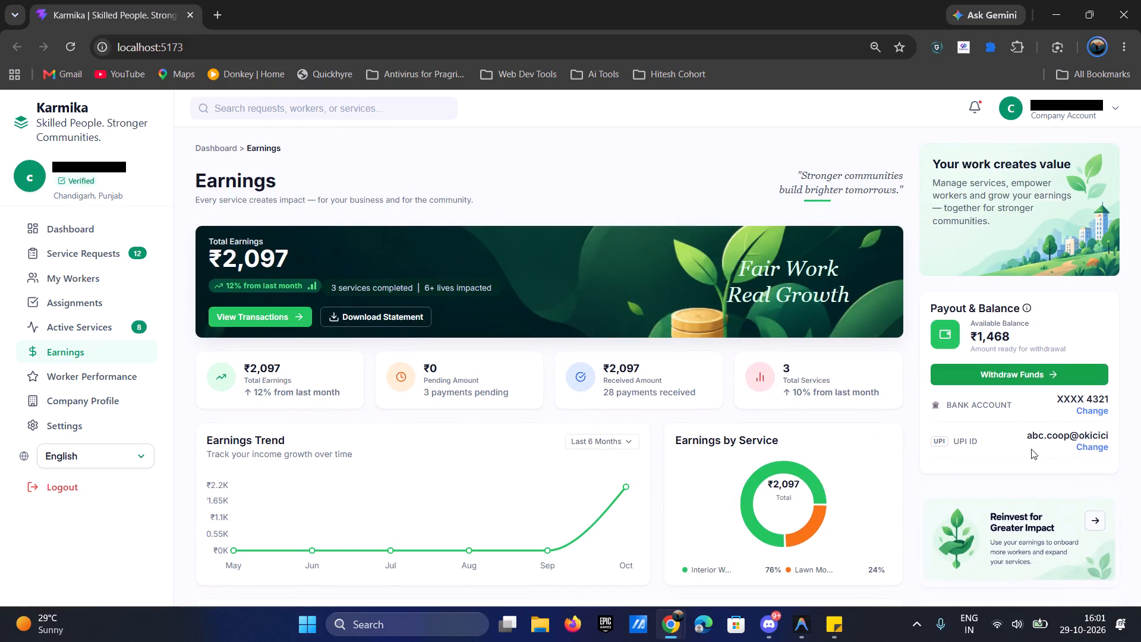
pyautogui.scroll(-3, 1039, 448)
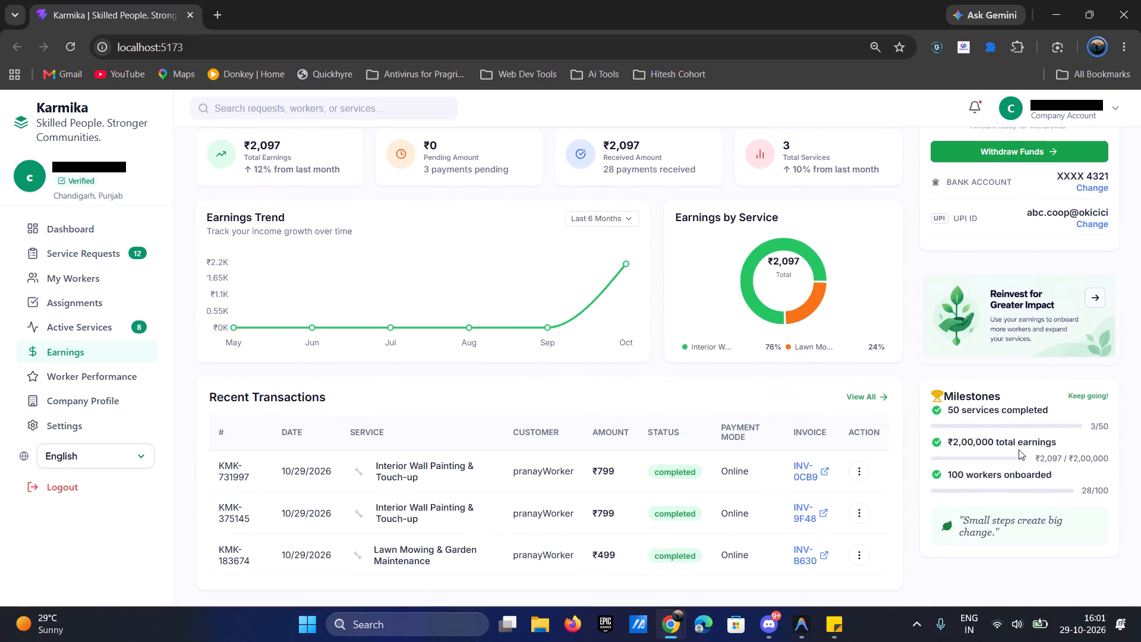
pyautogui.scroll(1, 1013, 451)
pyautogui.scroll(1, 717, 440)
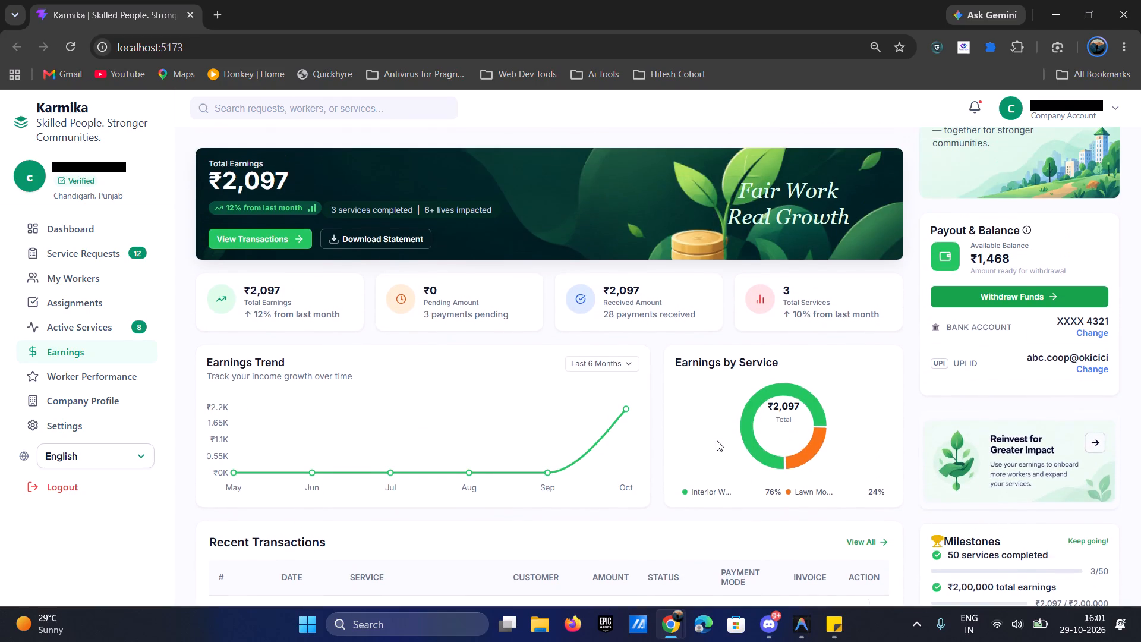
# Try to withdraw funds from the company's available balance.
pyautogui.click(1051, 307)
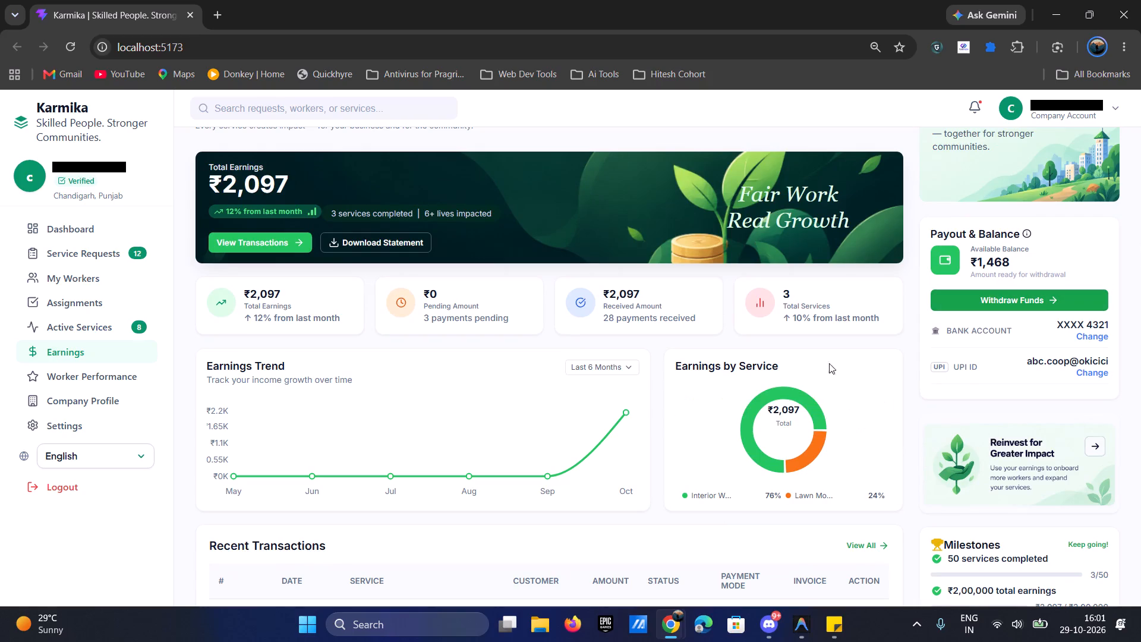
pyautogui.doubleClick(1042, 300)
# Review the Earnings by Service breakdown and the Recent Transactions on the company's Earnings page.
pyautogui.scroll(-4, 1045, 353)
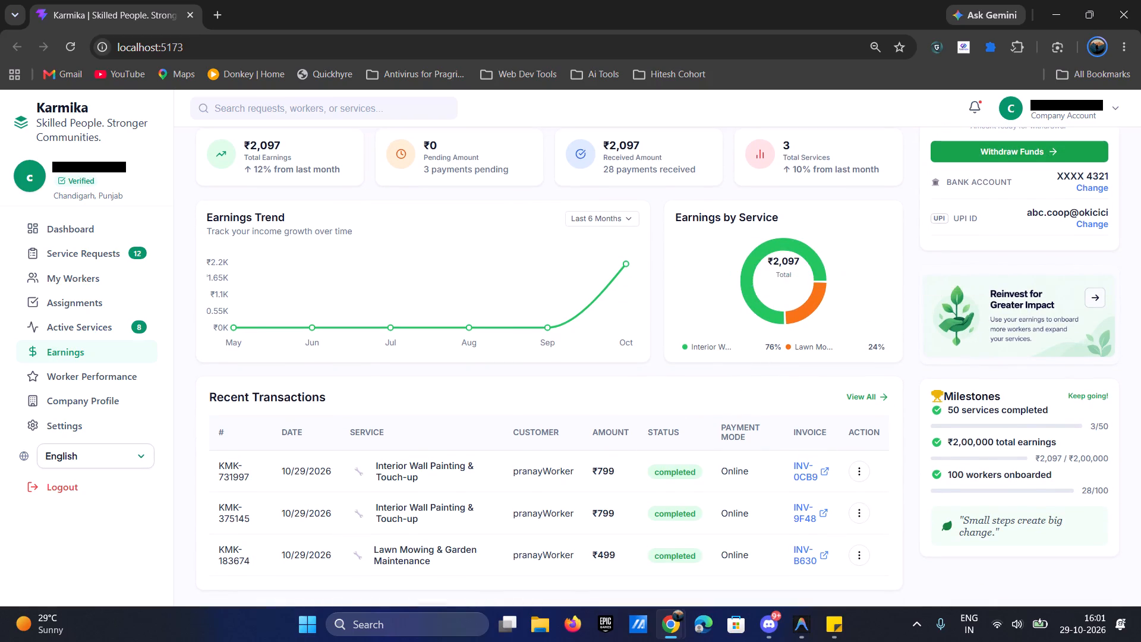
pyautogui.scroll(-2, 790, 323)
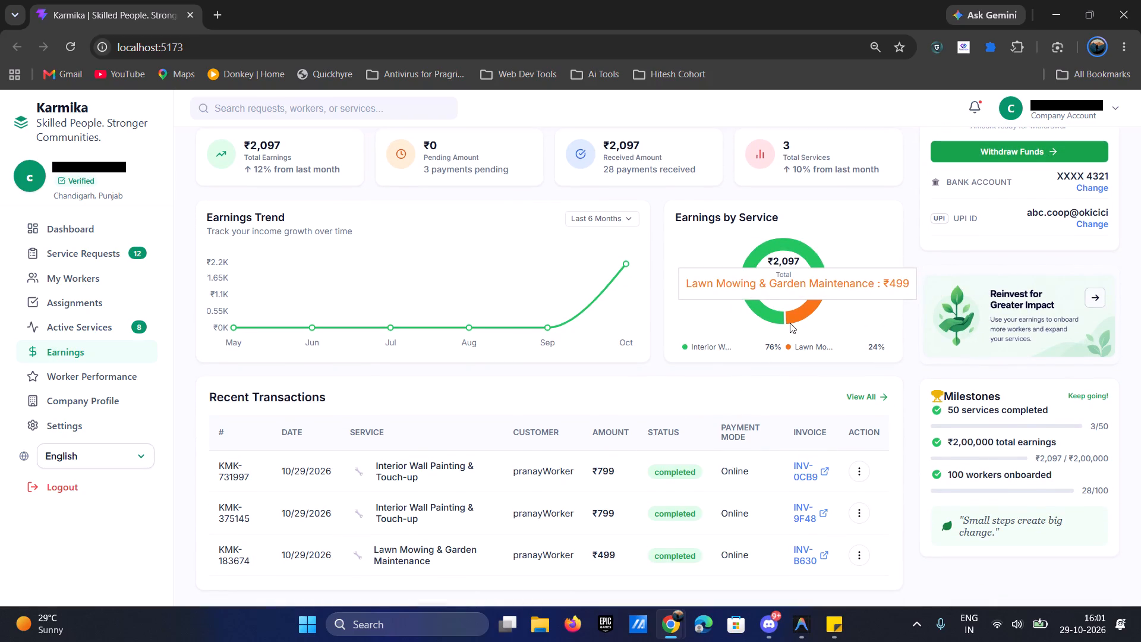
pyautogui.scroll(-2, 790, 323)
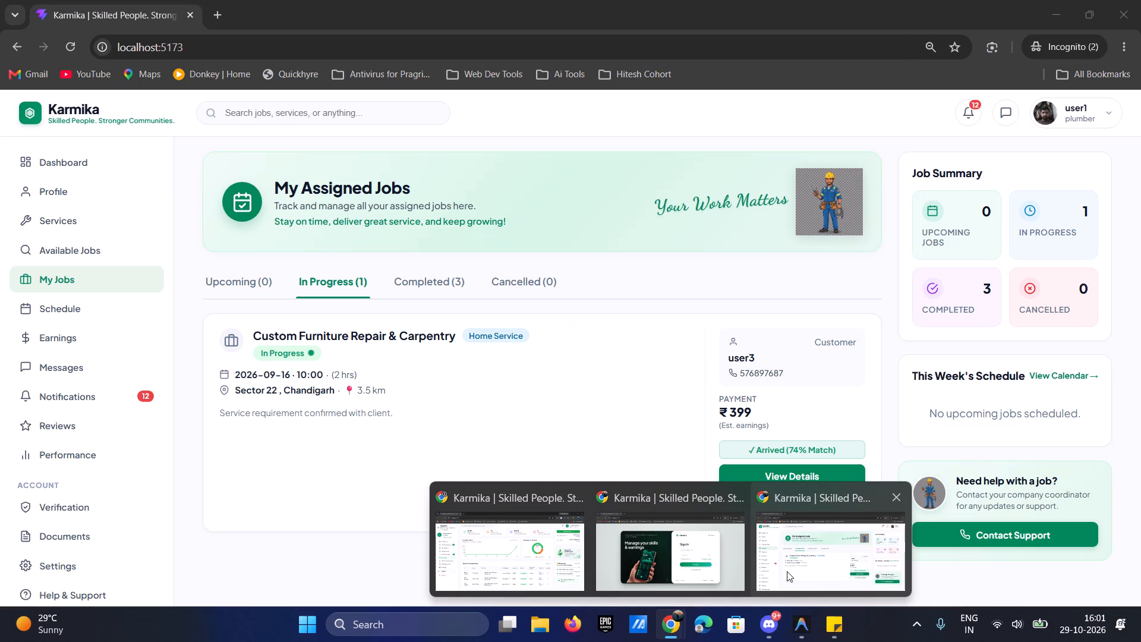
# Switch to user1's worker account and look over the in-progress job in My Jobs and the worker Dashboard.
pyautogui.click(787, 571)
pyautogui.scroll(-8, 280, 427)
pyautogui.scroll(8, 234, 422)
pyautogui.click(102, 322)
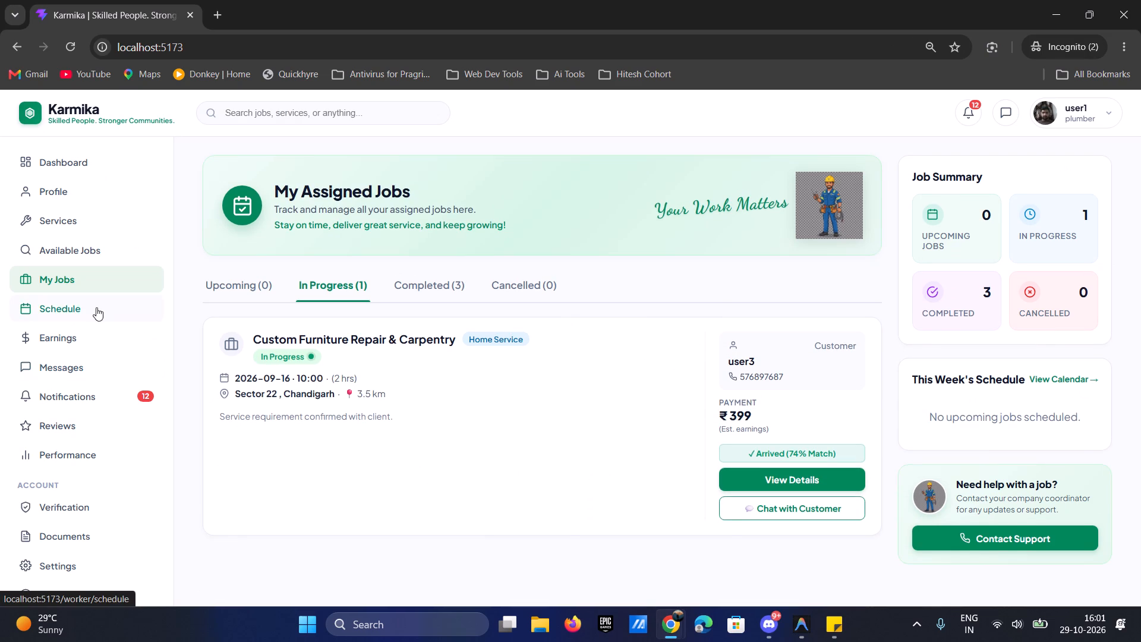
pyautogui.click(94, 302)
pyautogui.click(84, 225)
pyautogui.click(92, 171)
pyautogui.scroll(-6, 98, 405)
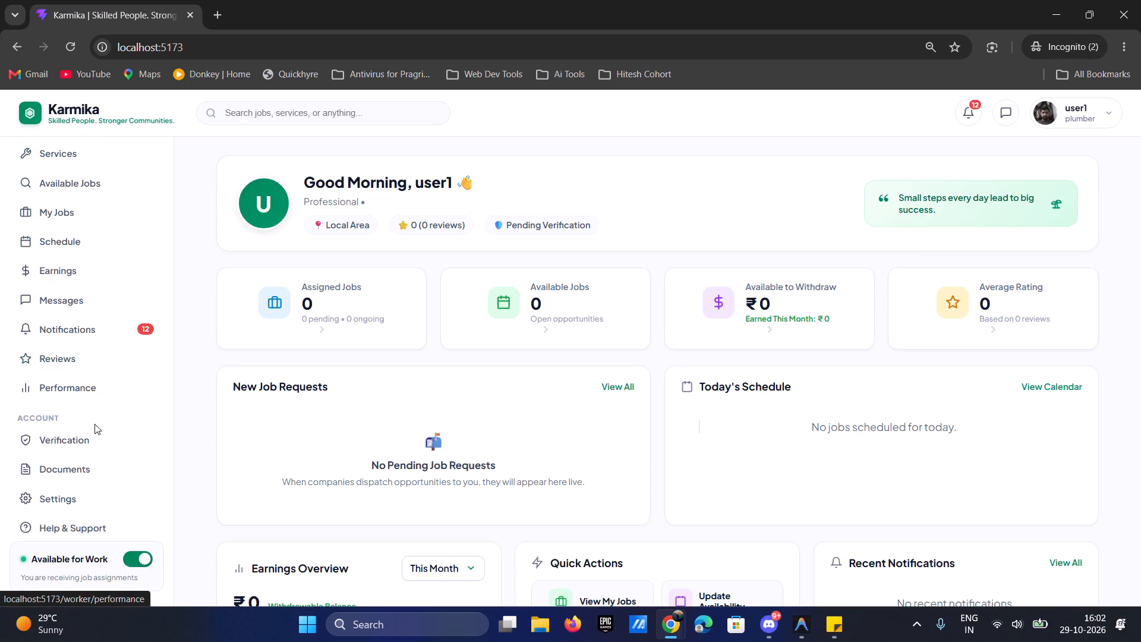
pyautogui.scroll(3, 94, 426)
# Examine user1's Worker Verification & Trust Center and try moving from it to the other worker pages.
pyautogui.click(43, 501)
pyautogui.scroll(-4, 68, 518)
pyautogui.click(89, 499)
pyautogui.click(91, 492)
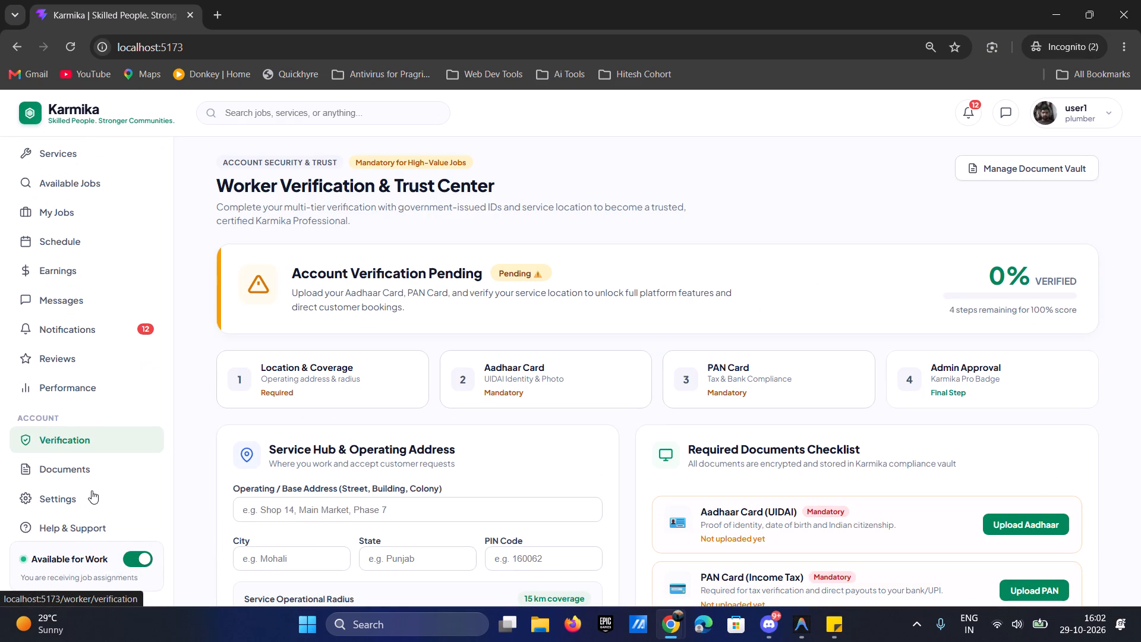
pyautogui.click(93, 471)
pyautogui.click(74, 470)
pyautogui.click(48, 466)
pyautogui.click(115, 386)
pyautogui.click(95, 352)
pyautogui.scroll(2, 93, 345)
pyautogui.click(96, 344)
pyautogui.click(74, 319)
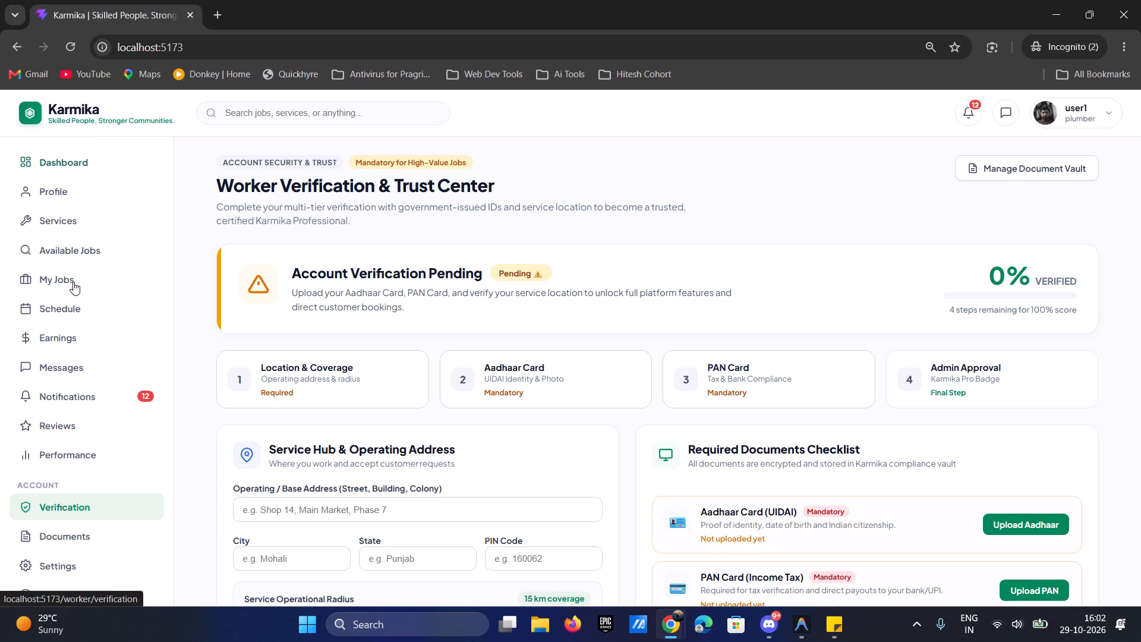
pyautogui.scroll(1, 78, 275)
pyautogui.click(67, 314)
pyautogui.scroll(-4, 128, 224)
pyautogui.scroll(6, 121, 361)
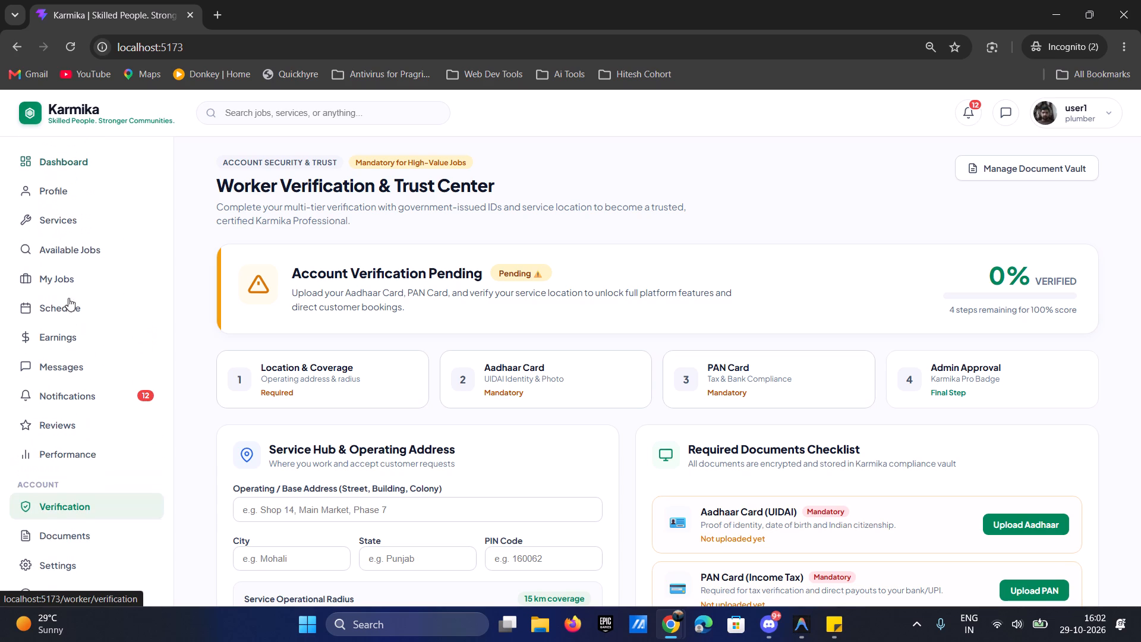
# Look over user1's Profile overview and the customer conversations in Messages.
pyautogui.click(47, 157)
pyautogui.click(58, 187)
pyautogui.scroll(-1, 108, 563)
pyautogui.scroll(3, 105, 324)
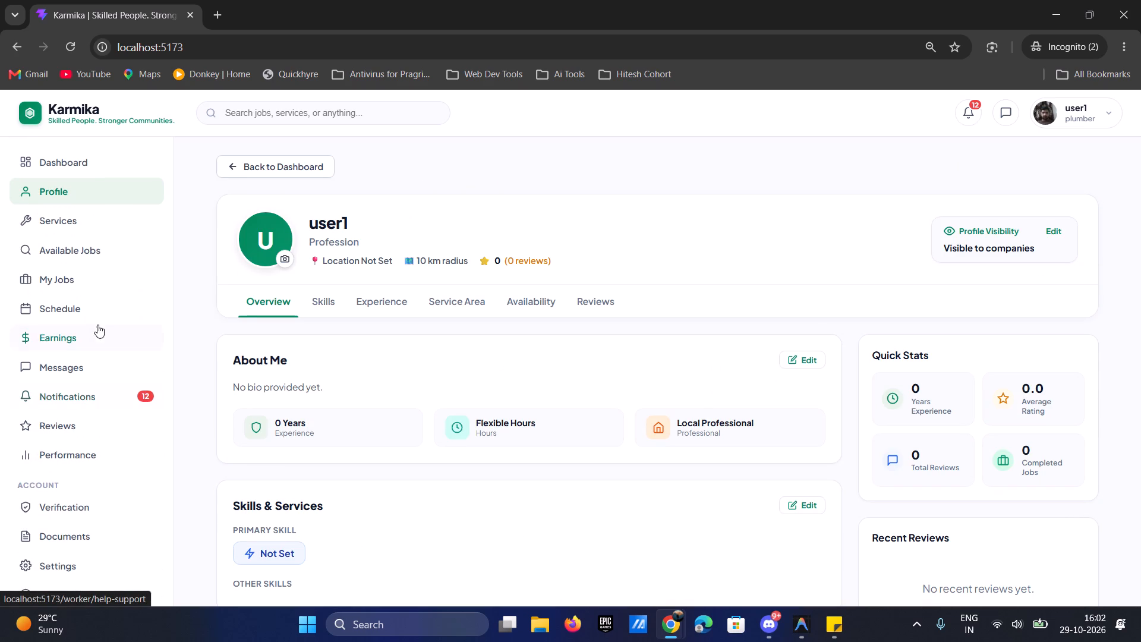
pyautogui.click(111, 264)
pyautogui.click(89, 241)
pyautogui.click(67, 372)
pyautogui.scroll(-2, 84, 495)
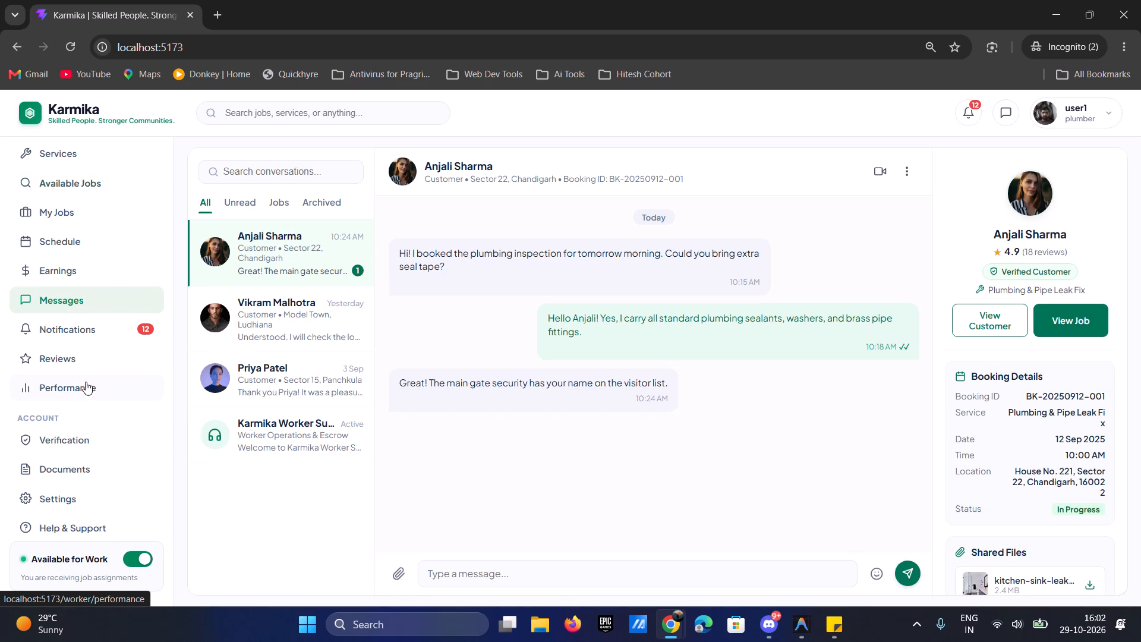
# Examine user1's Schedule, including the calendar jobs, working hours, upcoming jobs, recent notifications and performance.
pyautogui.click(78, 212)
pyautogui.click(78, 231)
pyautogui.scroll(-3, 840, 486)
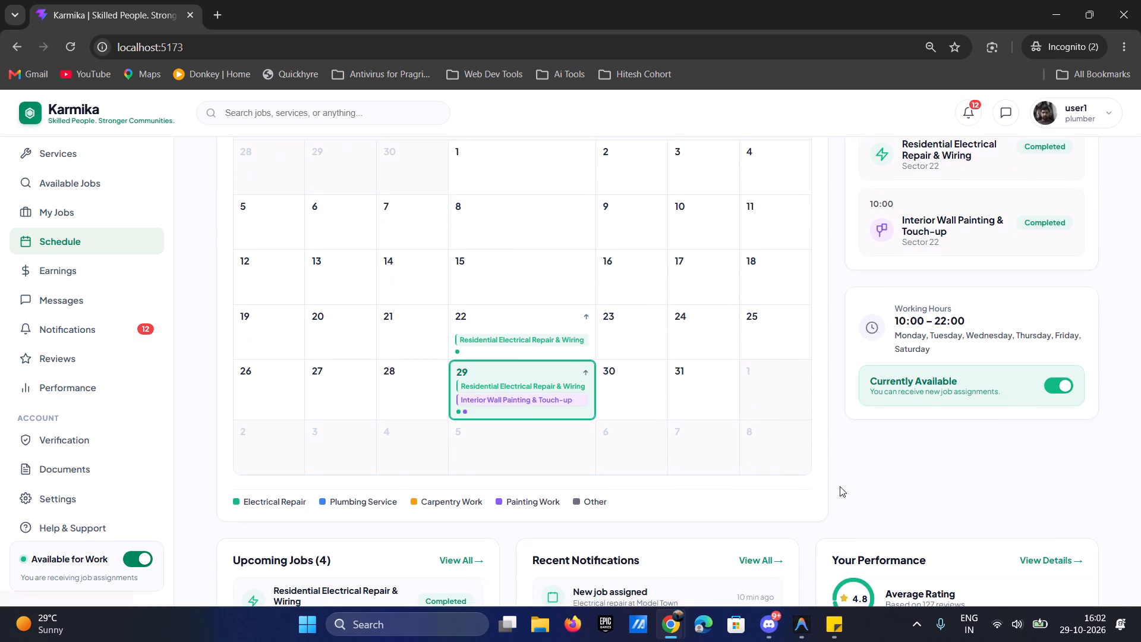
pyautogui.scroll(-2, 725, 454)
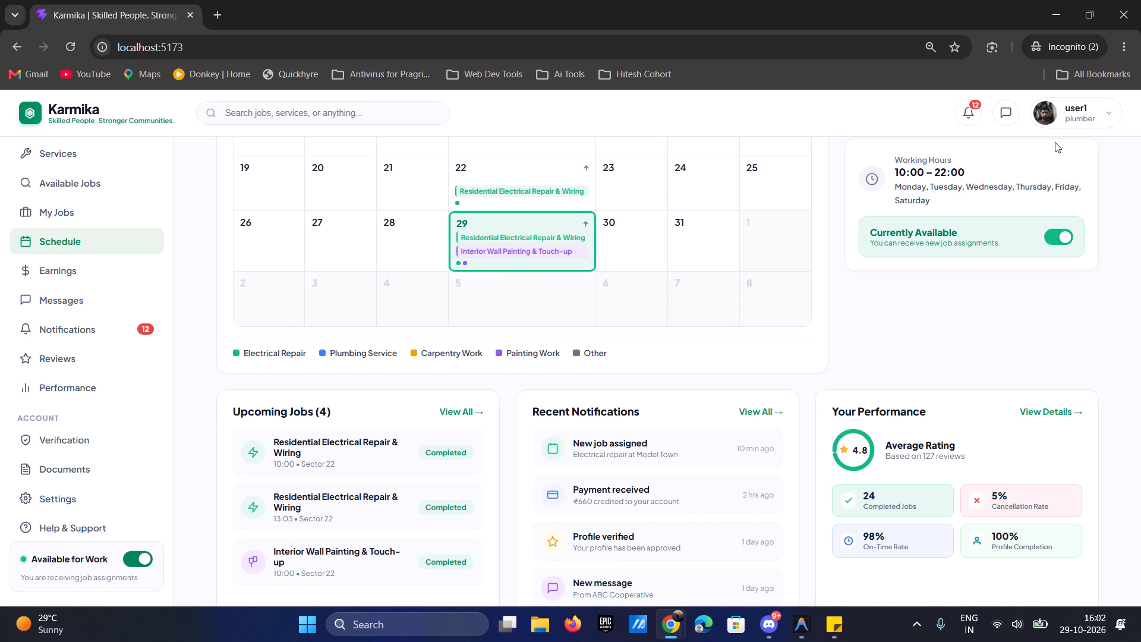
pyautogui.click(967, 117)
pyautogui.scroll(3, 900, 417)
pyautogui.scroll(-6, 900, 417)
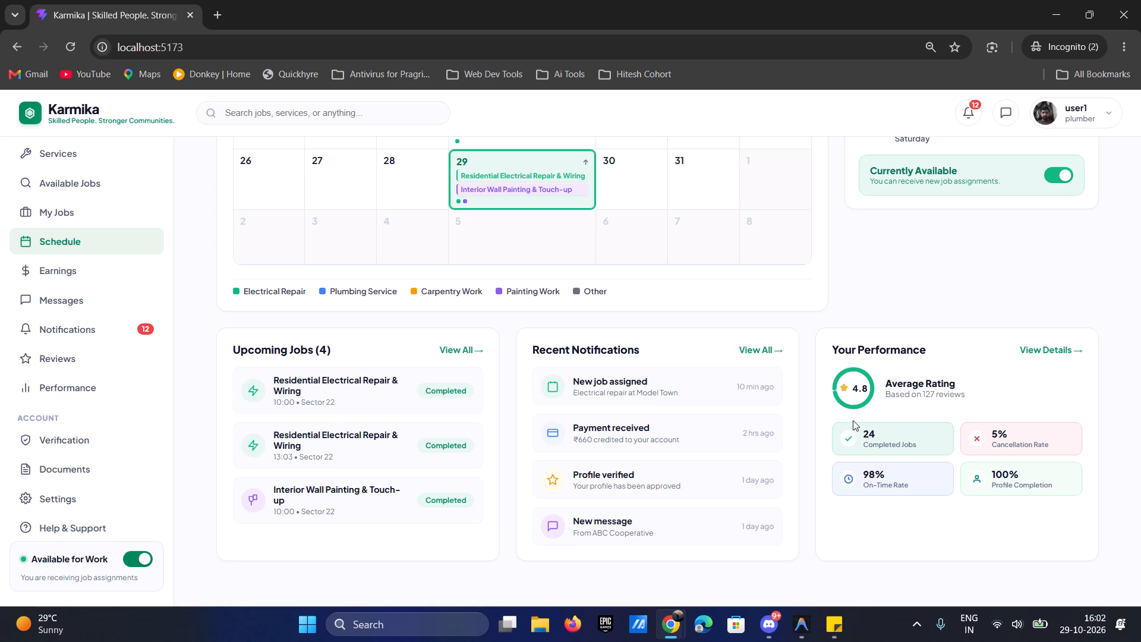
pyautogui.scroll(2, 849, 423)
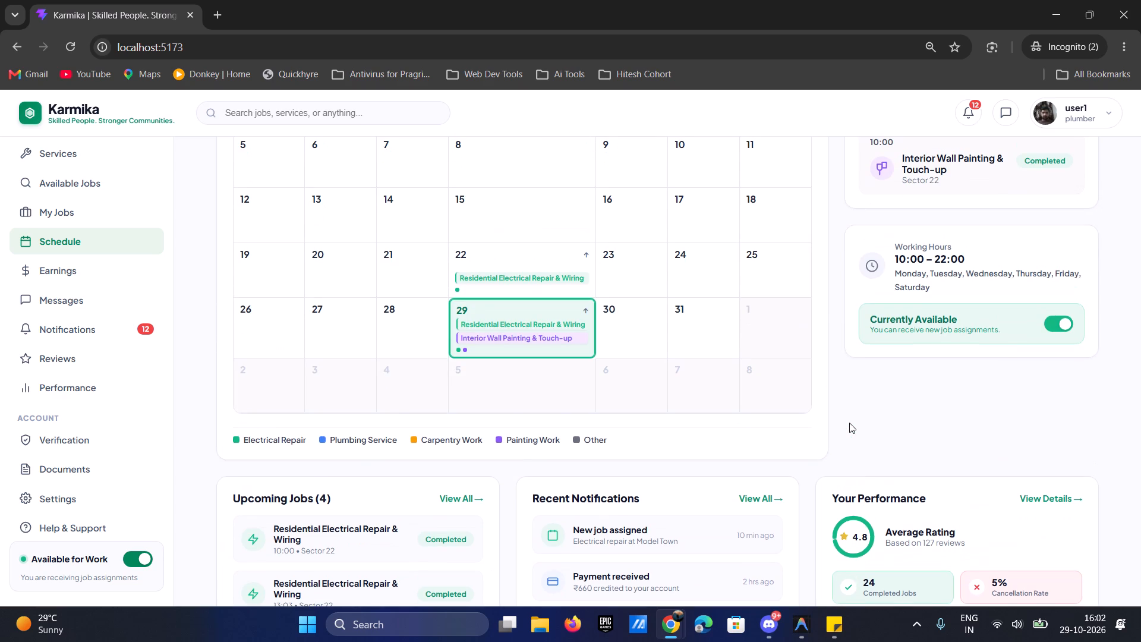
# View the Interior Wall Painting & Touch-up job's details from the 29th in the calendar, close them, and recheck the Schedule.
pyautogui.click(503, 338)
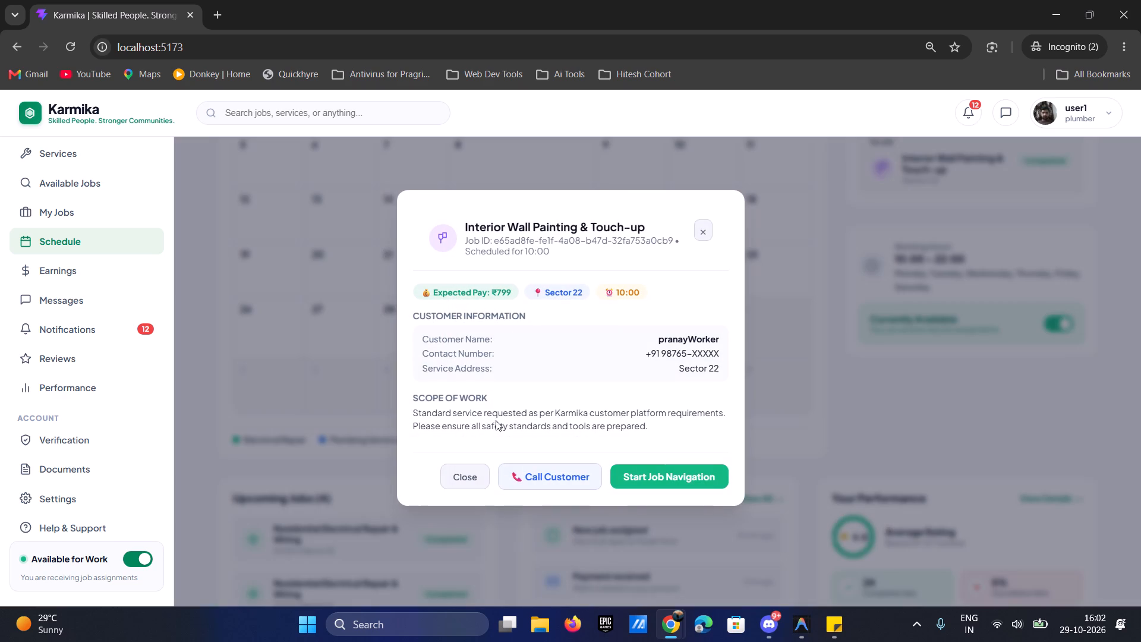
pyautogui.click(474, 474)
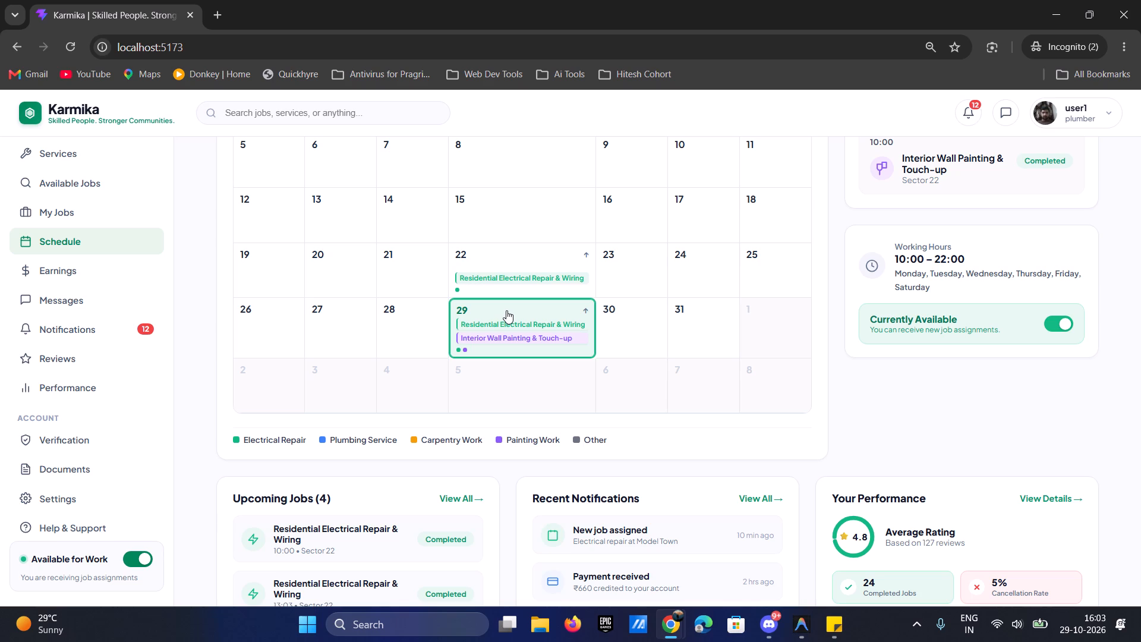
pyautogui.scroll(-4, 501, 337)
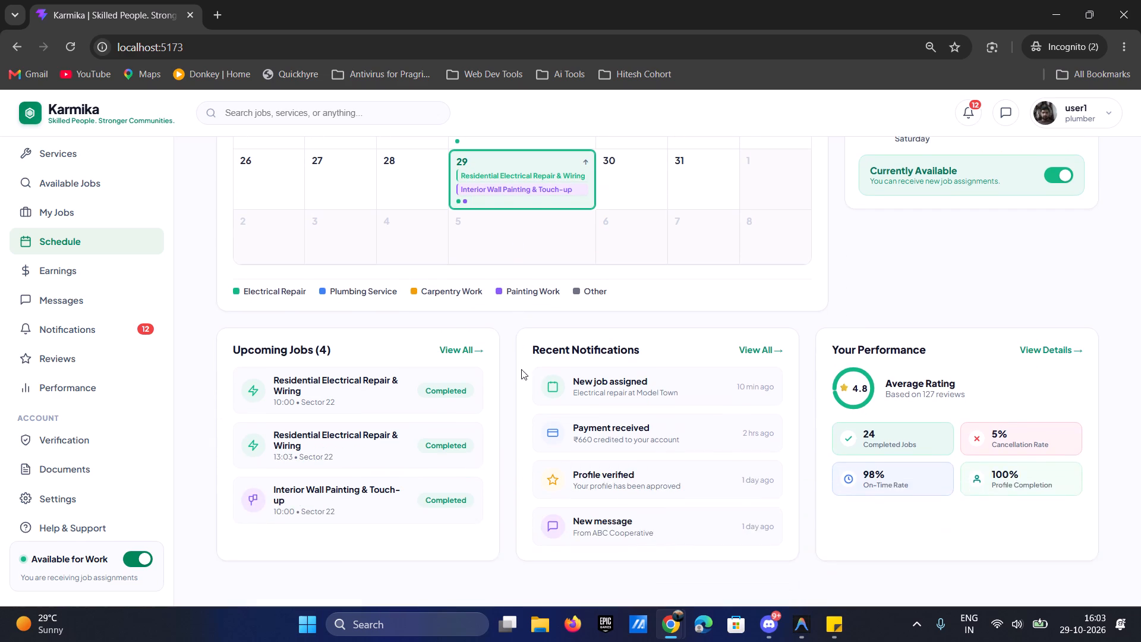
pyautogui.scroll(1, 522, 379)
pyautogui.scroll(3, 93, 320)
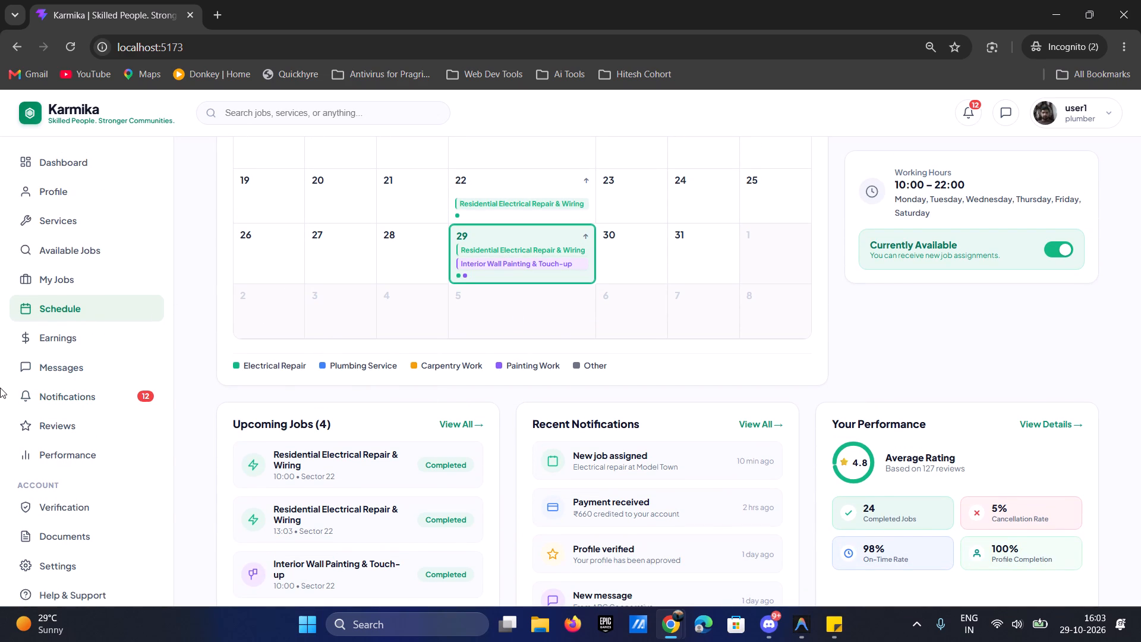
pyautogui.scroll(-4, 0, 388)
pyautogui.scroll(4, 0, 378)
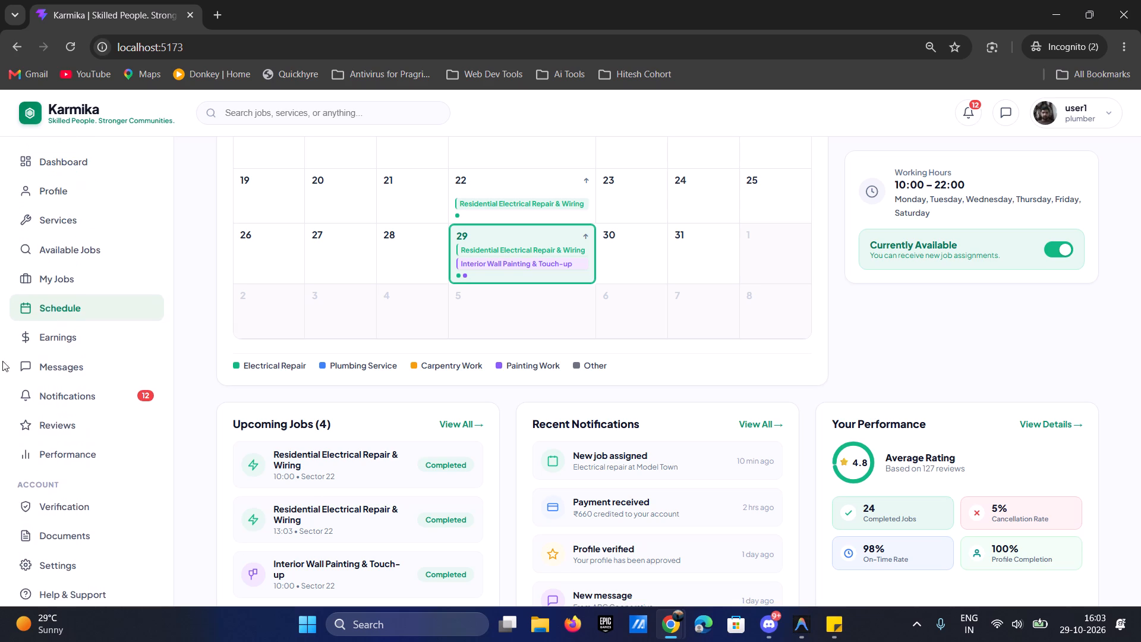
# Check the job requests, earnings, schedule and notifications shown on user1's worker Dashboard.
pyautogui.click(98, 177)
pyautogui.click(98, 169)
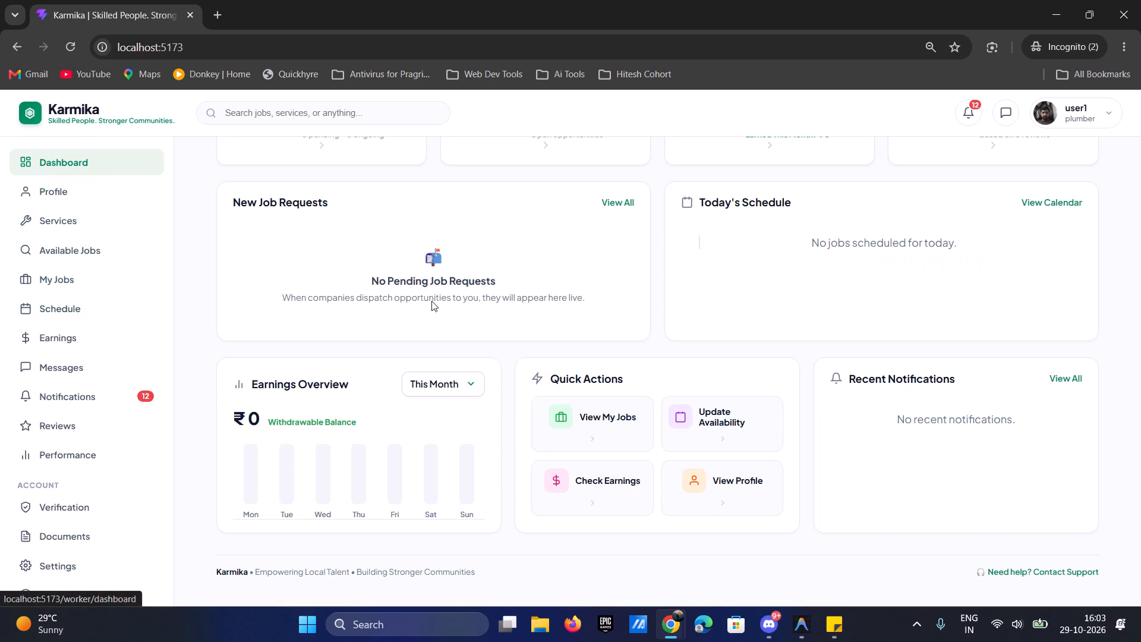
pyautogui.scroll(-2, 655, 393)
pyautogui.scroll(3, 655, 393)
pyautogui.scroll(1, 608, 405)
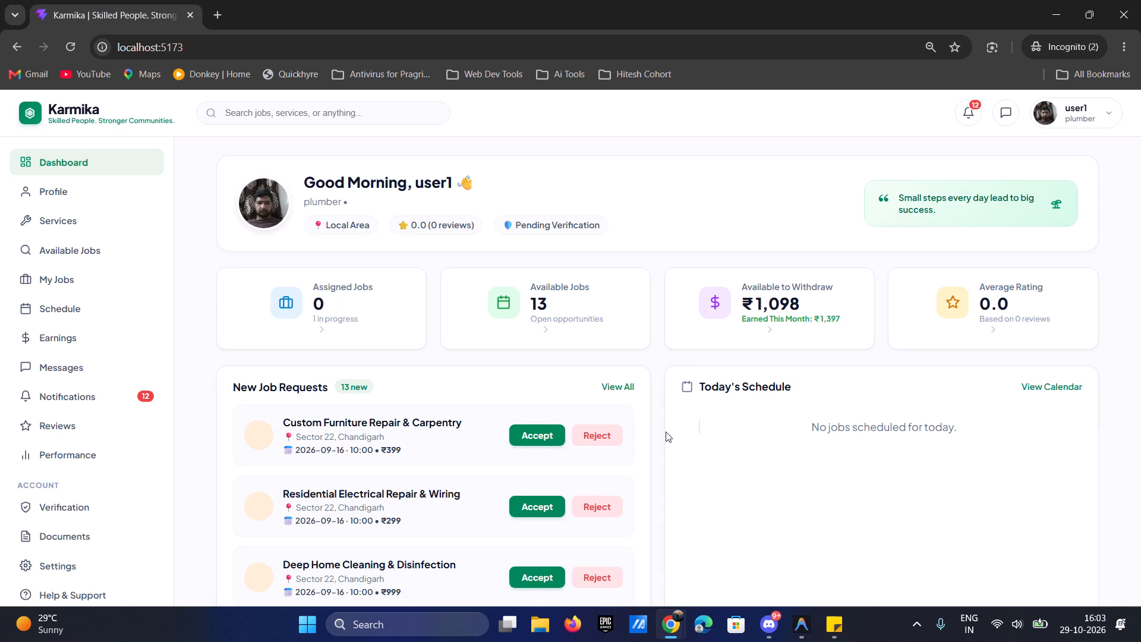
# Review the earnings overview, quick actions and recent notifications on user1's worker Dashboard.
pyautogui.scroll(-19, 666, 432)
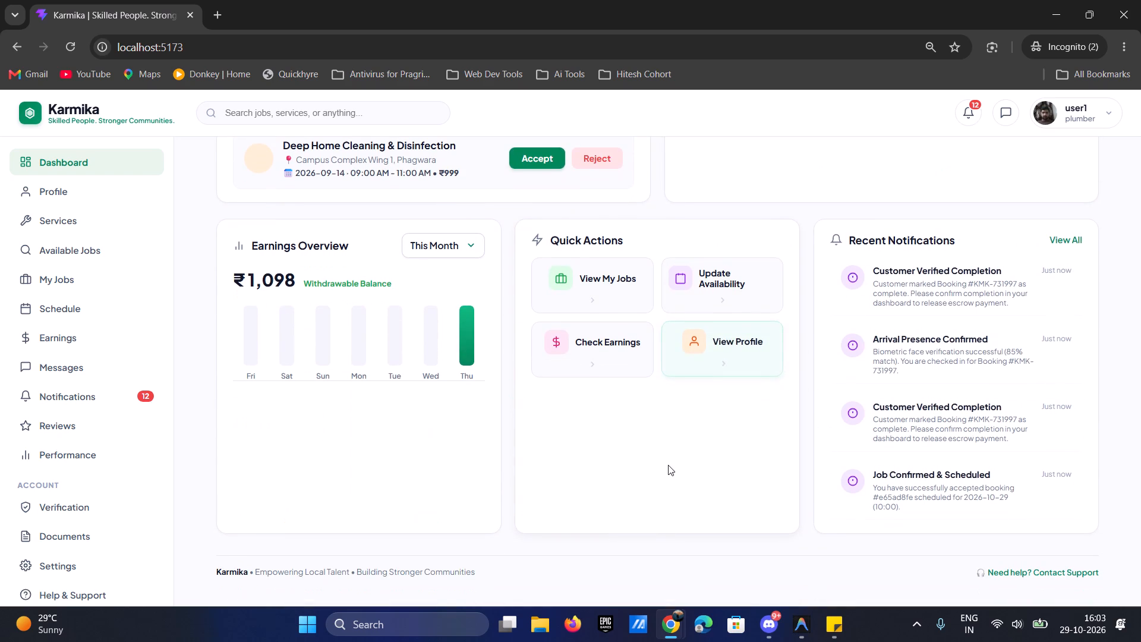
pyautogui.scroll(-7, 668, 465)
pyautogui.scroll(15, 668, 465)
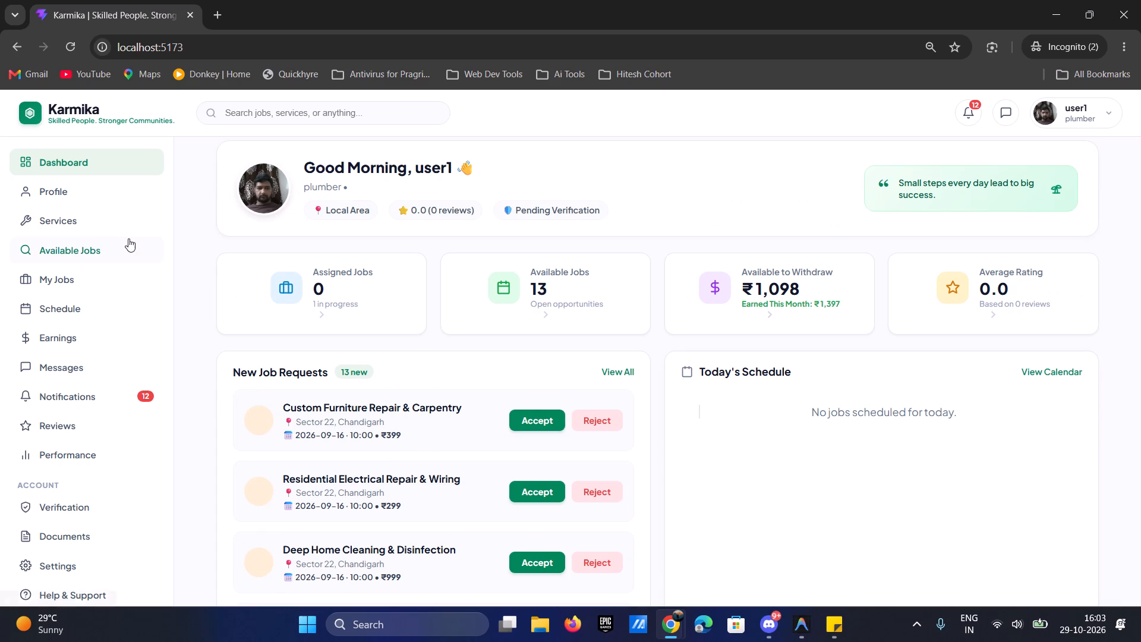
# Open user1's Schedule and examine the performance figures, especially the on-time rate and profile completion.
pyautogui.click(107, 311)
pyautogui.scroll(-1, 579, 413)
pyautogui.scroll(3, 847, 416)
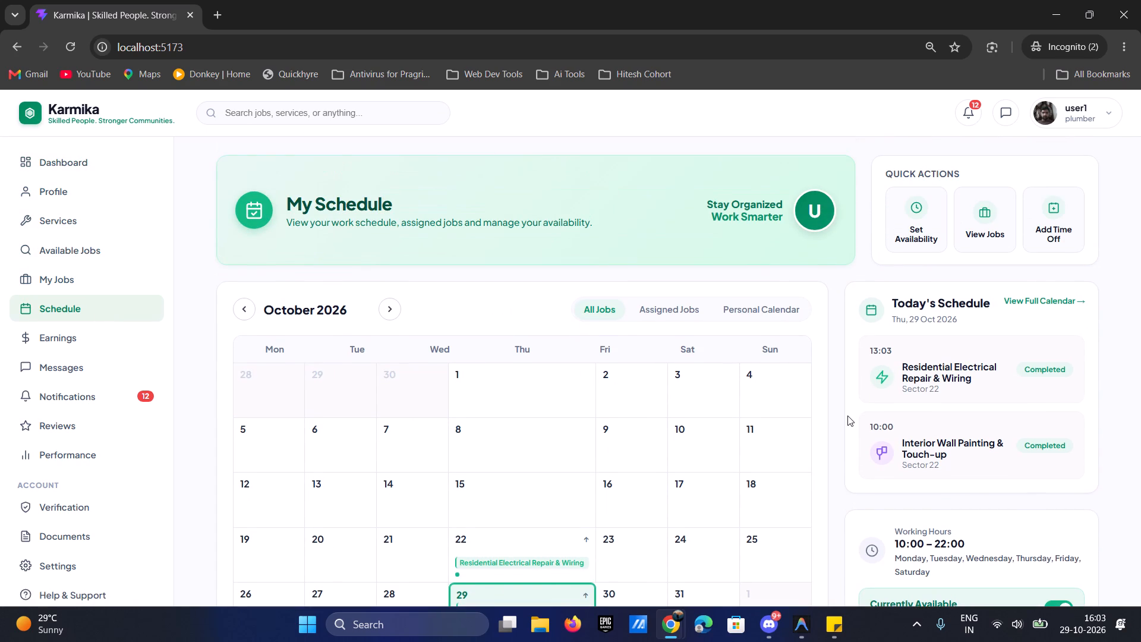
pyautogui.scroll(-7, 847, 416)
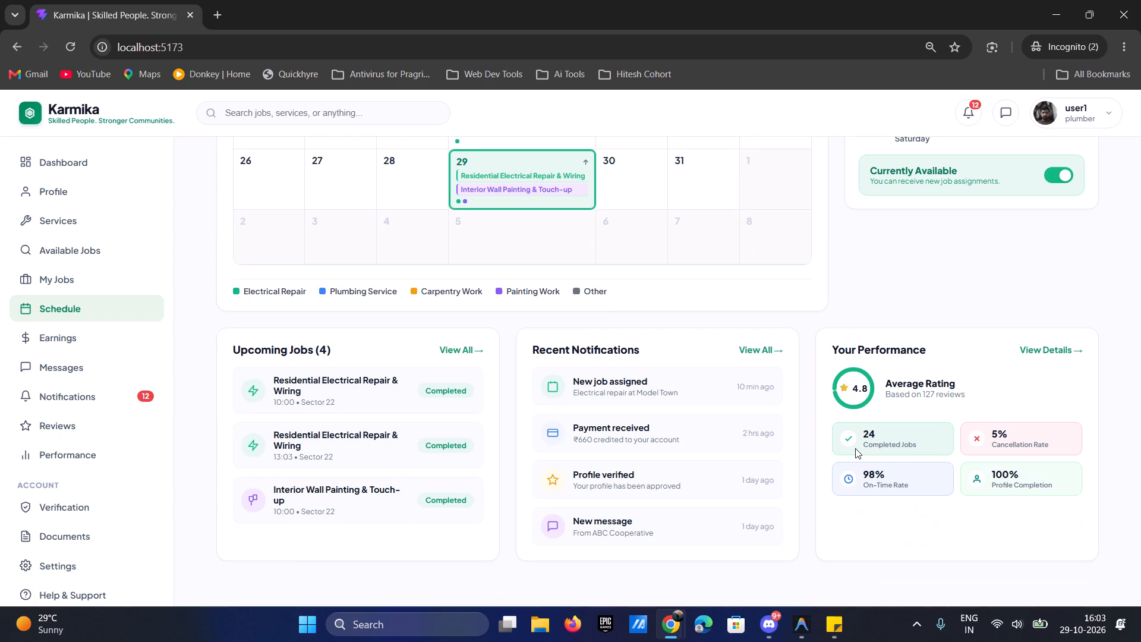
pyautogui.click(1038, 474)
pyautogui.moveTo(1007, 474); pyautogui.dragTo(926, 475)
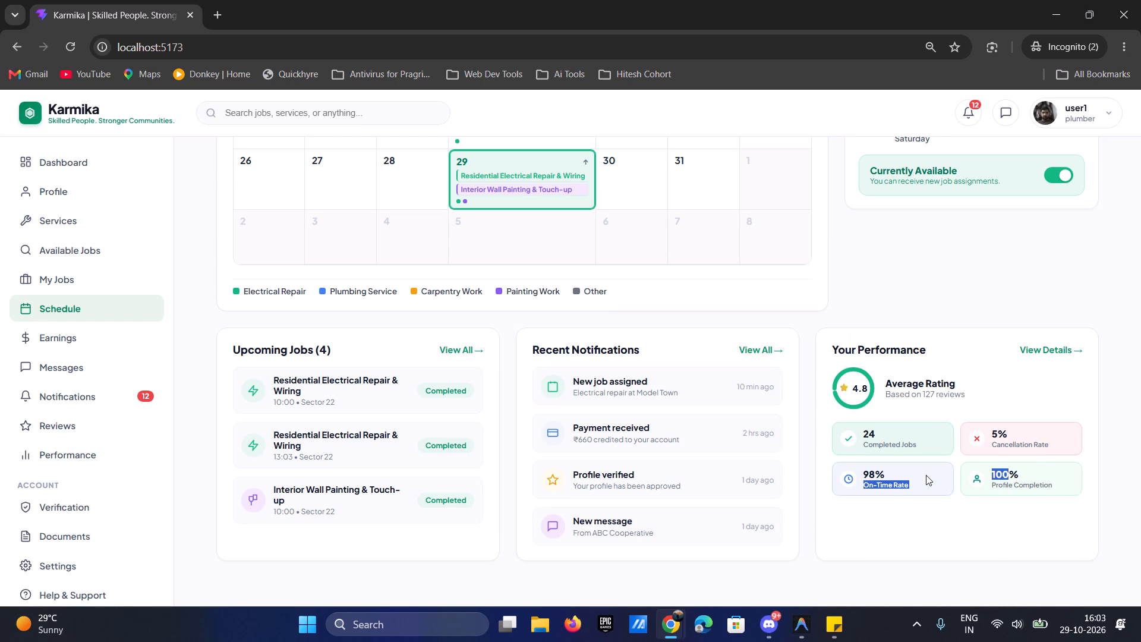
pyautogui.click(926, 475)
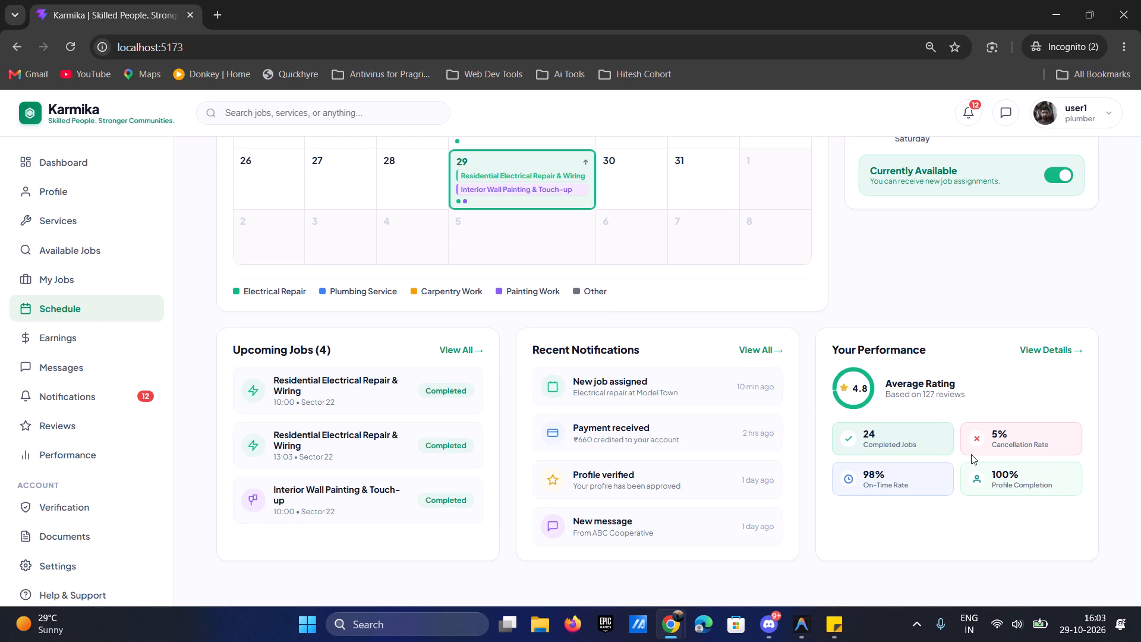
pyautogui.click(938, 461)
pyautogui.doubleClick(853, 483)
pyautogui.moveTo(864, 481); pyautogui.dragTo(912, 478)
pyautogui.moveTo(938, 490); pyautogui.dragTo(863, 477)
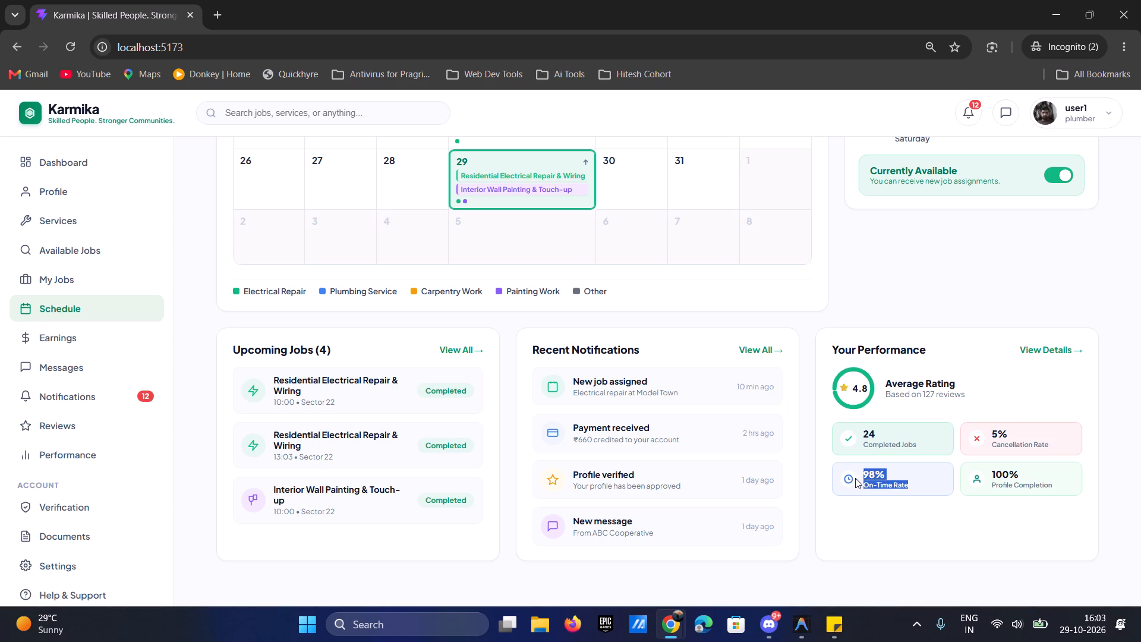
pyautogui.click(852, 478)
# Recheck the Schedule's October 2026 calendar, today's jobs, working hours, availability, upcoming jobs and recent notifications.
pyautogui.scroll(4, 929, 479)
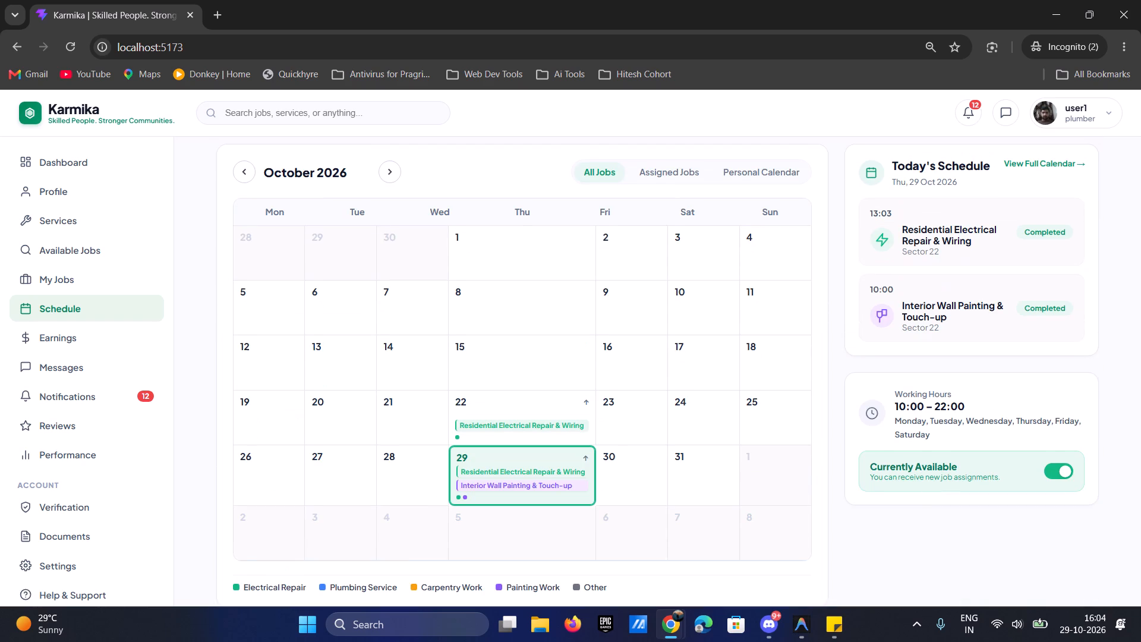
pyautogui.scroll(6, 928, 477)
pyautogui.scroll(-3, 928, 477)
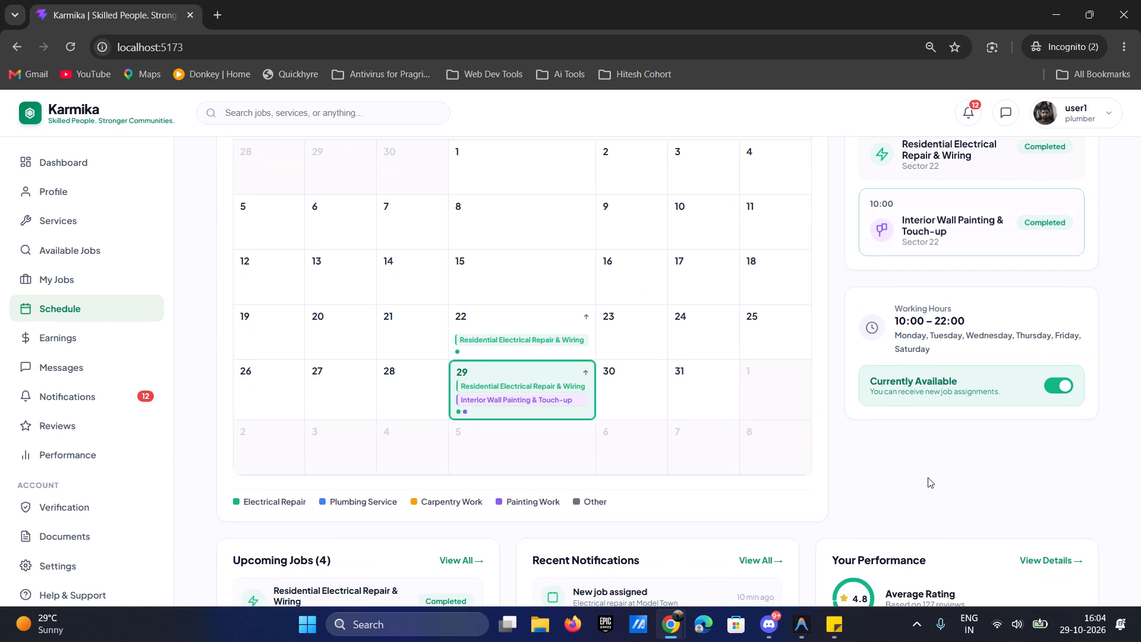
pyautogui.scroll(4, 928, 477)
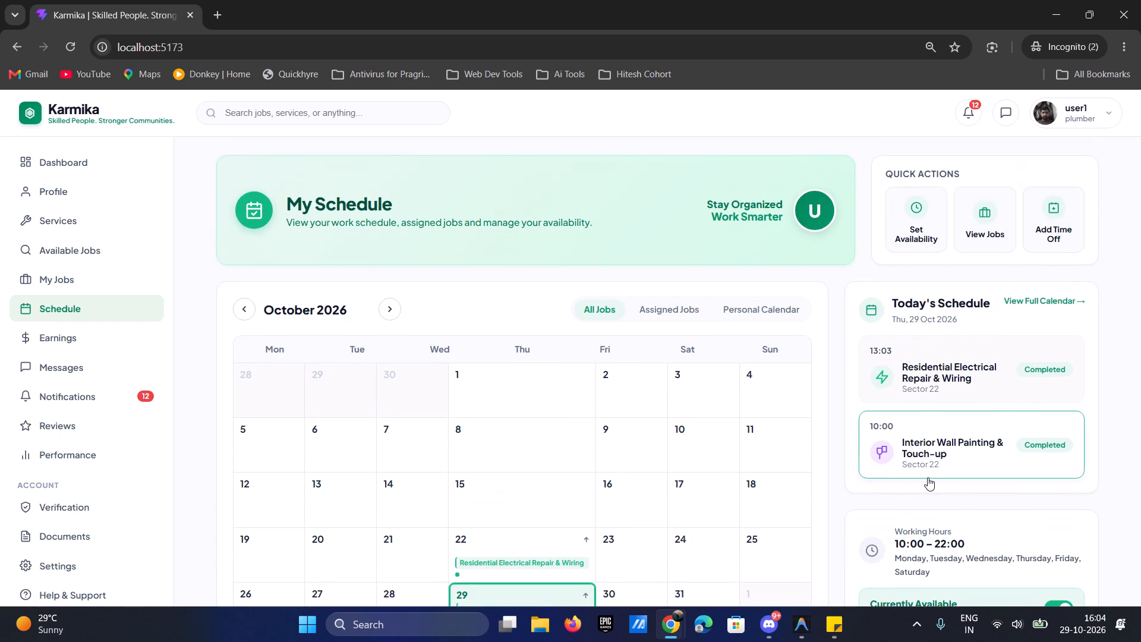
pyautogui.scroll(-4, 928, 477)
pyautogui.scroll(8, 928, 477)
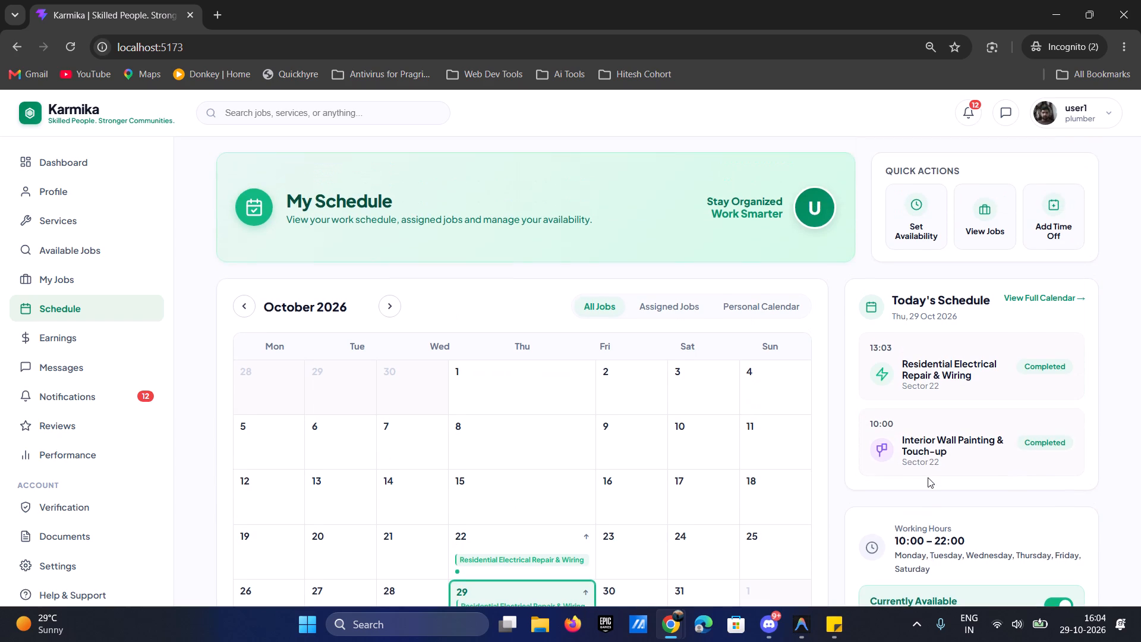
pyautogui.scroll(-2, 928, 477)
pyautogui.scroll(3, 928, 477)
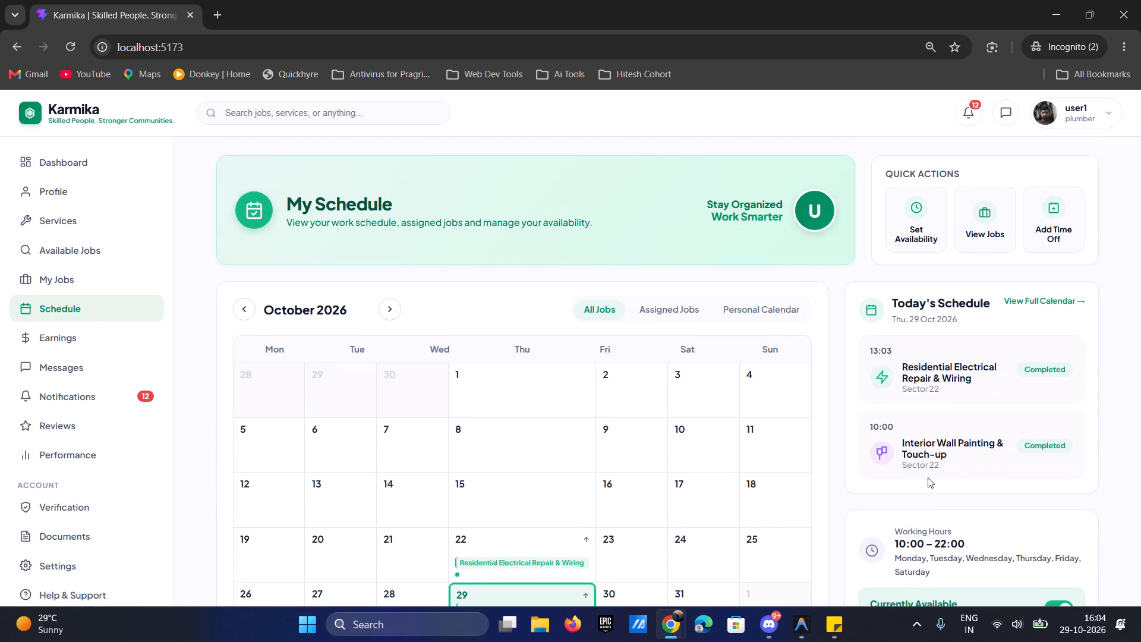
pyautogui.scroll(2, 928, 477)
pyautogui.scroll(-5, 928, 477)
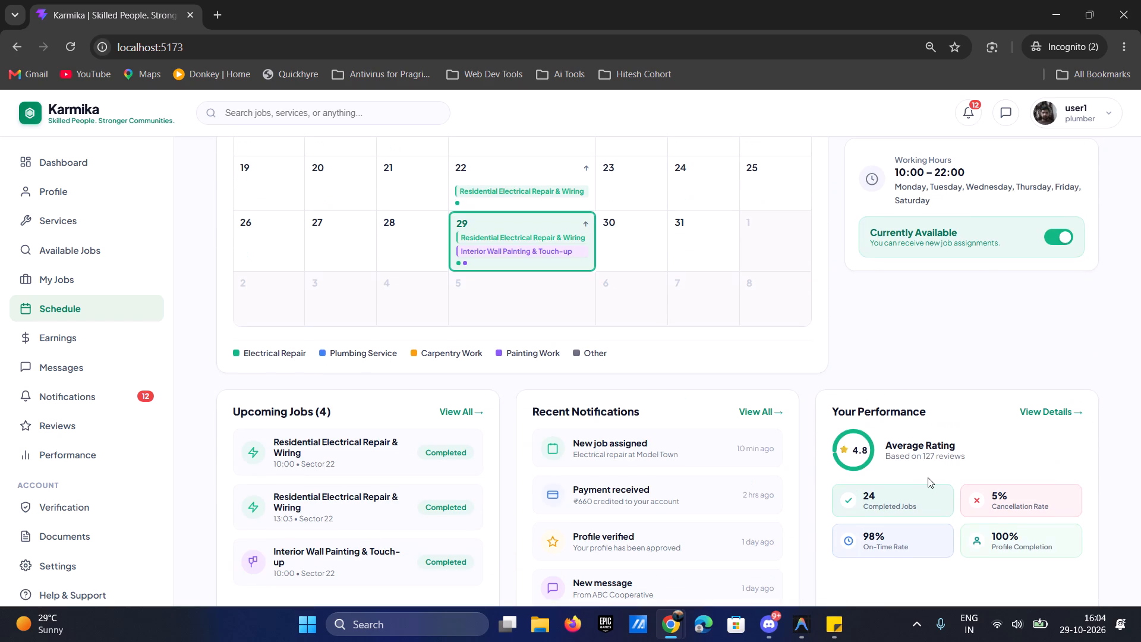
pyautogui.scroll(-5, 928, 477)
pyautogui.scroll(4, 780, 483)
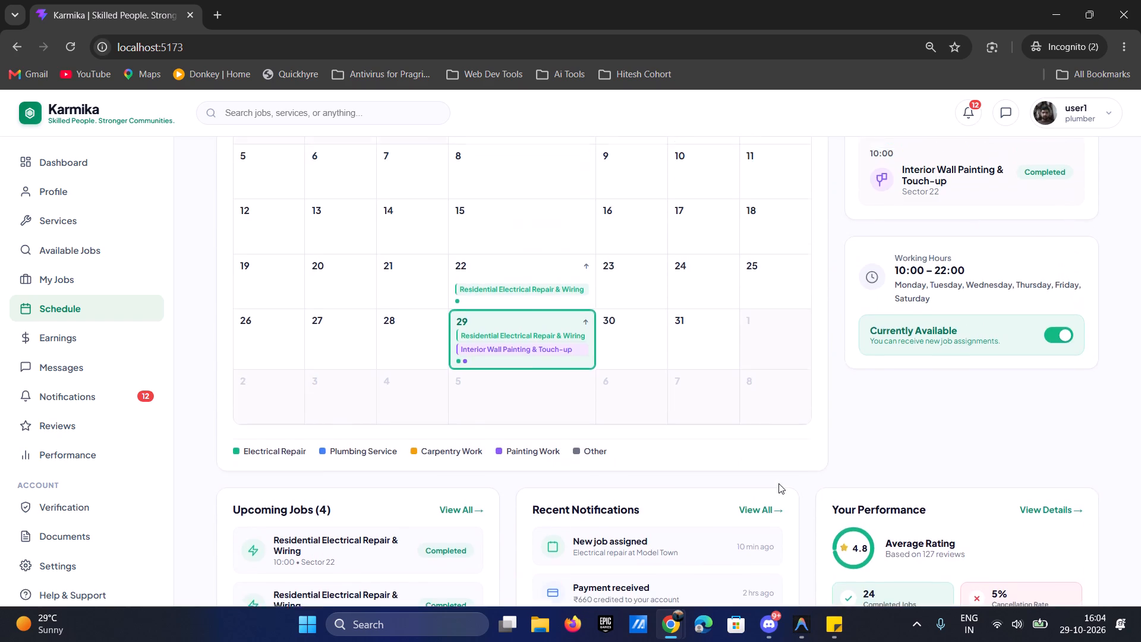
pyautogui.scroll(2, 778, 483)
pyautogui.scroll(-9, 778, 483)
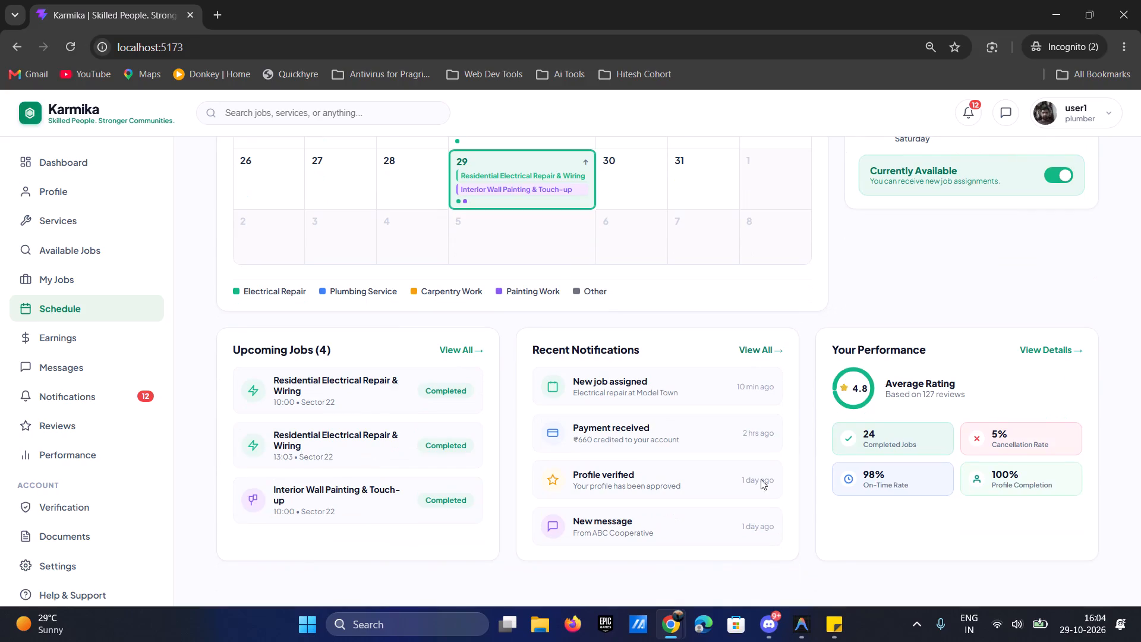
# View user1's Notifications, and check the most recent customer's and user3's conversations in Messages.
pyautogui.click(67, 390)
pyautogui.click(85, 376)
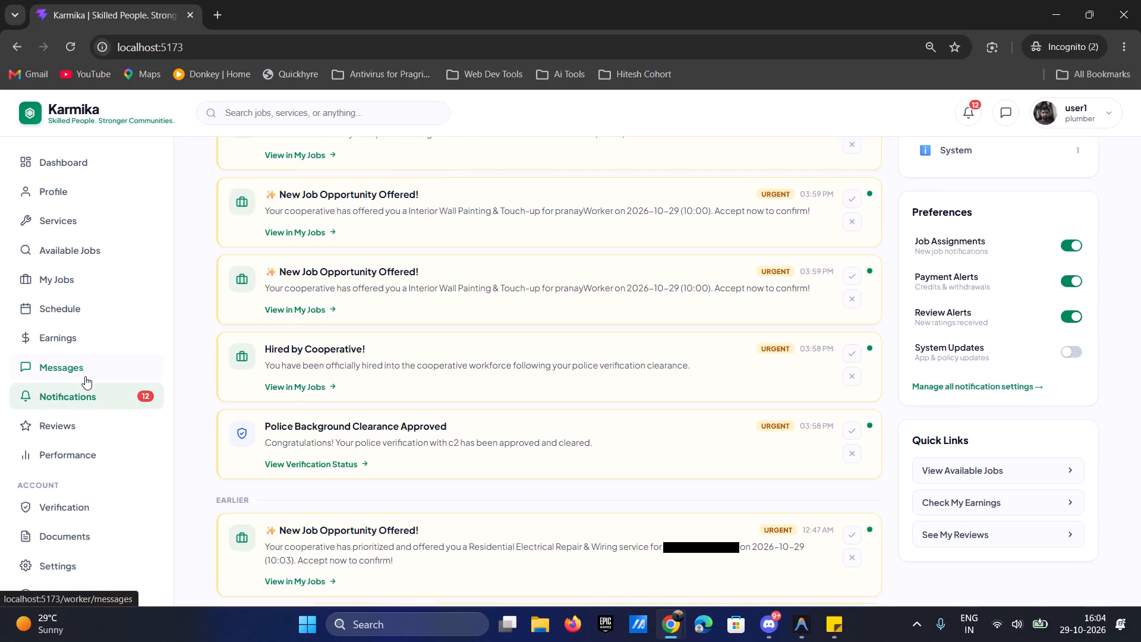
pyautogui.click(239, 329)
pyautogui.click(281, 270)
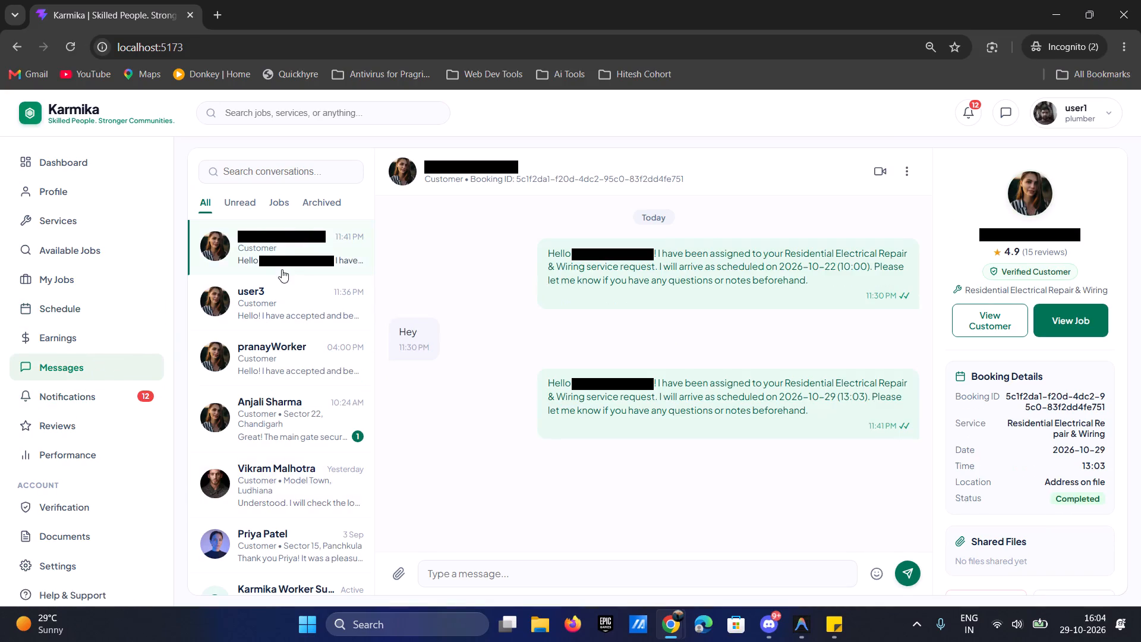
pyautogui.click(278, 306)
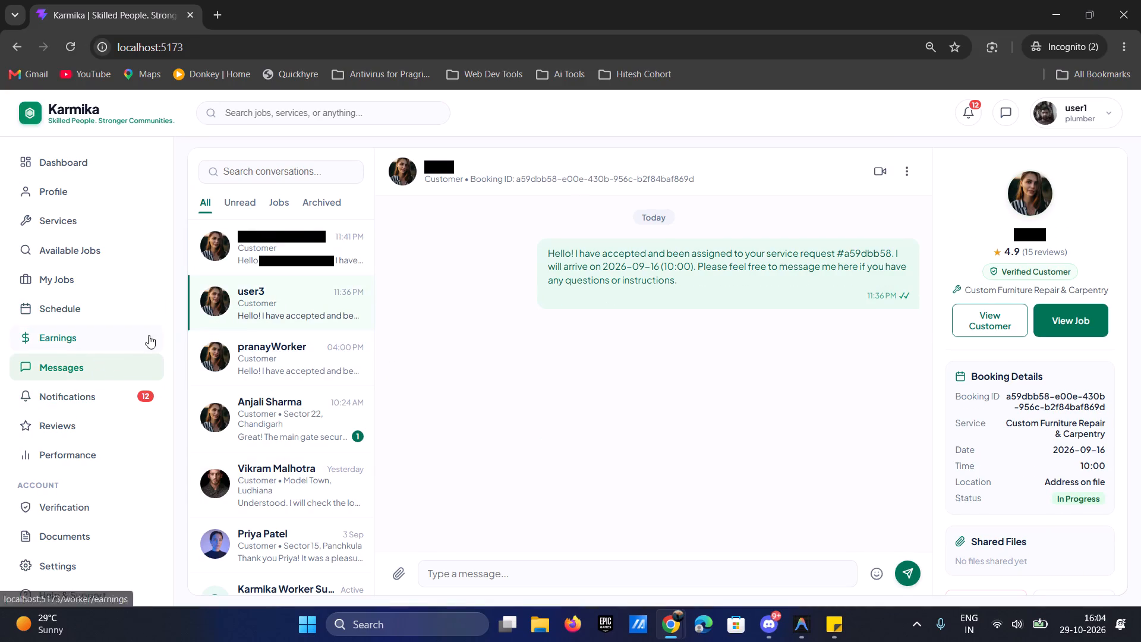
# Look through the Earnings, Schedule and My Jobs pages again, including the upcoming jobs, and return to Earnings.
pyautogui.click(75, 338)
pyautogui.click(98, 307)
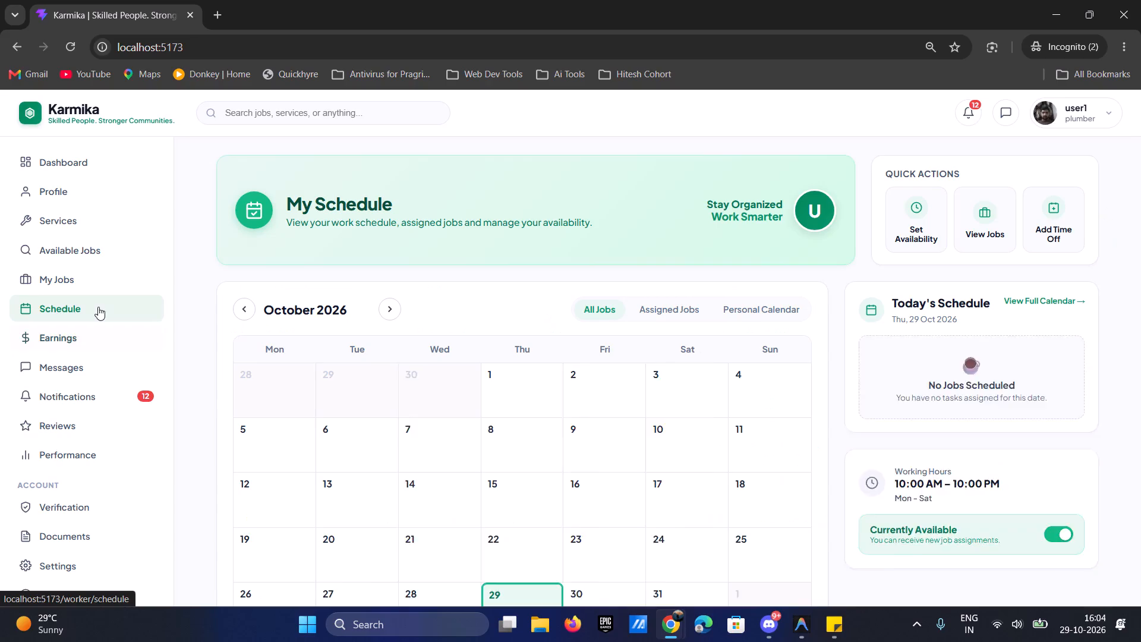
pyautogui.scroll(-4, 632, 375)
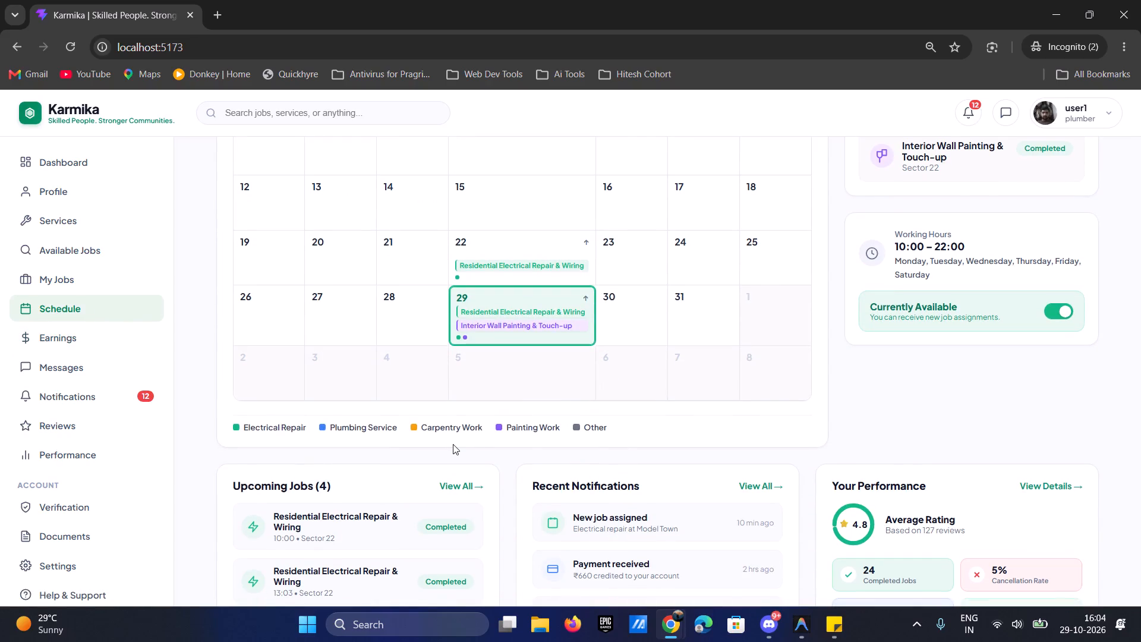
pyautogui.scroll(-5, 874, 489)
pyautogui.click(70, 266)
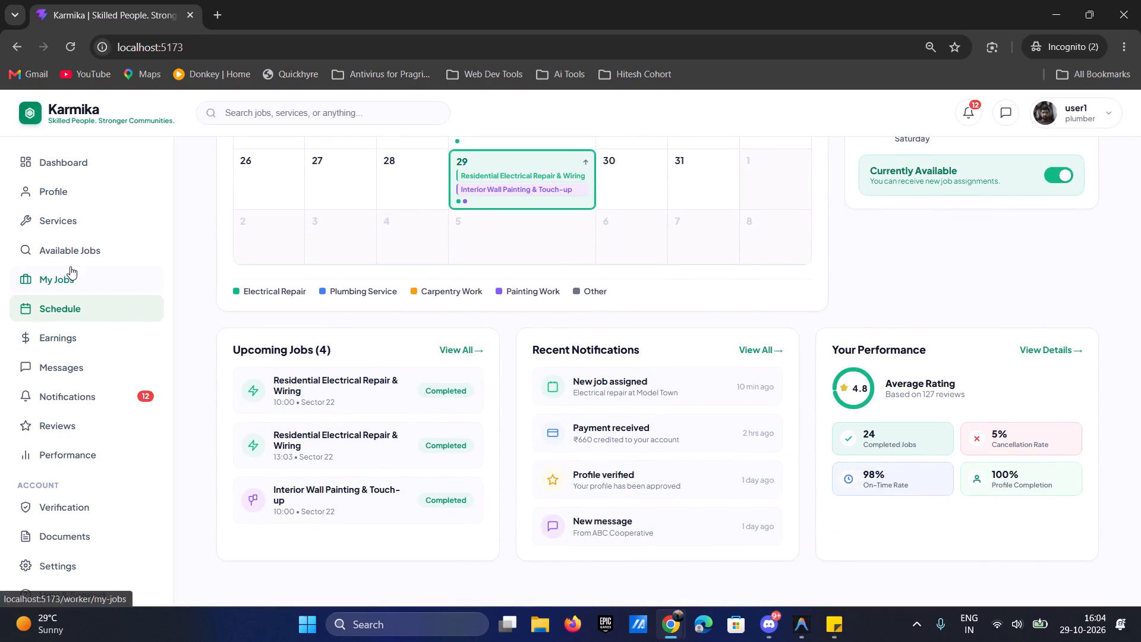
pyautogui.click(73, 312)
pyautogui.click(74, 336)
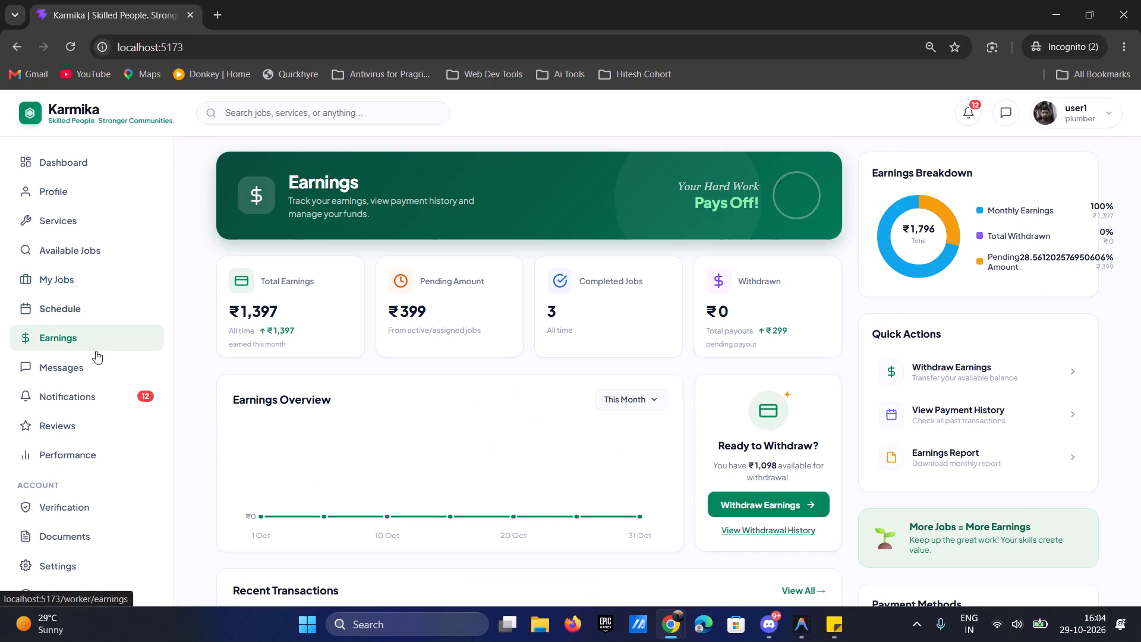
# Look through Messages, viewing the Plumbing & Pipe Leak Fix customer's chat, the 3 Sep customer's chat and Karmika Worker Support.
pyautogui.click(90, 369)
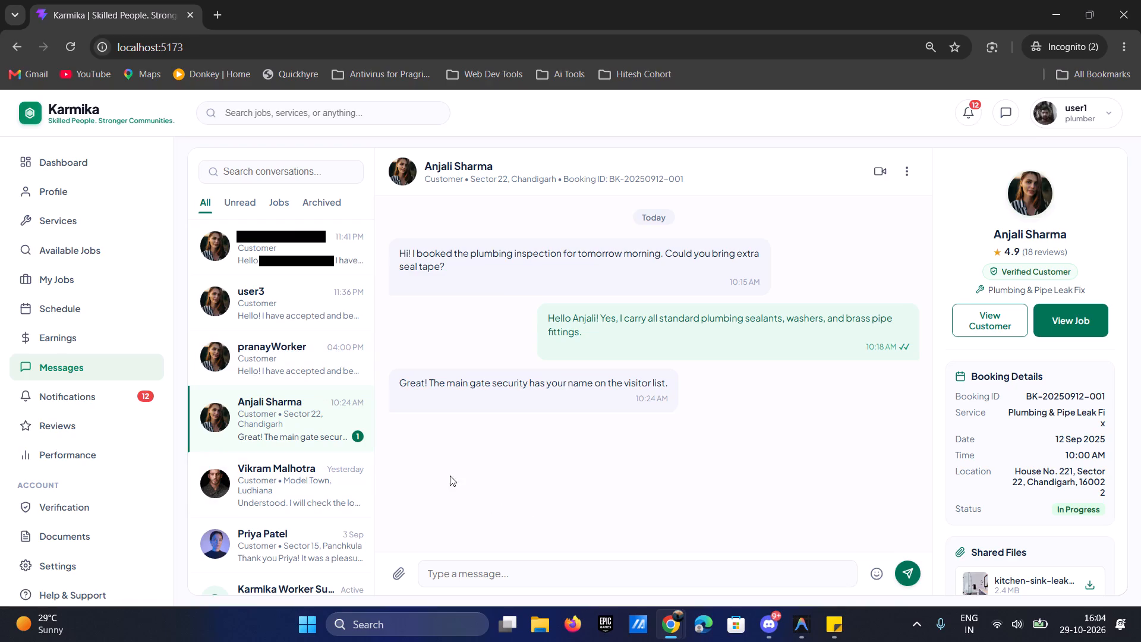
pyautogui.click(302, 420)
pyautogui.scroll(-4, 633, 416)
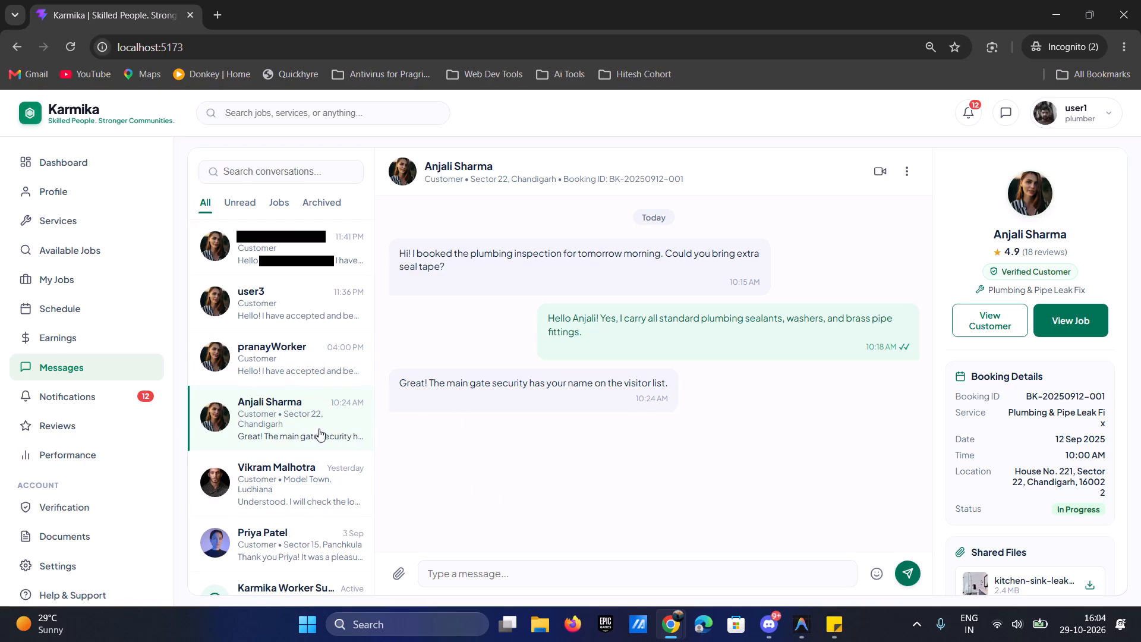
pyautogui.scroll(-2, 232, 410)
pyautogui.scroll(-3, 317, 429)
pyautogui.scroll(2, 317, 429)
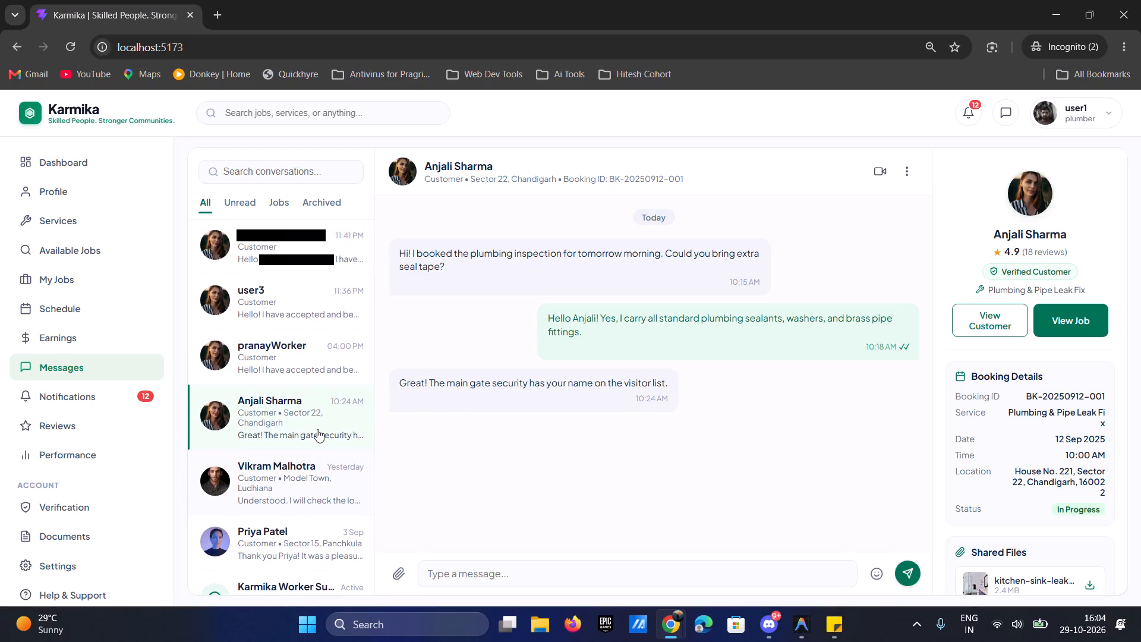
pyautogui.scroll(-5, 288, 272)
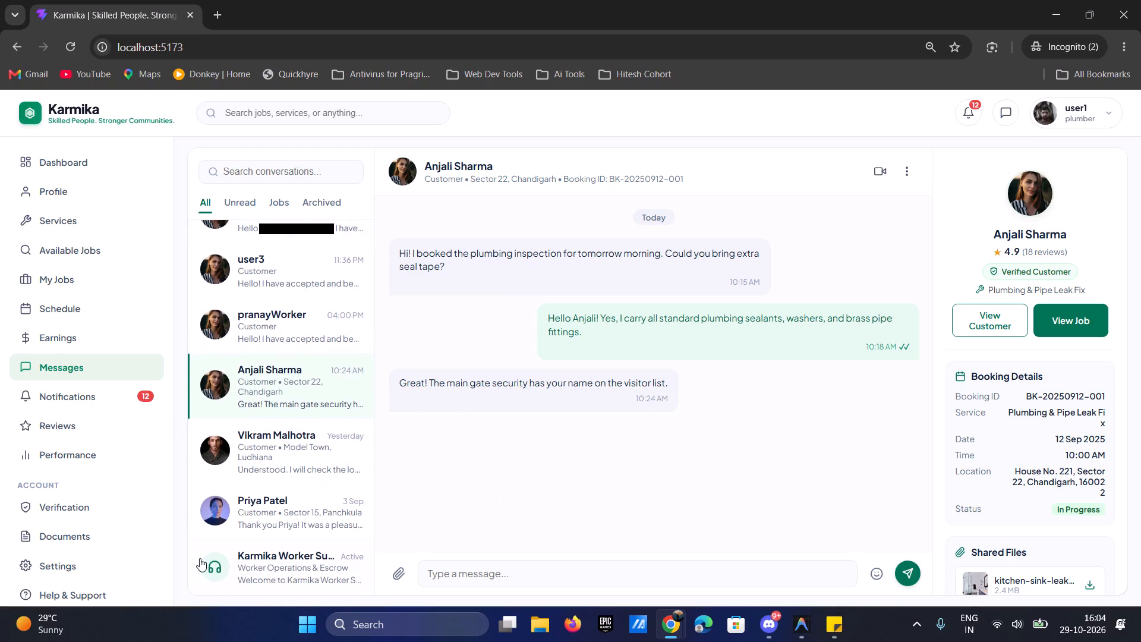
pyautogui.click(261, 512)
pyautogui.click(291, 583)
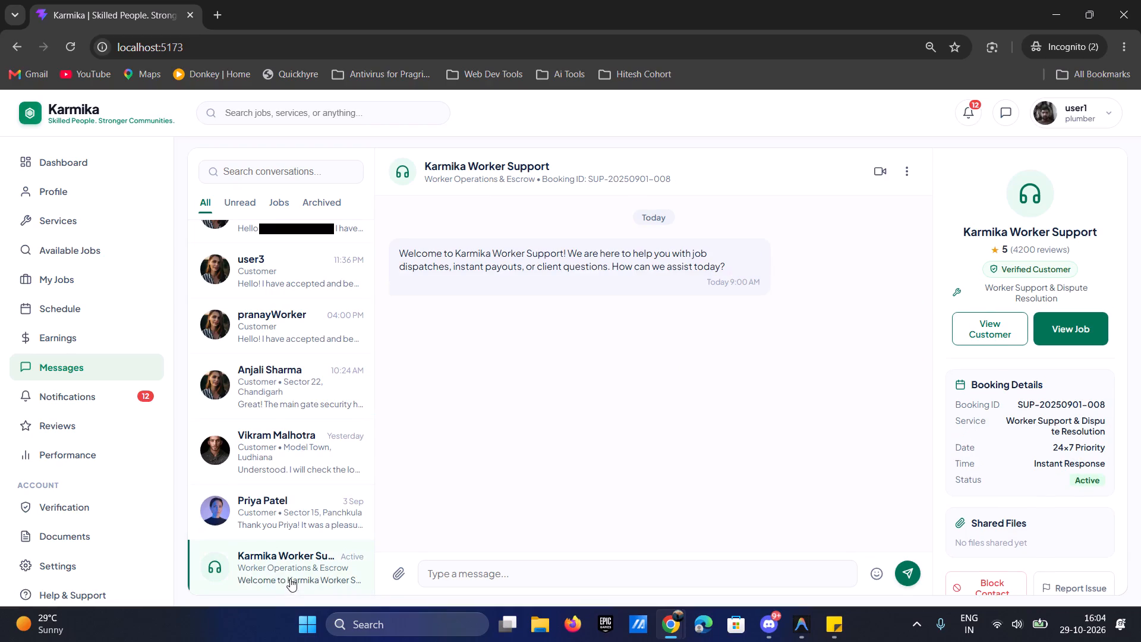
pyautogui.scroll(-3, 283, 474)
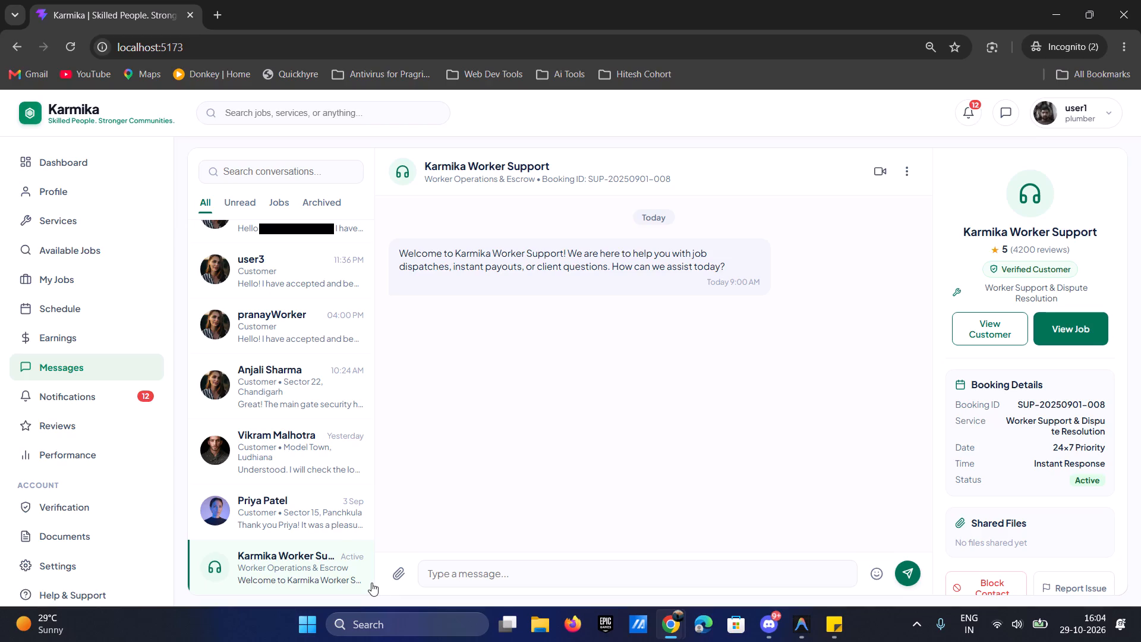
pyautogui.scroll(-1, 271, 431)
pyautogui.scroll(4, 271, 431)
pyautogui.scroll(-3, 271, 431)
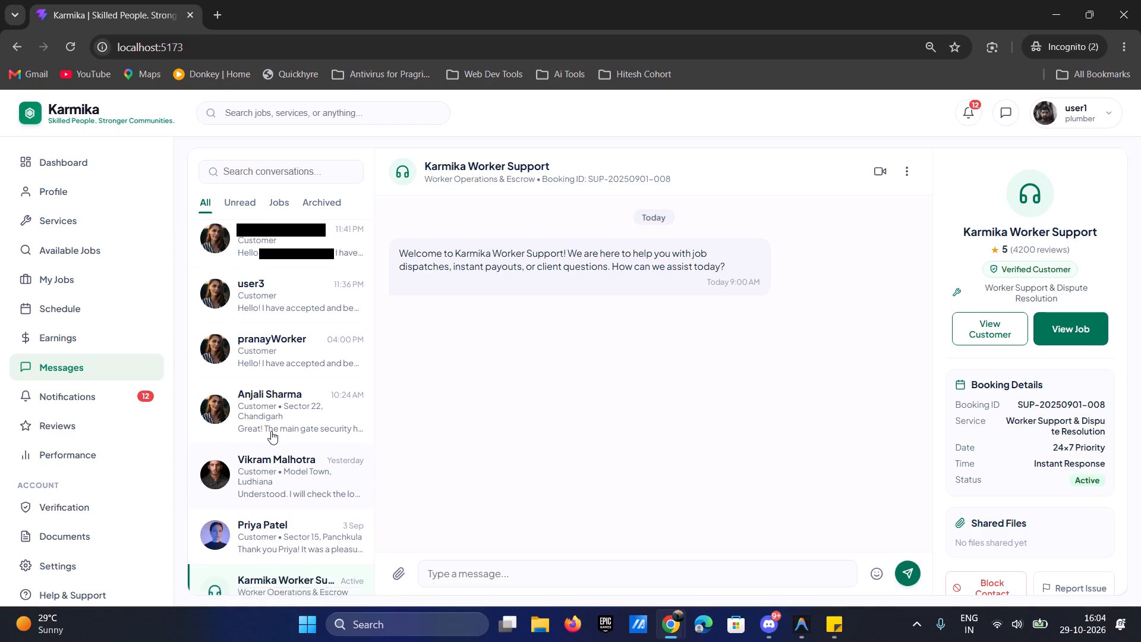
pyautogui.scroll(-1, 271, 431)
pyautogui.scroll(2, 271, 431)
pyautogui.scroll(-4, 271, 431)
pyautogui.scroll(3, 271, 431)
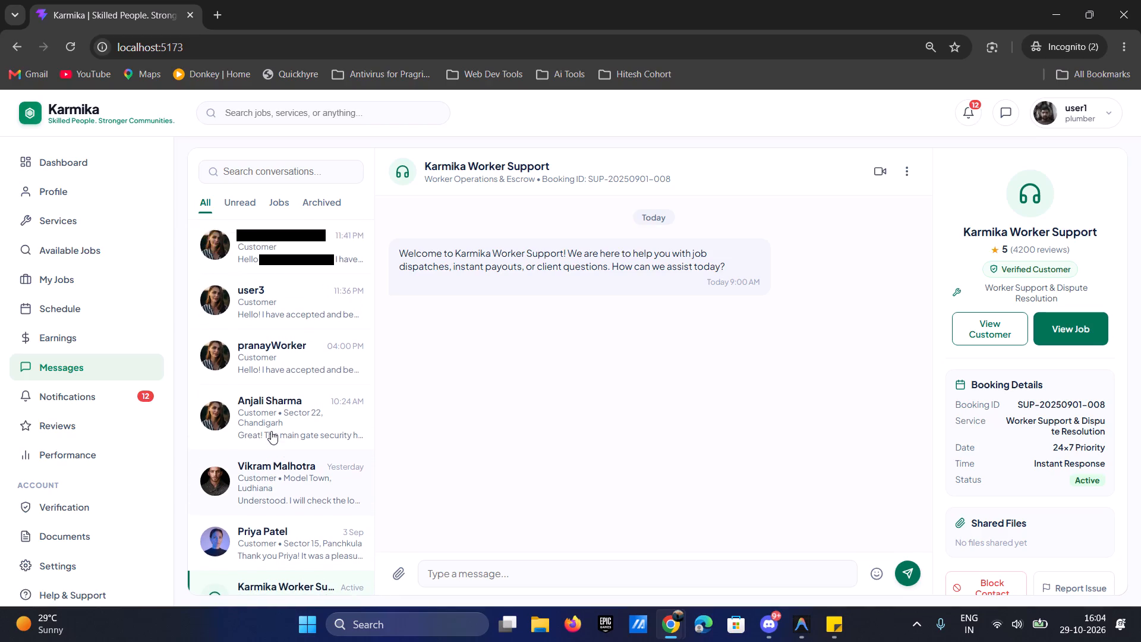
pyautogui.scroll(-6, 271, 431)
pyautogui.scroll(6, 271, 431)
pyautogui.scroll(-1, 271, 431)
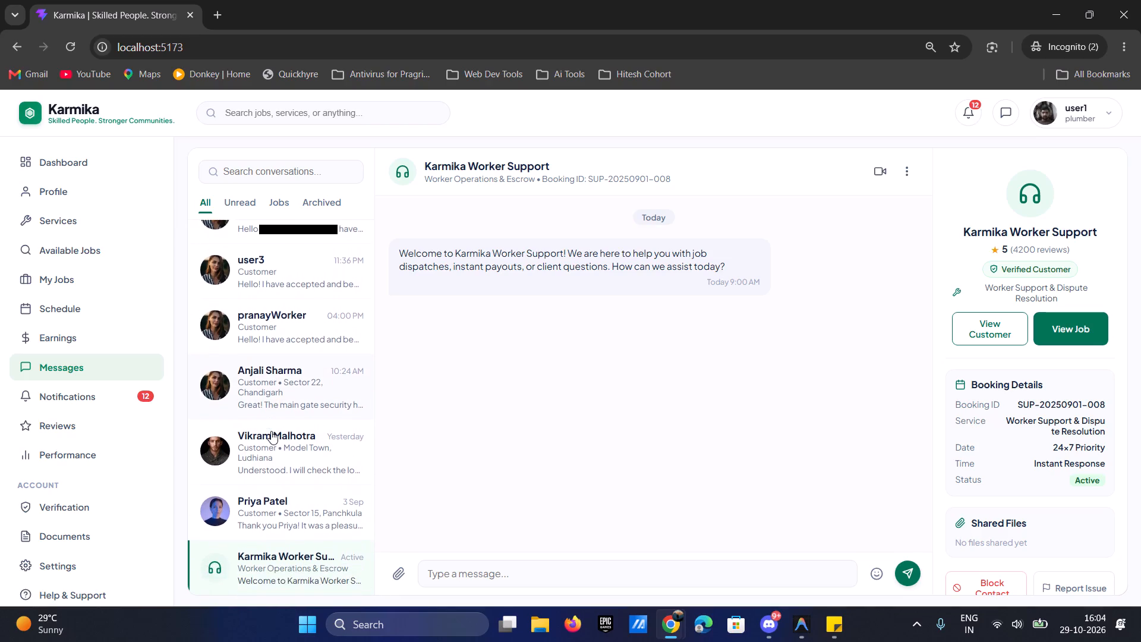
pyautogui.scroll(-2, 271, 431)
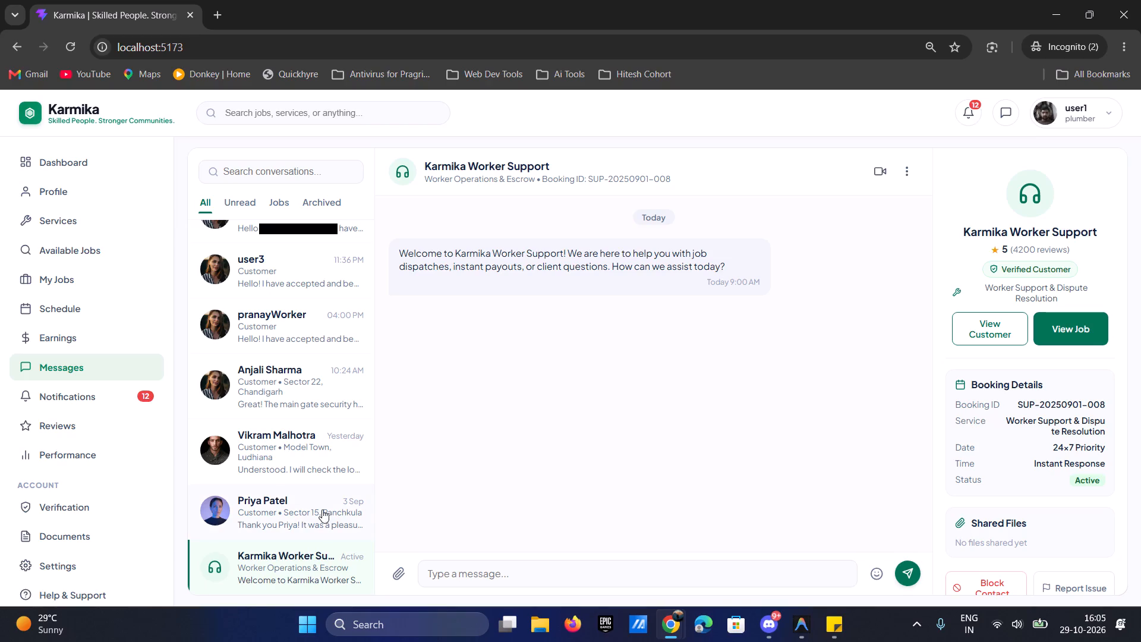
# View the 3 Sep customer's conversation and the Electrical Wiring & MCB Fix customer's conversation.
pyautogui.click(259, 488)
pyautogui.click(272, 446)
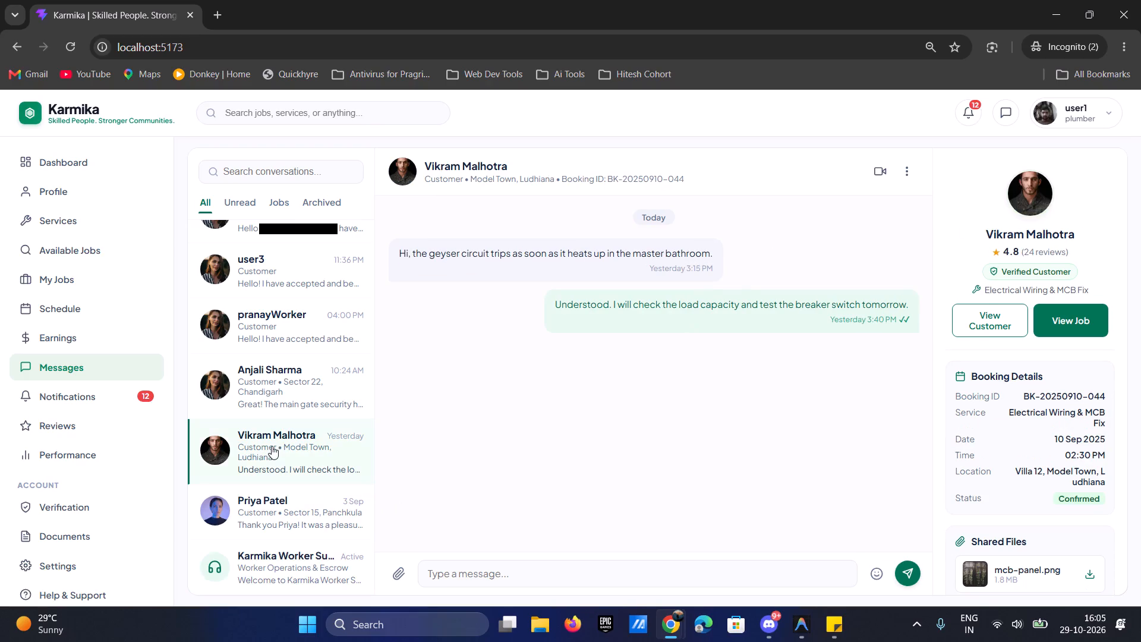
# Check the recent transactions on the Earnings page and the October calendar and upcoming jobs on the Schedule page.
pyautogui.scroll(-5, 1123, 382)
pyautogui.click(102, 329)
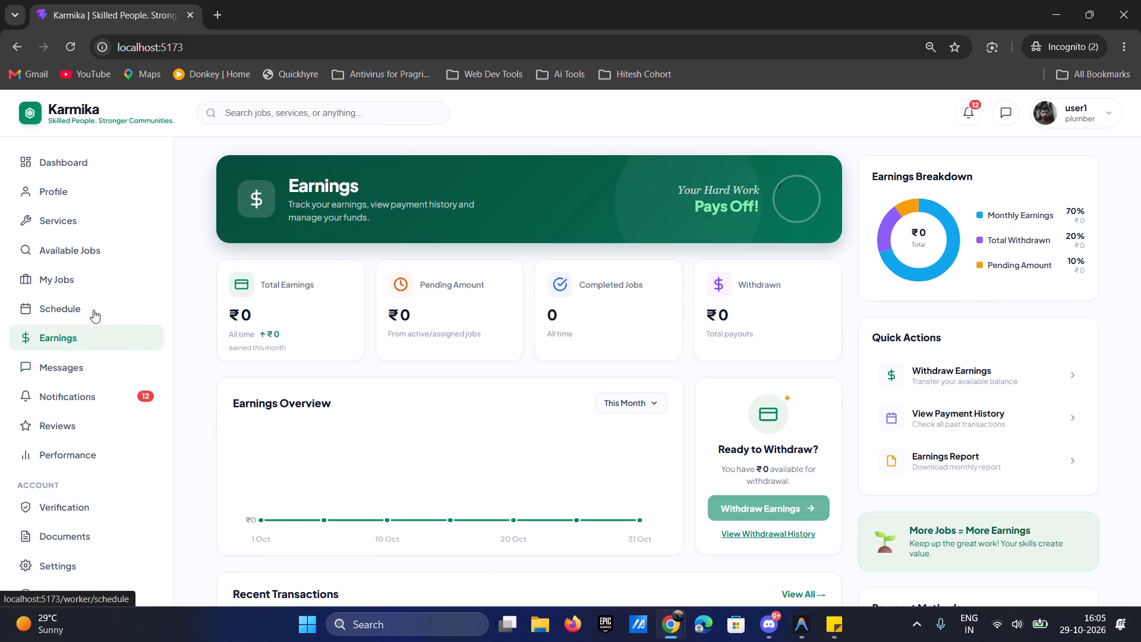
pyautogui.scroll(-6, 787, 410)
pyautogui.scroll(-1, 934, 456)
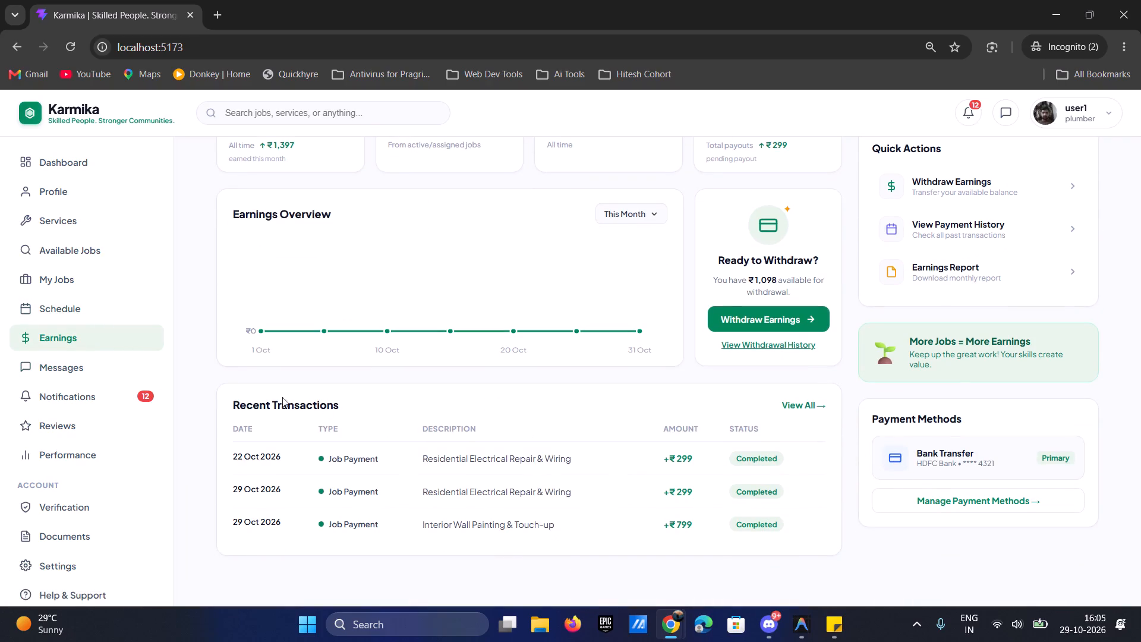
pyautogui.click(101, 306)
pyautogui.scroll(-4, 783, 244)
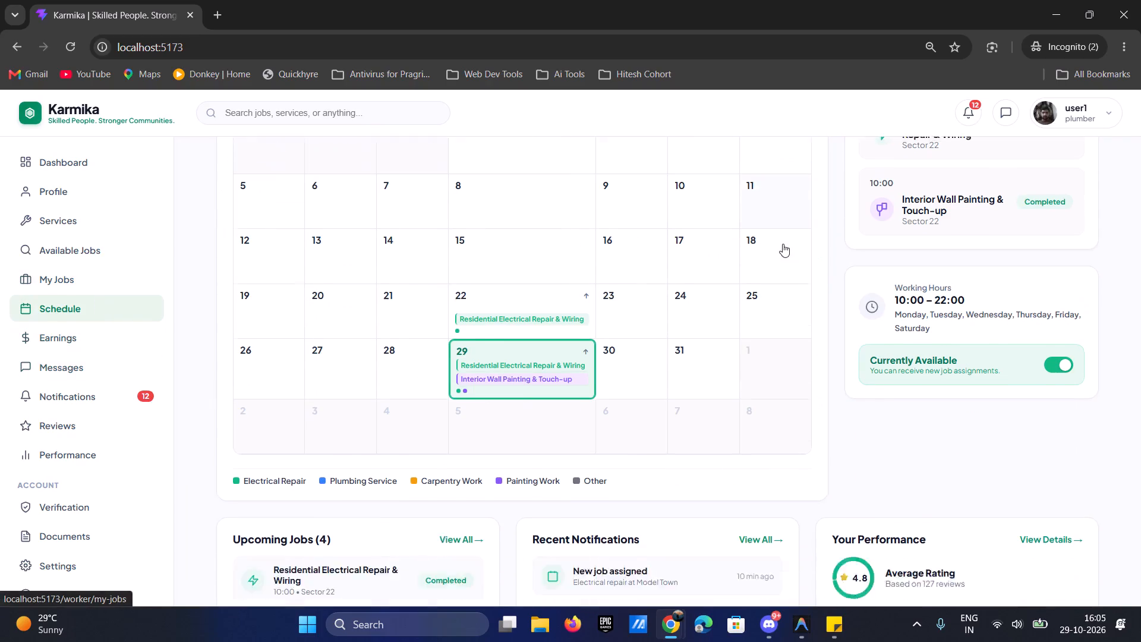
pyautogui.scroll(-1, 783, 244)
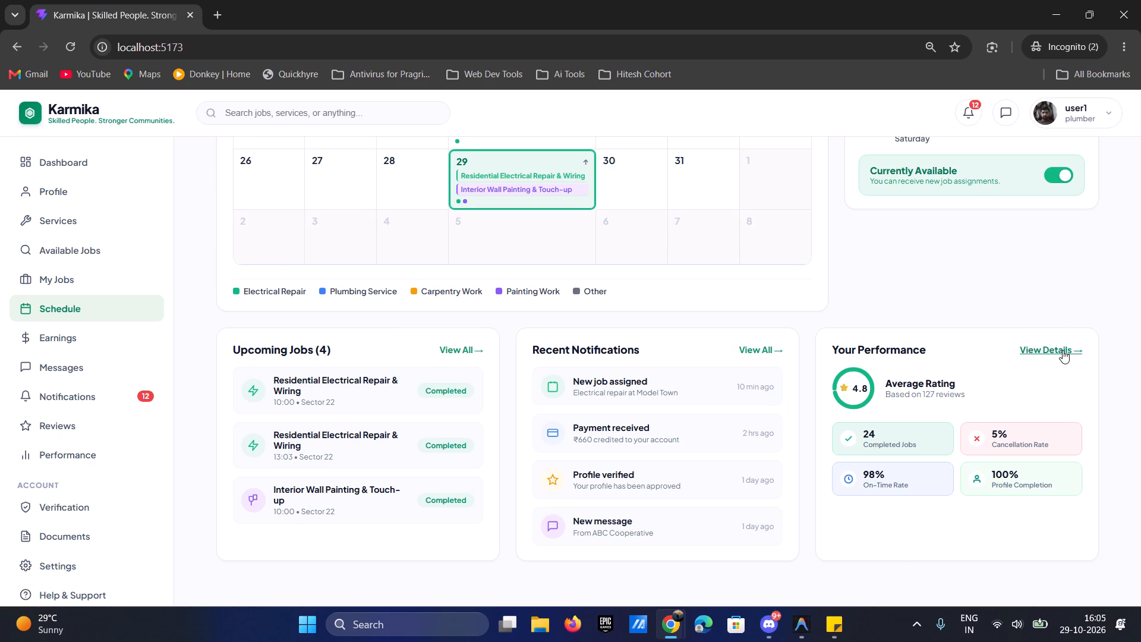
# Open the detailed view of user1's performance from the Schedule page and look over the Performance Analytics.
pyautogui.click(1063, 350)
pyautogui.scroll(4, 532, 348)
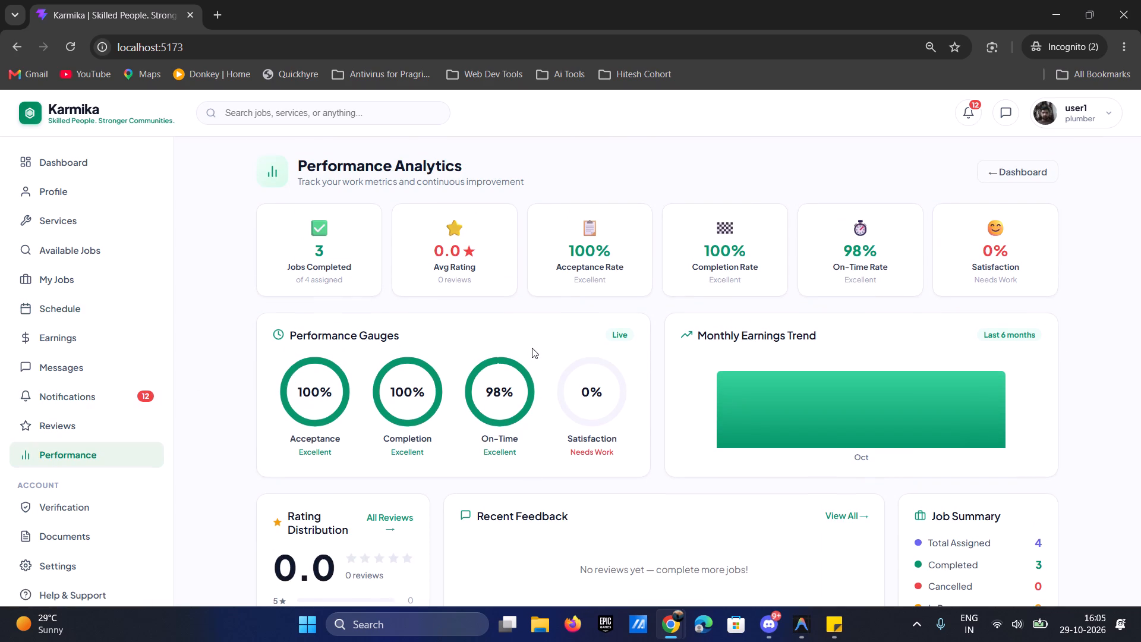
pyautogui.scroll(-5, 521, 350)
pyautogui.scroll(3, 228, 376)
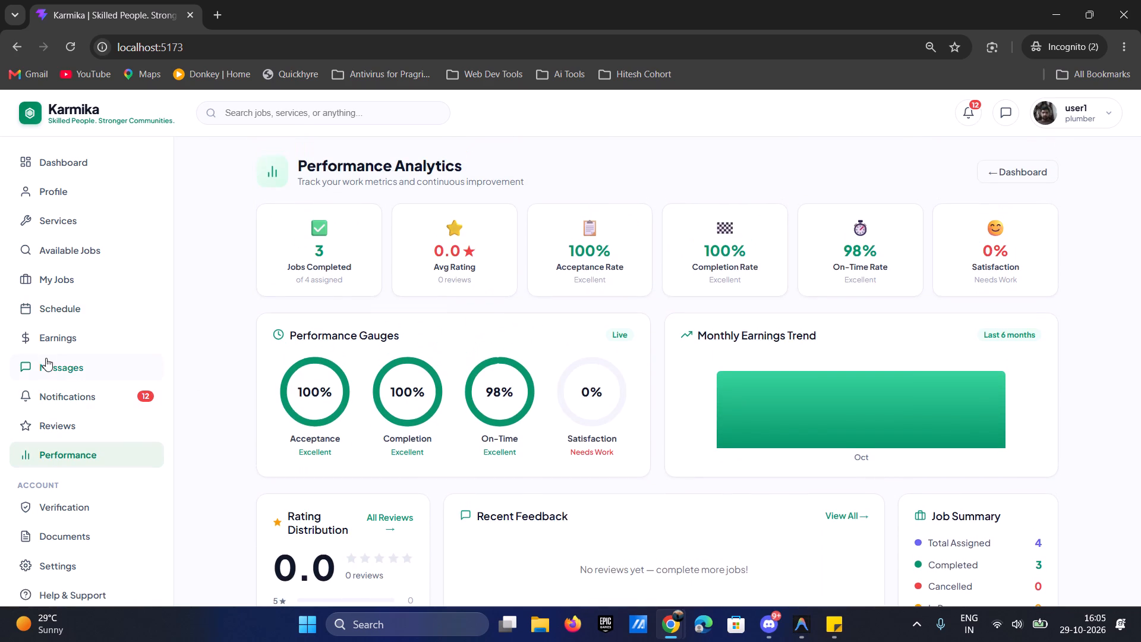
pyautogui.scroll(1, 46, 358)
# Revisit the Earnings, Schedule and My Jobs pages briefly.
pyautogui.click(102, 348)
pyautogui.click(83, 288)
pyautogui.click(40, 325)
pyautogui.doubleClick(52, 310)
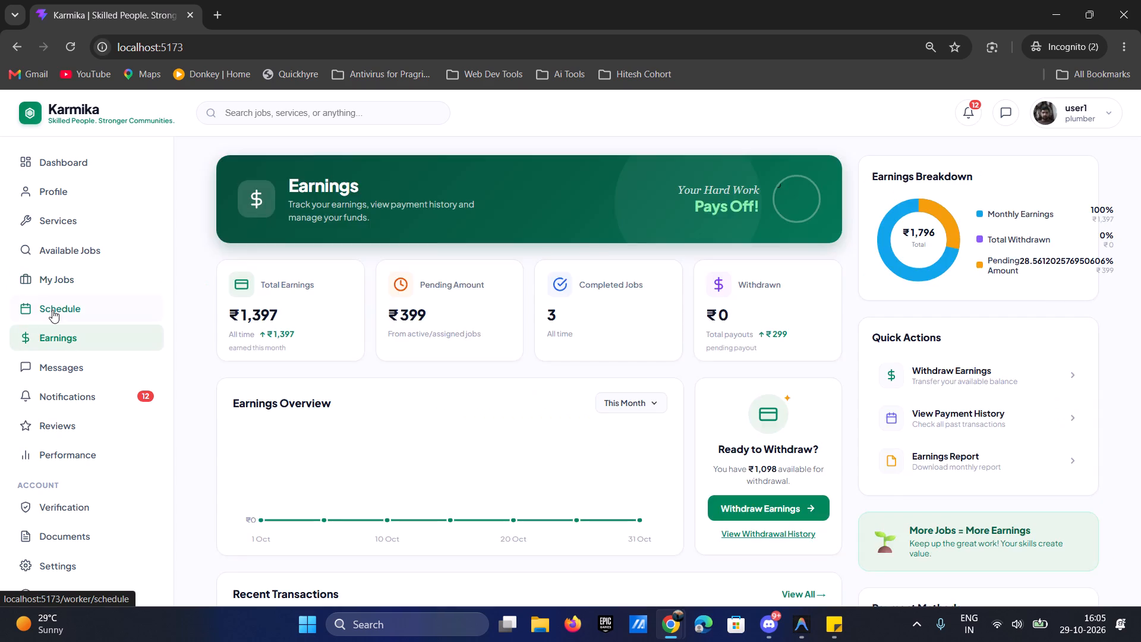
pyautogui.click(86, 279)
# Browse the full list of cooperatives and agencies in Available Jobs, including the enrollment status on the Company1 and c2 cards.
pyautogui.click(111, 250)
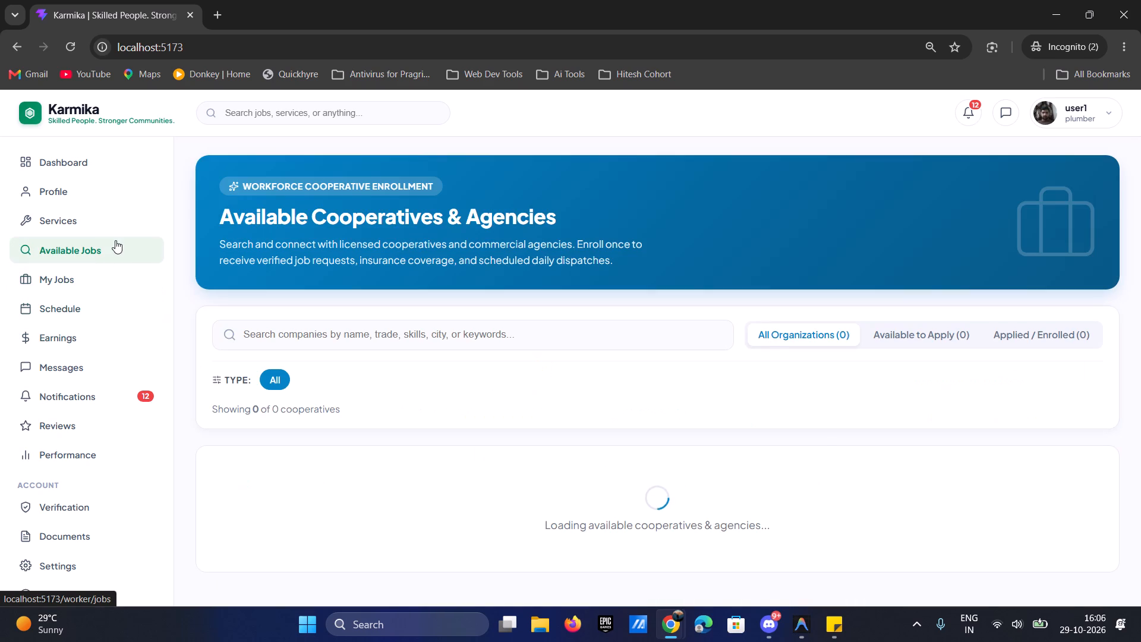
pyautogui.scroll(-14, 572, 488)
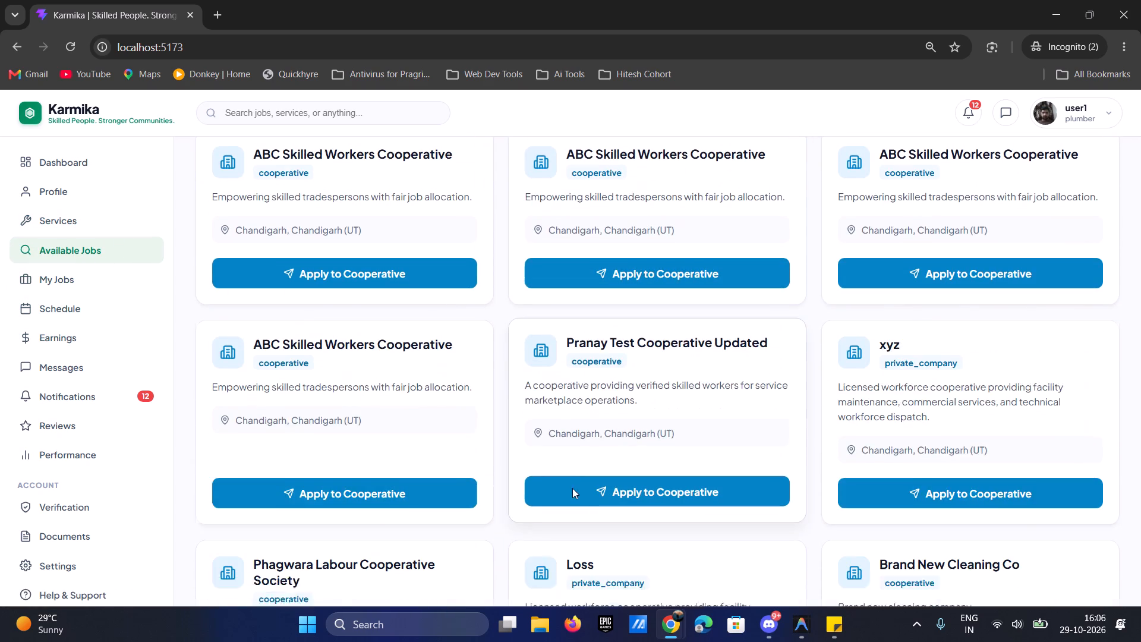
pyautogui.scroll(-20, 572, 488)
pyautogui.scroll(-5, 572, 488)
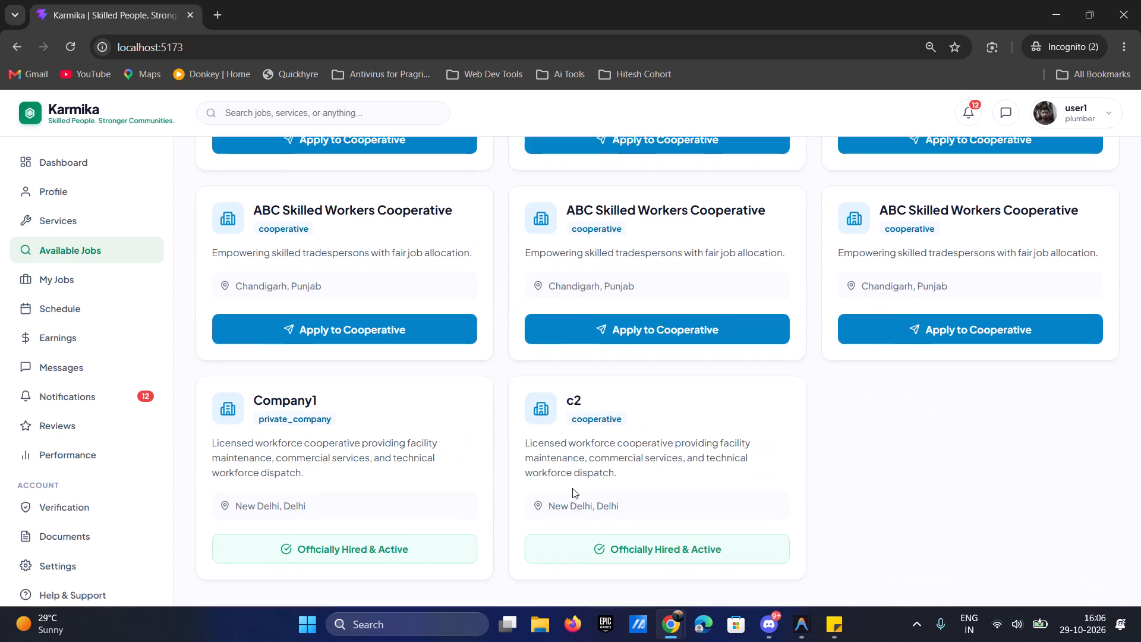
pyautogui.scroll(-2, 572, 488)
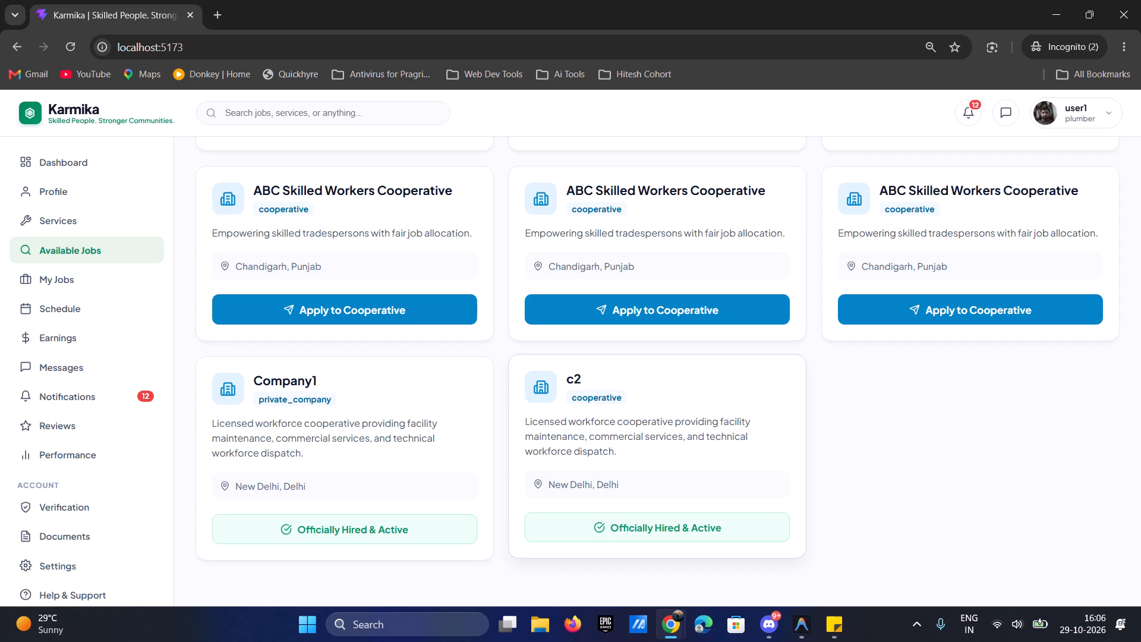
pyautogui.scroll(18, 714, 526)
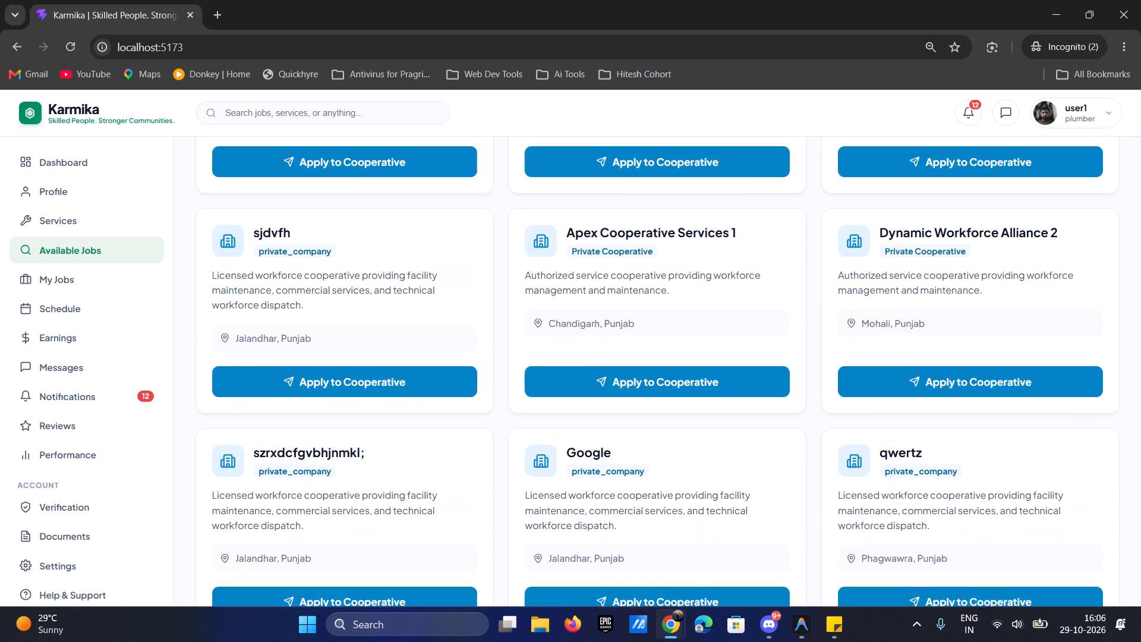
pyautogui.scroll(7, 714, 526)
pyautogui.click(954, 117)
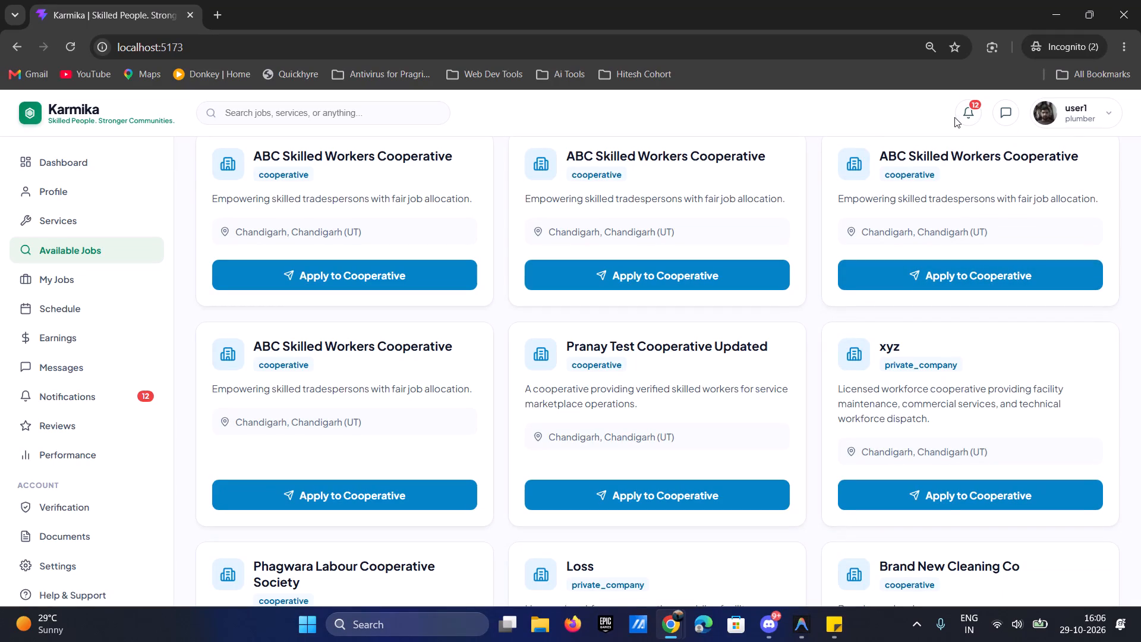
pyautogui.click(957, 117)
pyautogui.doubleClick(957, 117)
pyautogui.scroll(11, 752, 306)
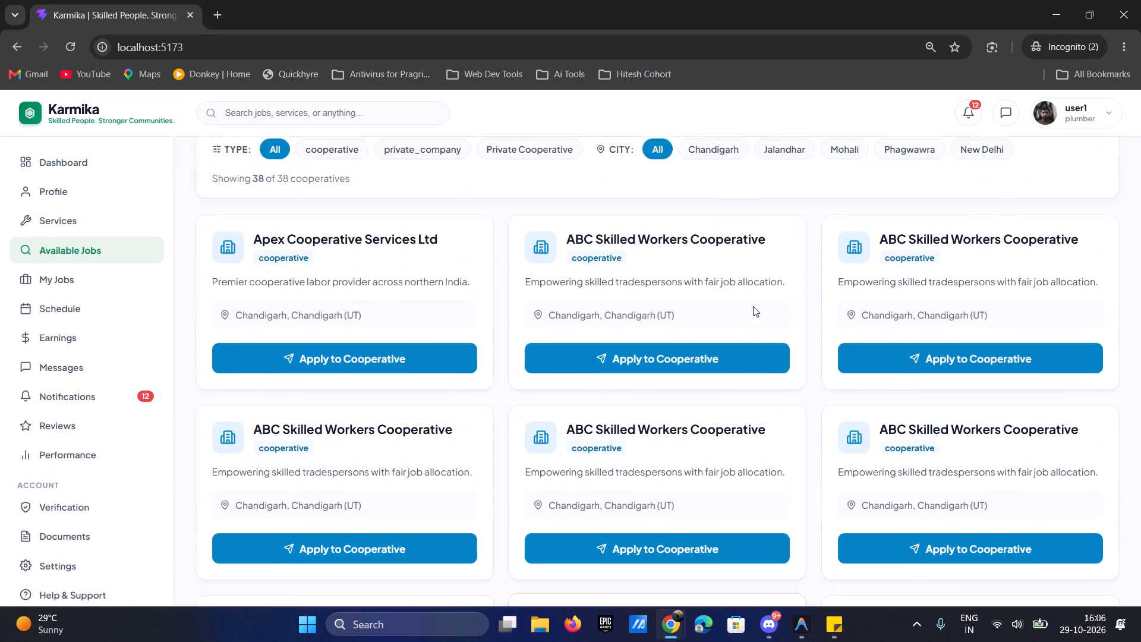
pyautogui.scroll(2, 753, 306)
# Try the Available to Apply and All Organizations views, and filter the organizations by private_company and finally by cooperative type.
pyautogui.click(987, 348)
pyautogui.click(911, 348)
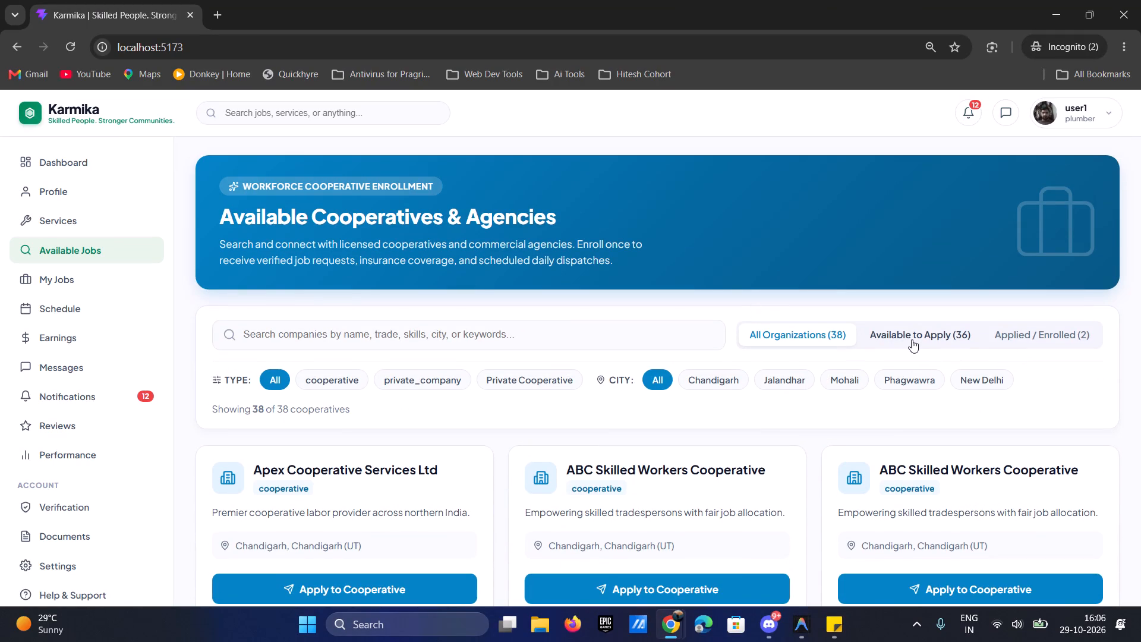
pyautogui.click(912, 339)
pyautogui.click(825, 326)
pyautogui.click(374, 341)
pyautogui.click(392, 393)
pyautogui.click(384, 387)
pyautogui.click(359, 380)
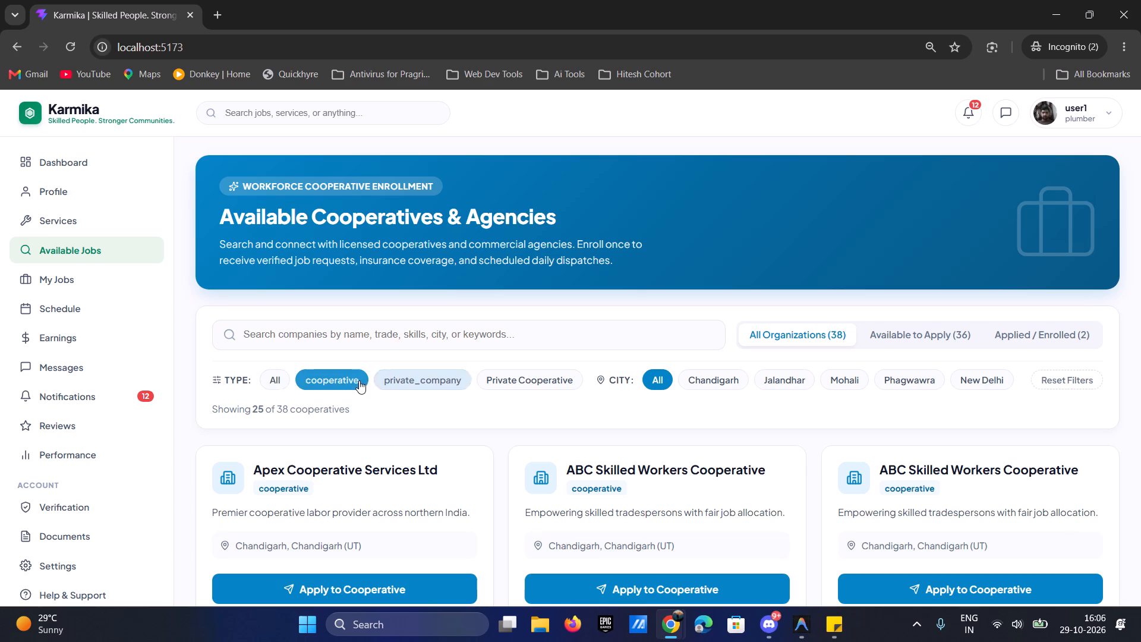
# Visit the Reviews page, view the Official Documents & Credentials page, and try to open the Verification page.
pyautogui.click(49, 427)
pyautogui.click(80, 534)
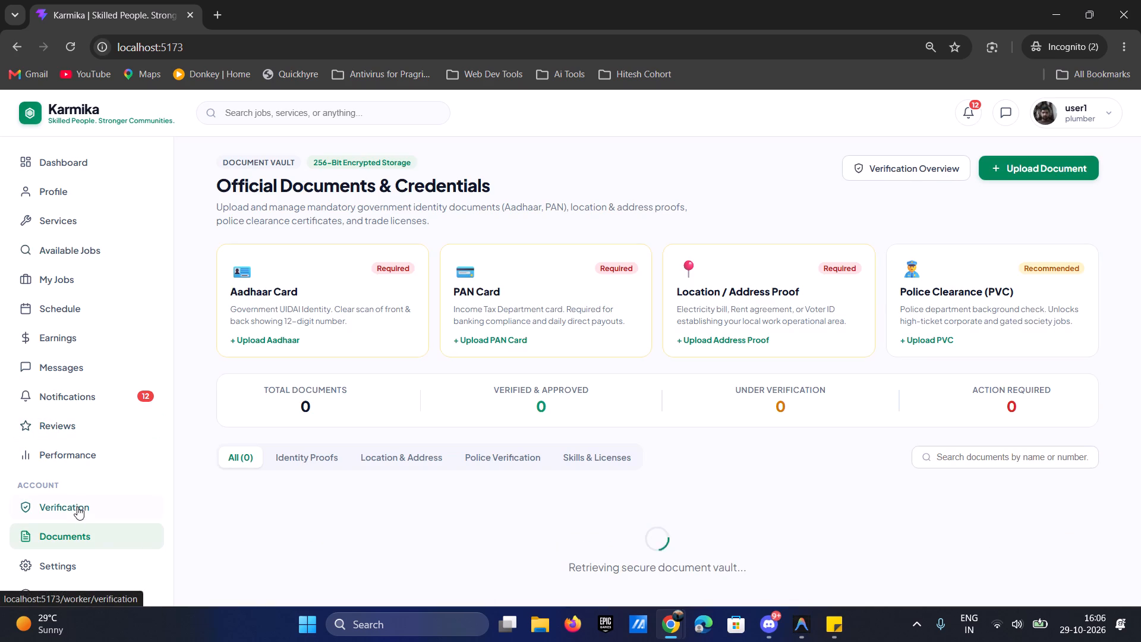
pyautogui.click(75, 484)
pyautogui.click(72, 496)
pyautogui.scroll(-4, 542, 418)
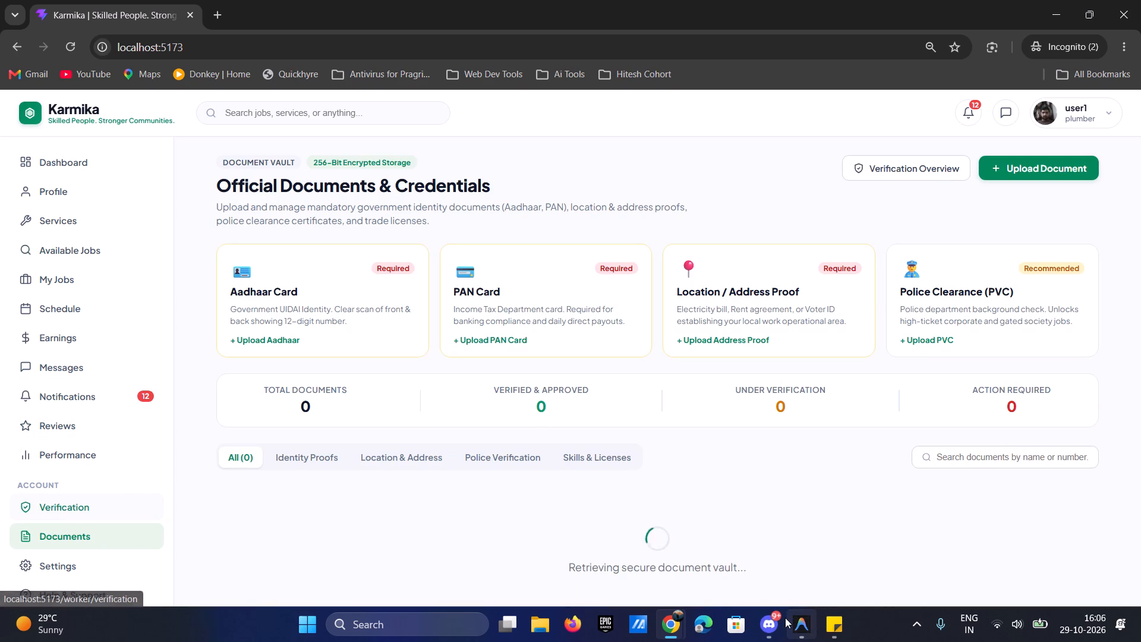
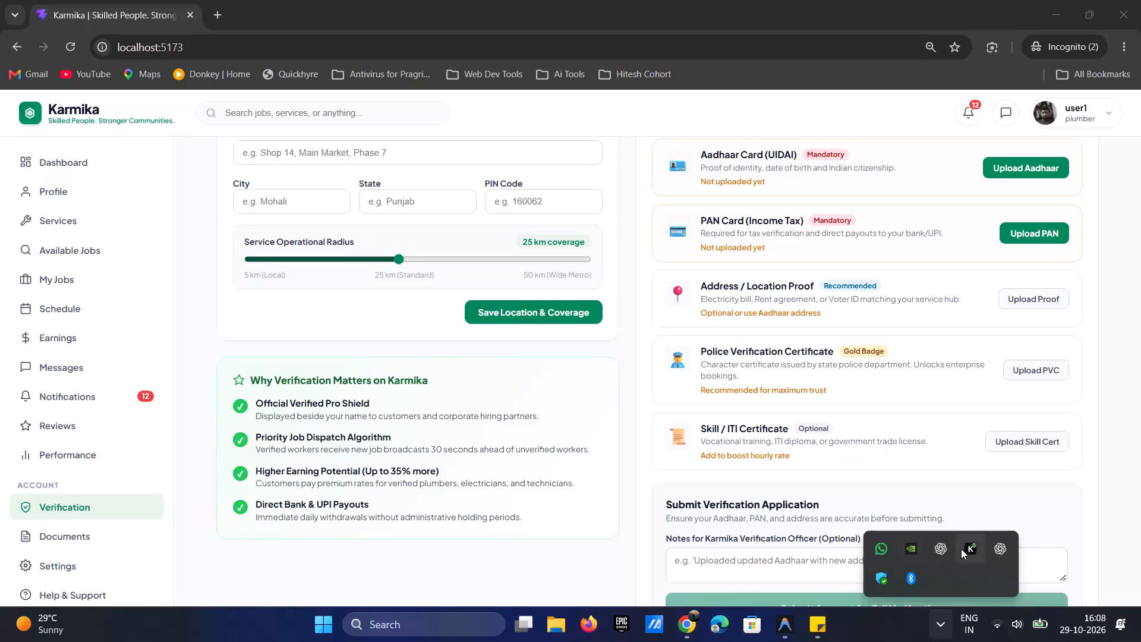
# Close the incognito window that shows the worker's Verification page.
pyautogui.click(1140, 0)
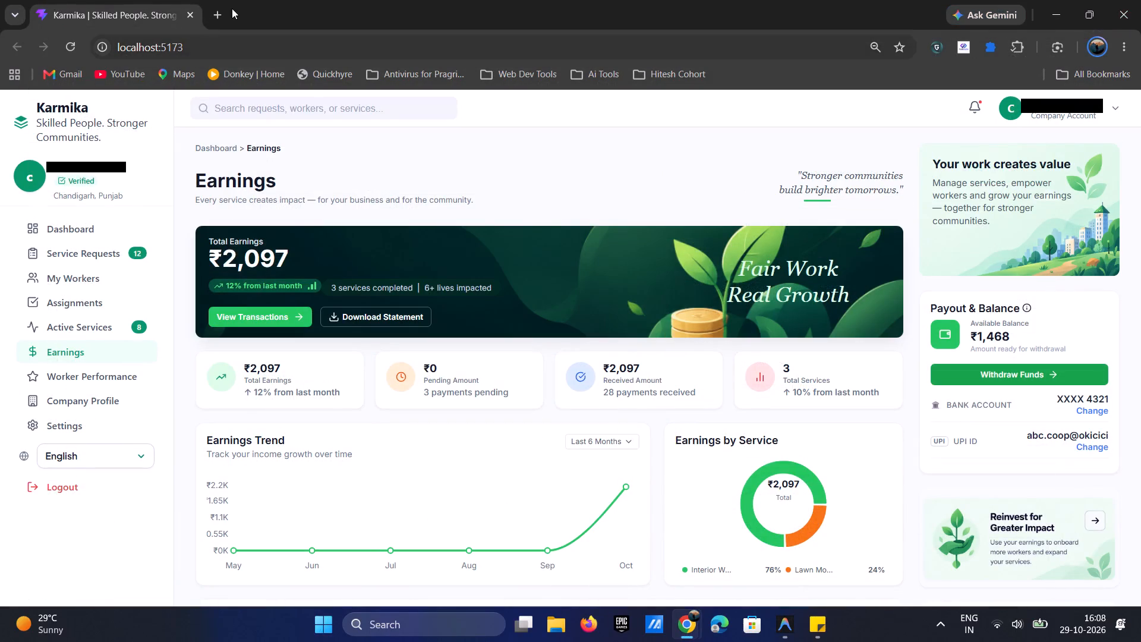
# Search the web for google scholar in a new tab and open the Google Scholar site.
pyautogui.click(228, 8)
pyautogui.click(215, 8)
pyautogui.write('google scholar')
pyautogui.press('Return')
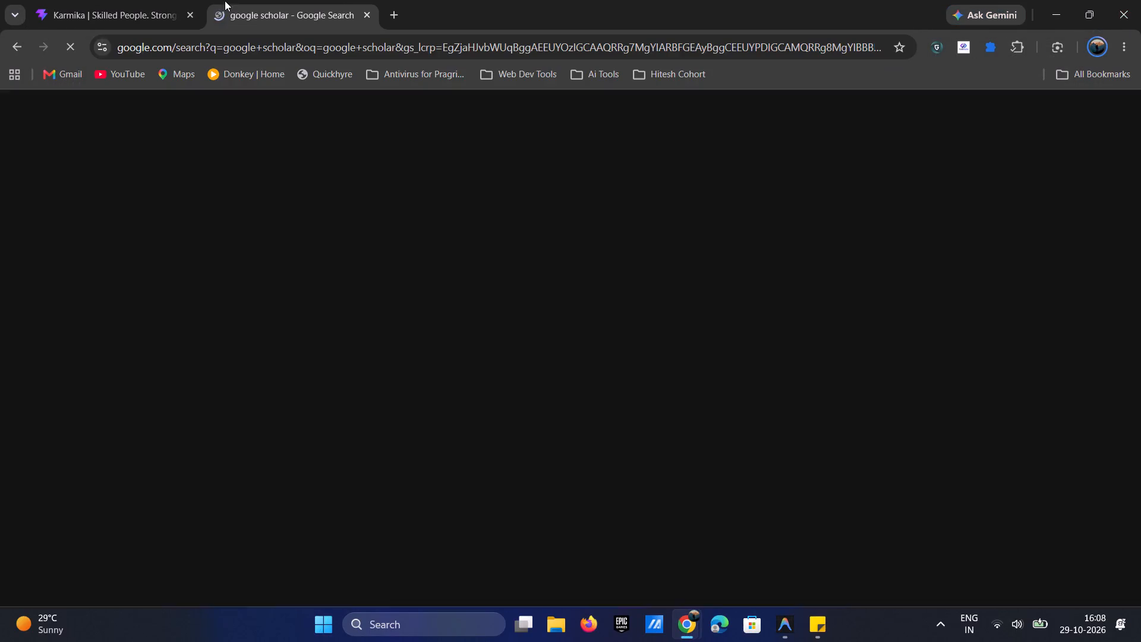
pyautogui.click(252, 261)
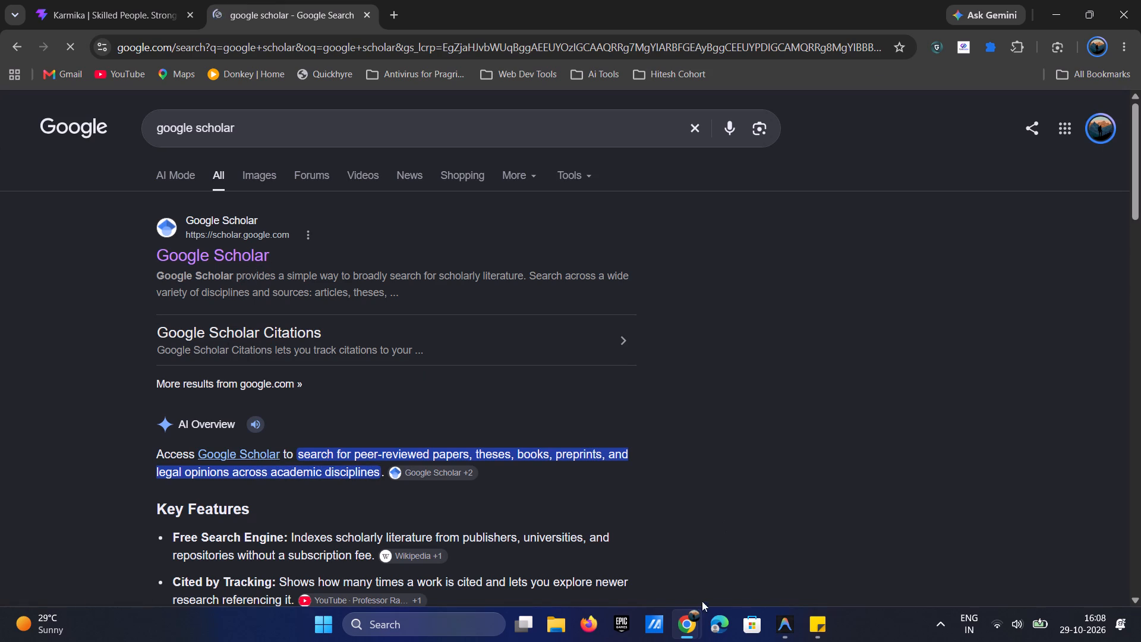
# Close the other open Chrome window and return to the window with Google Scholar.
pyautogui.click(689, 641)
pyautogui.click(831, 502)
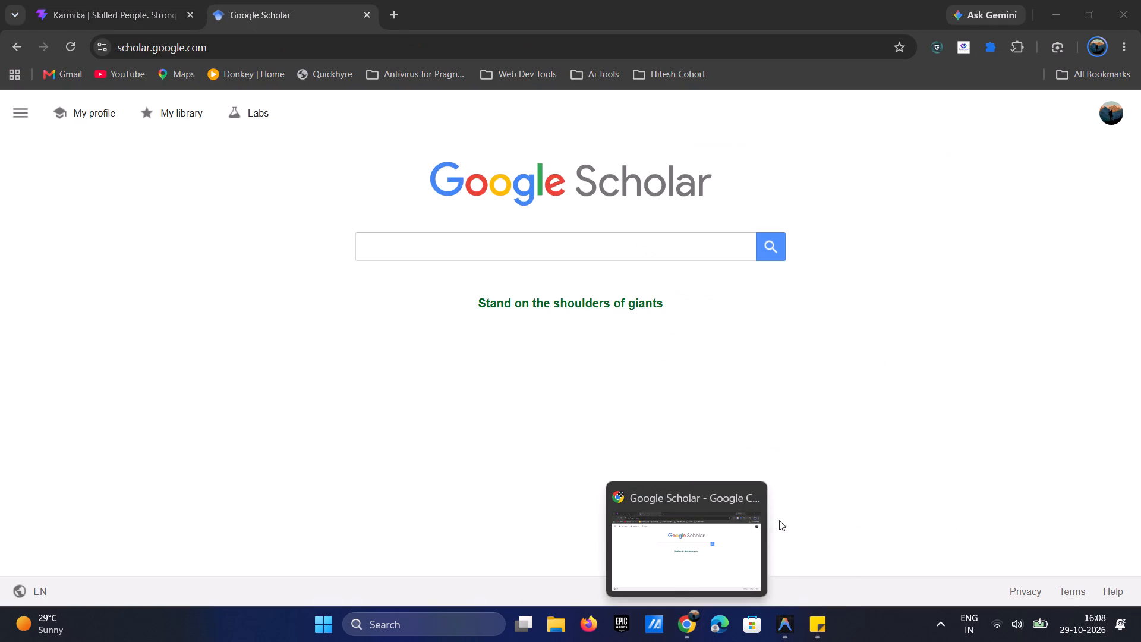
pyautogui.click(728, 549)
# Open YouTube in a new tab and browse the recommended videos on the home feed.
pyautogui.click(402, 1)
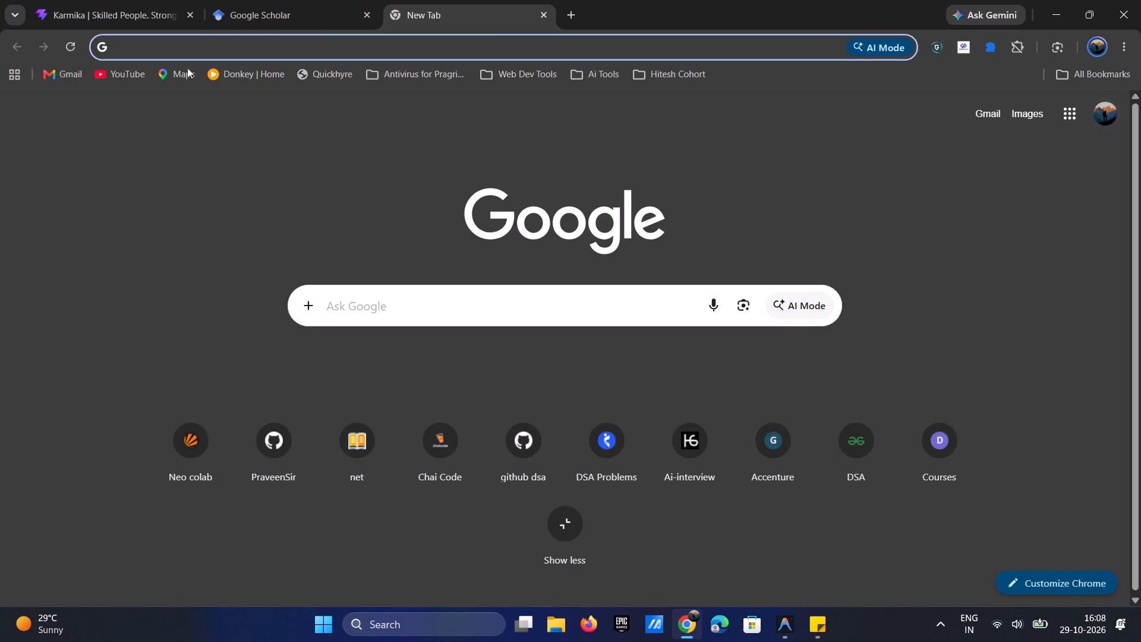
pyautogui.click(128, 78)
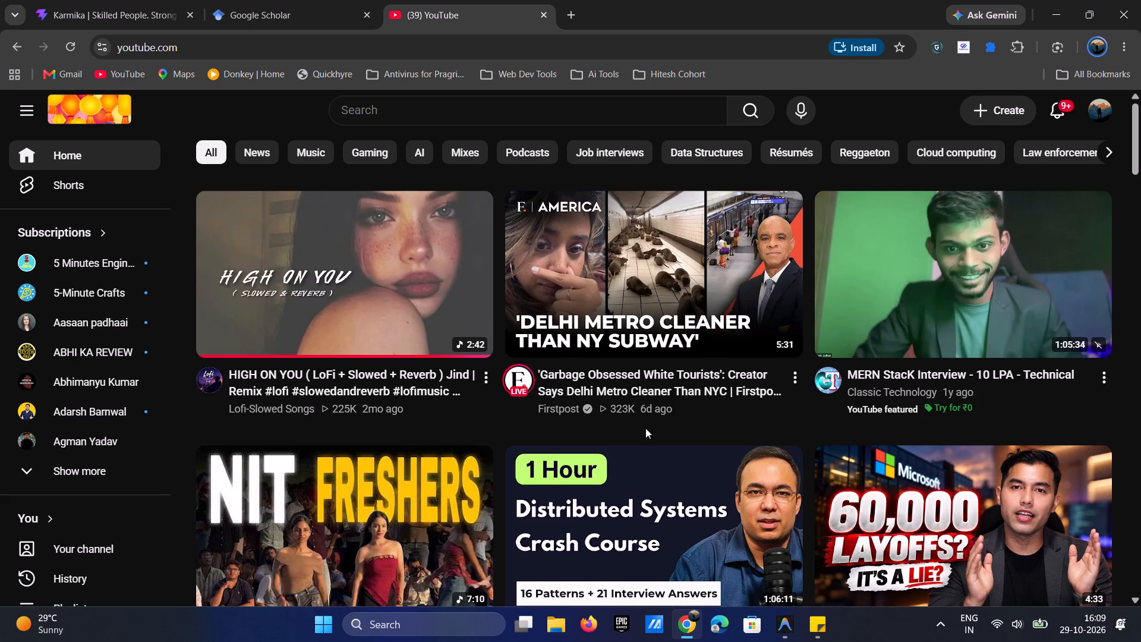
pyautogui.scroll(-6, 645, 428)
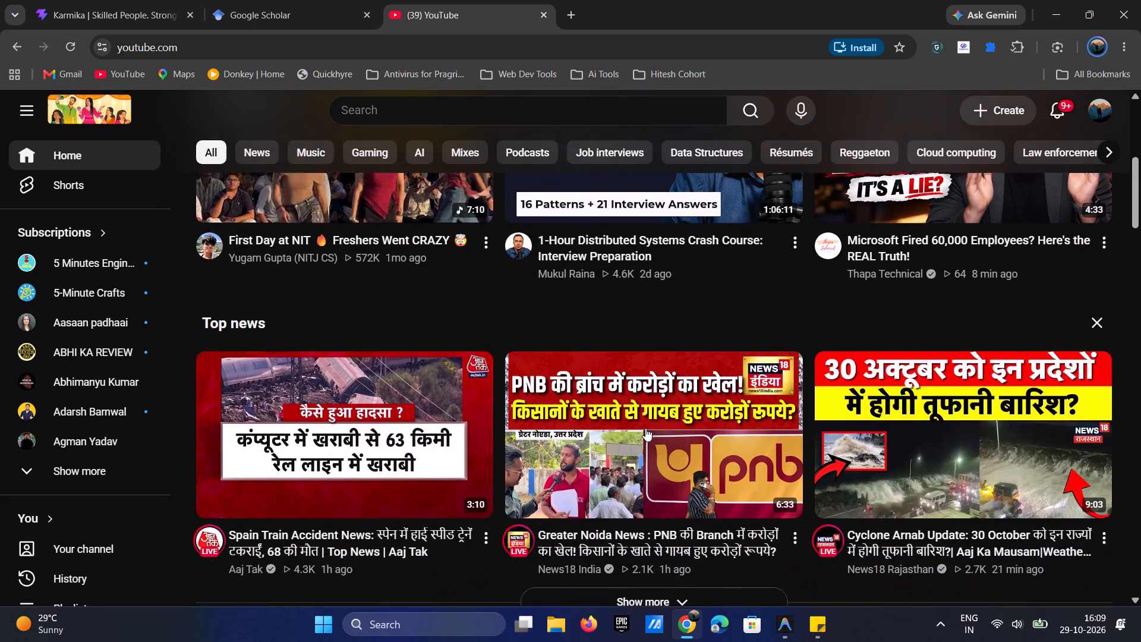
pyautogui.scroll(-3, 645, 428)
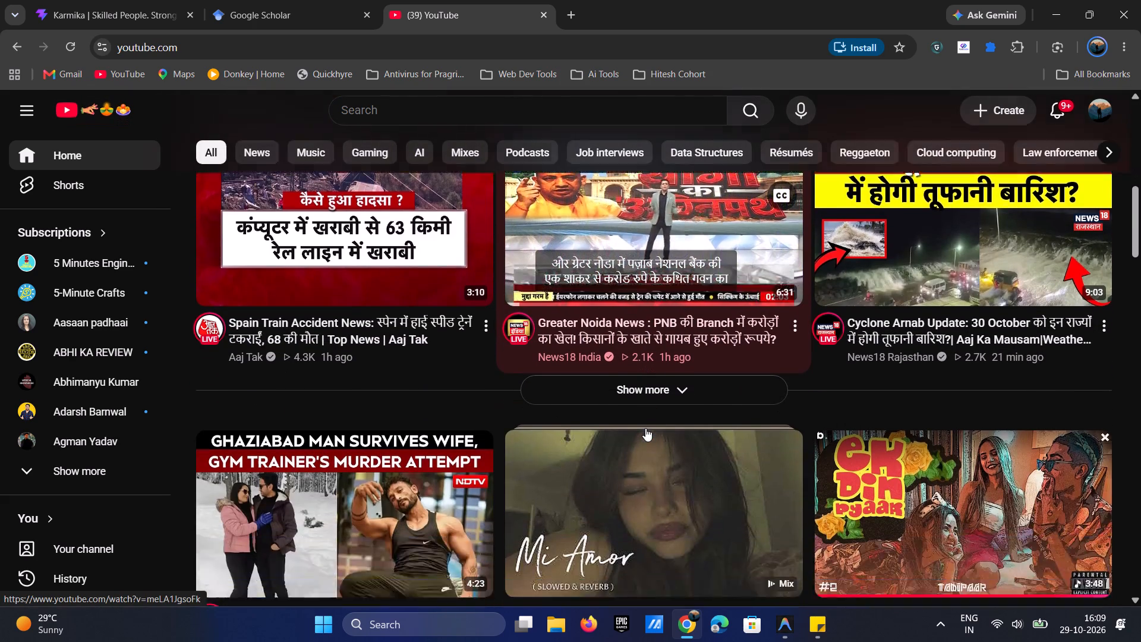
# Continue browsing the recommended videos further down the YouTube home feed.
pyautogui.scroll(-11, 645, 428)
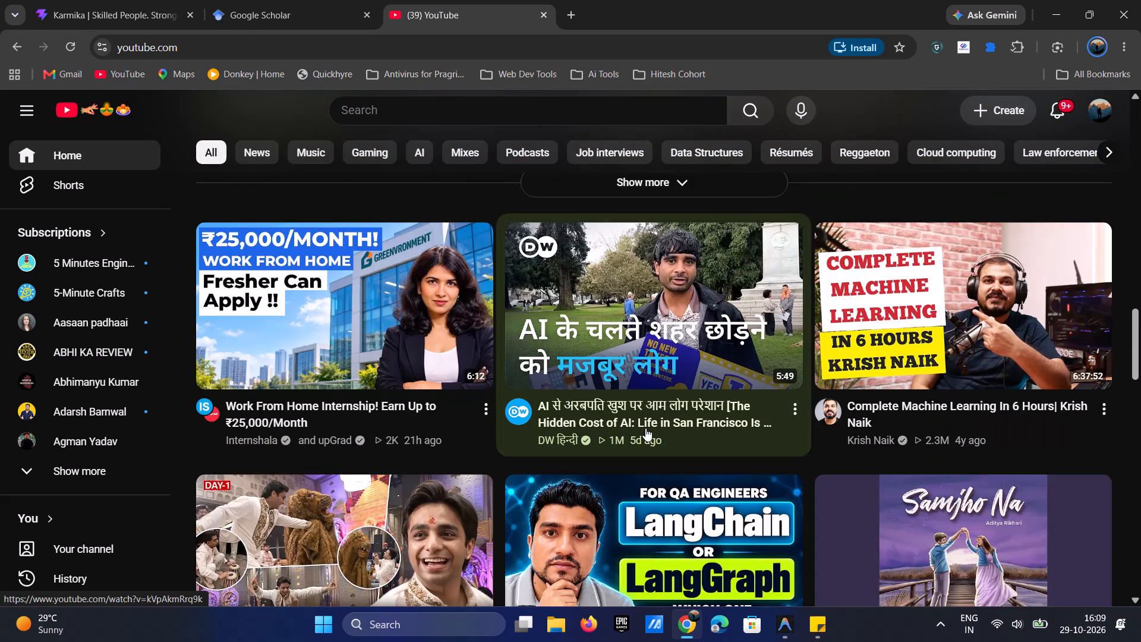
pyautogui.scroll(-5, 645, 428)
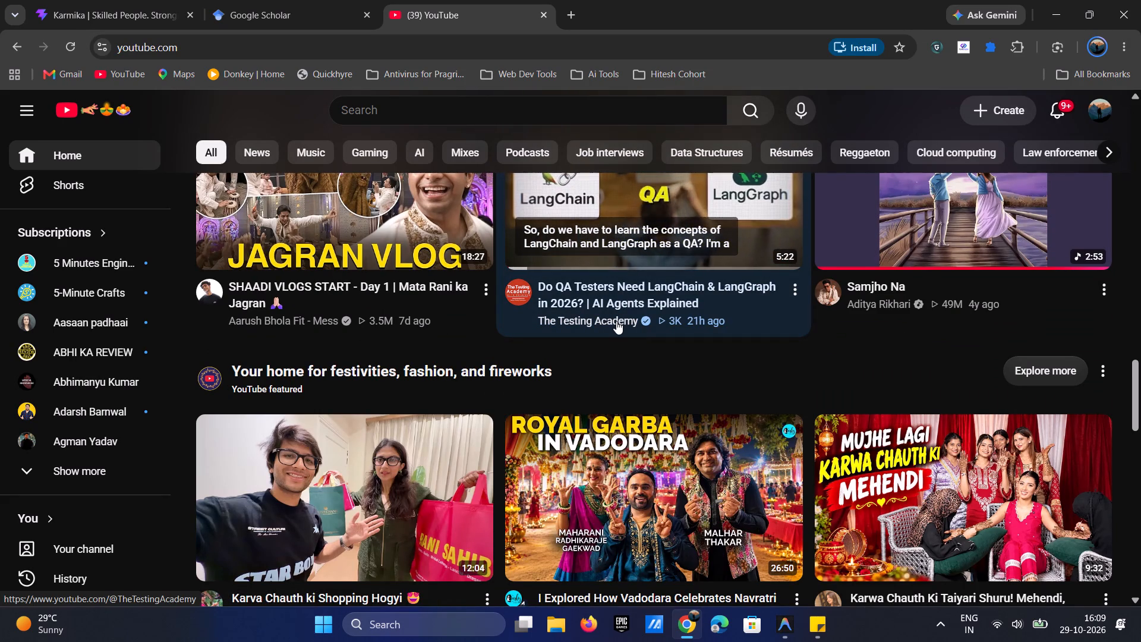
pyautogui.scroll(-1, 699, 362)
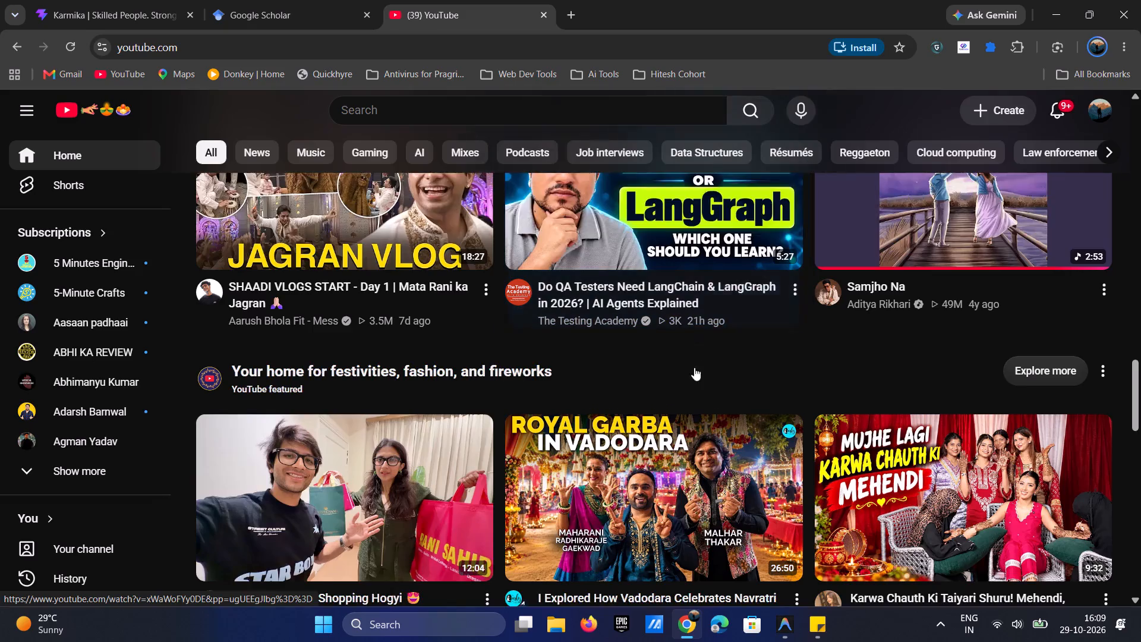
pyautogui.scroll(-3, 675, 377)
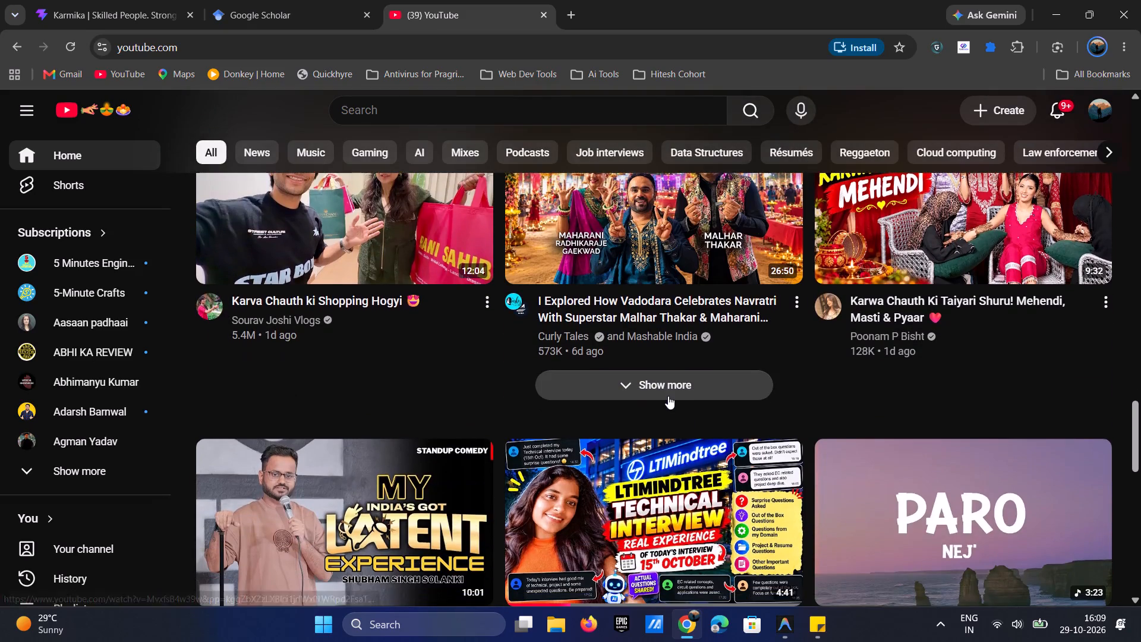
pyautogui.scroll(-5, 668, 397)
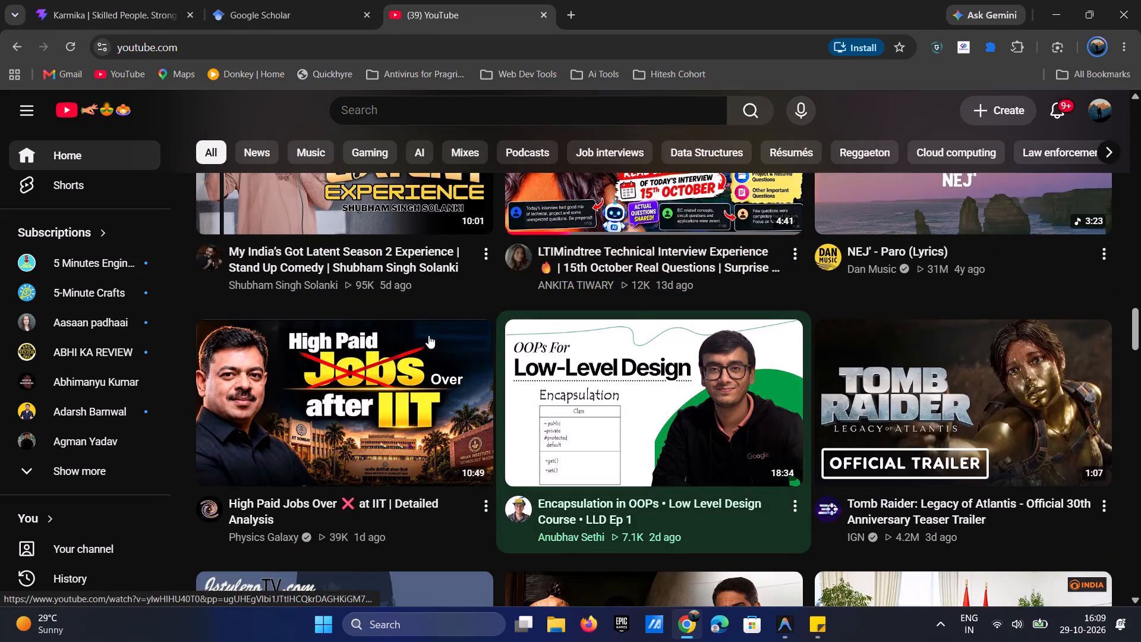
# Switch back to the open Google Scholar page.
pyautogui.click(242, 0)
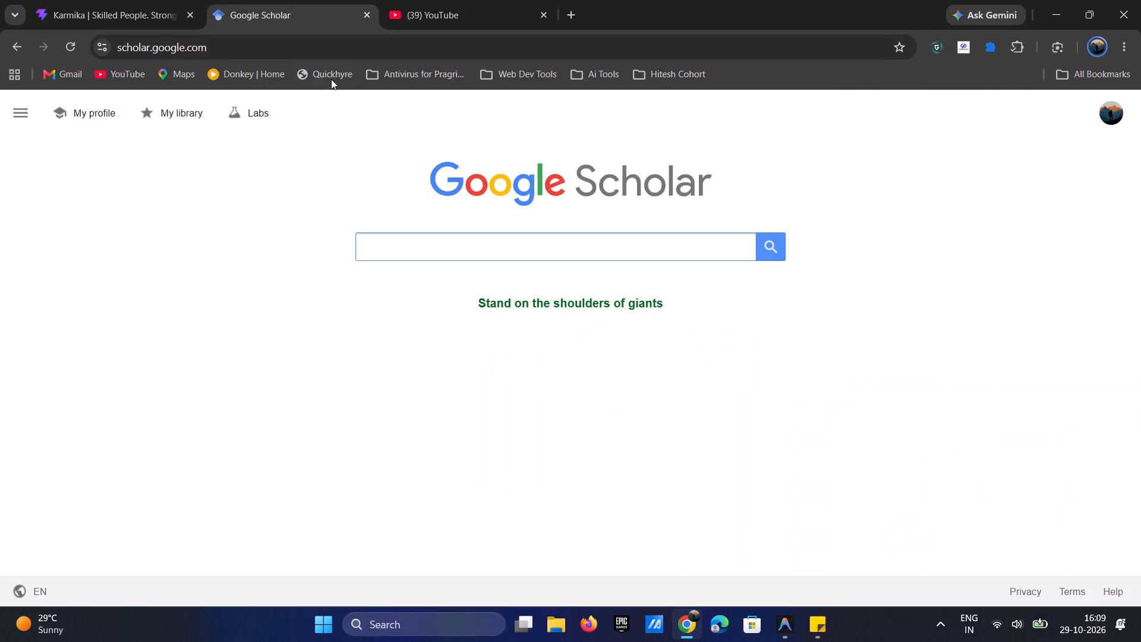